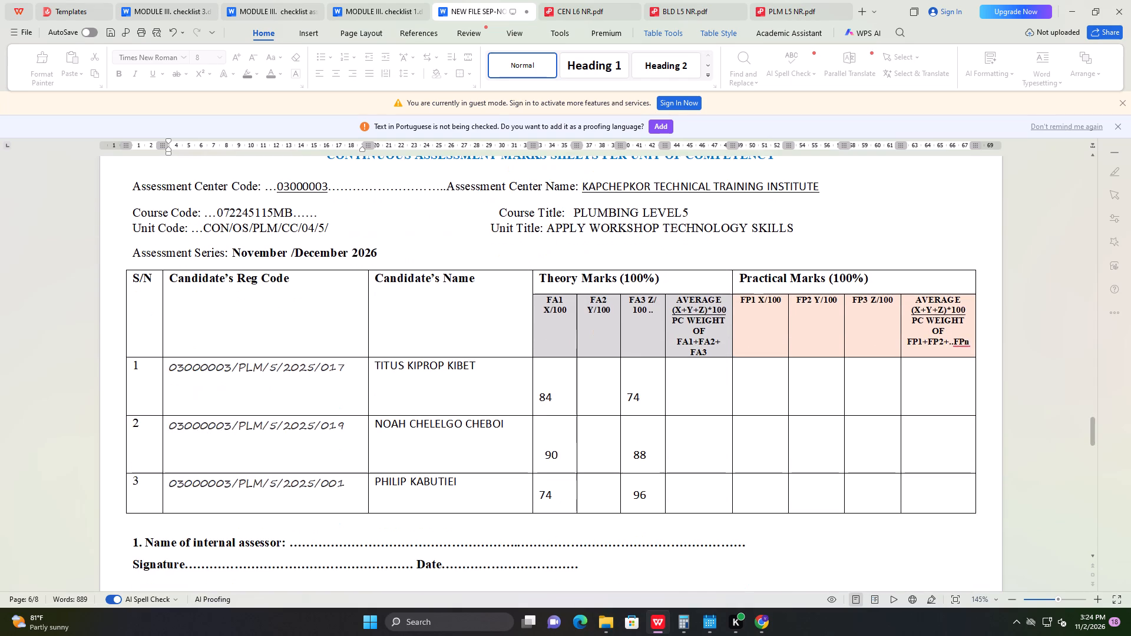
Shorten the dotted line after "Name of internal assessor" on page 7 so it ends near the end of the date line below.
scroll(577, 471, down, 1)
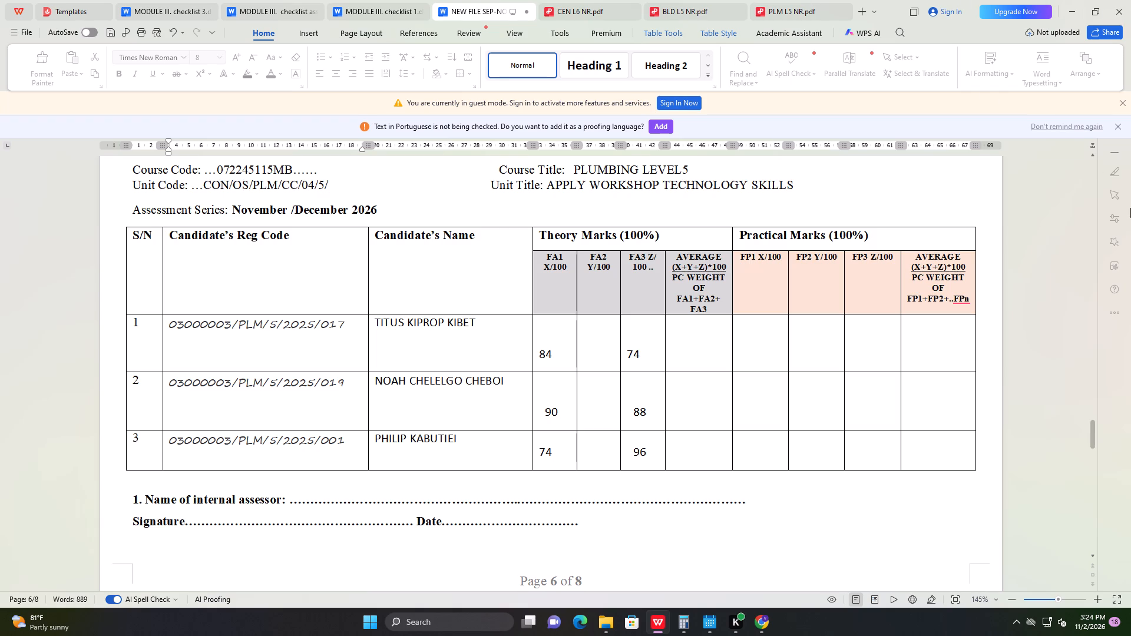
scroll(1100, 158, down, 1)
scroll(488, 373, down, 1)
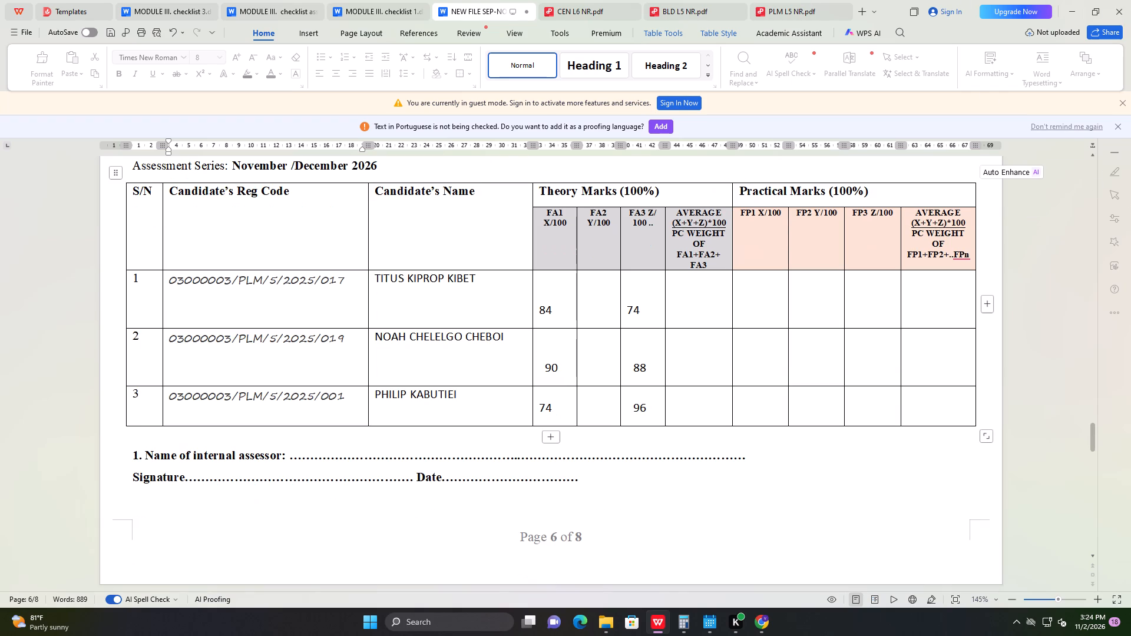
scroll(484, 375, down, 4)
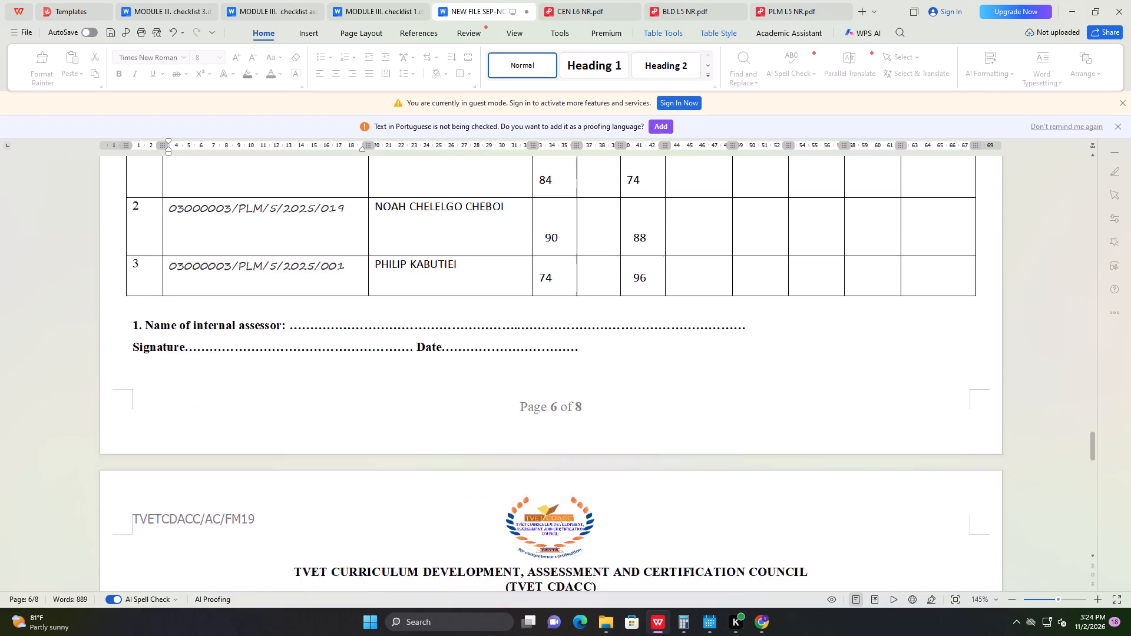
scroll(479, 370, down, 13)
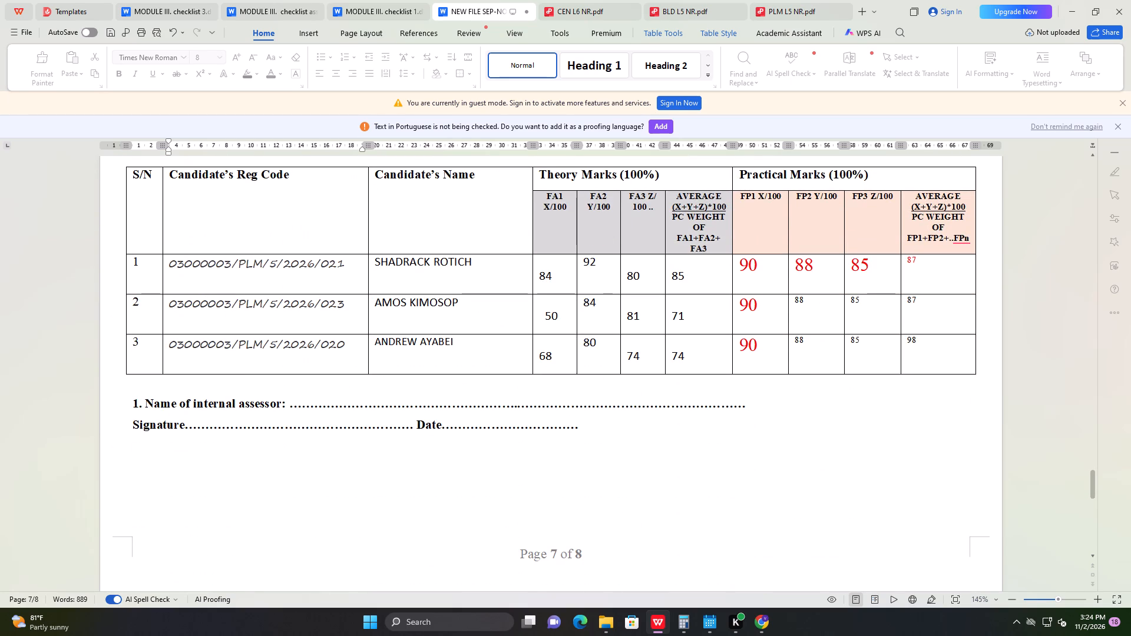
drag(748, 409, 600, 403)
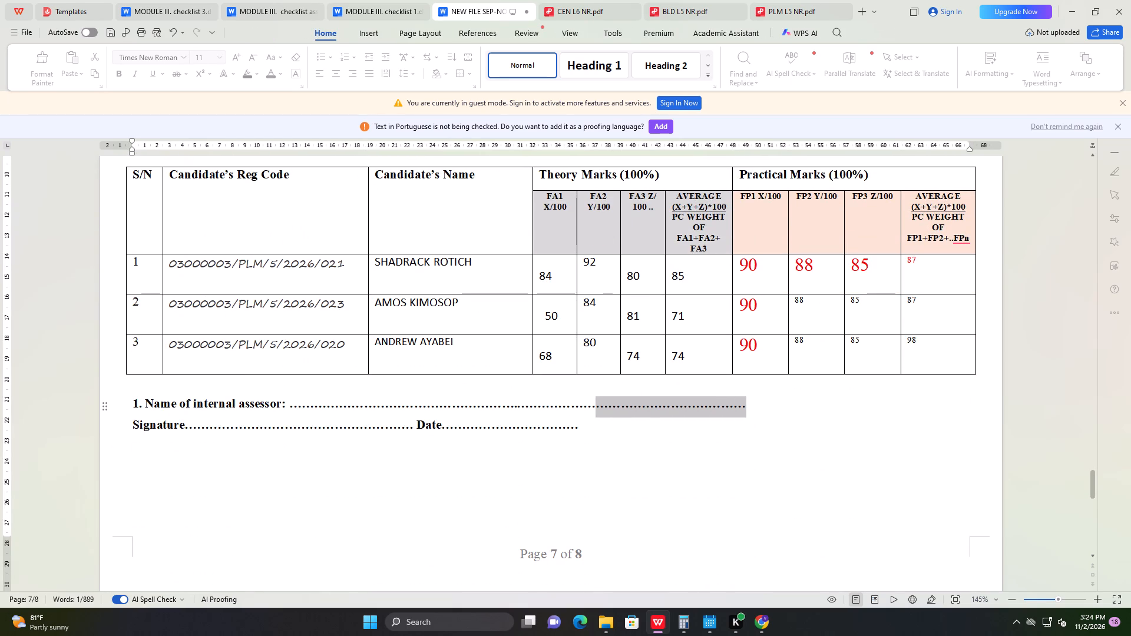
drag(600, 403, 574, 410)
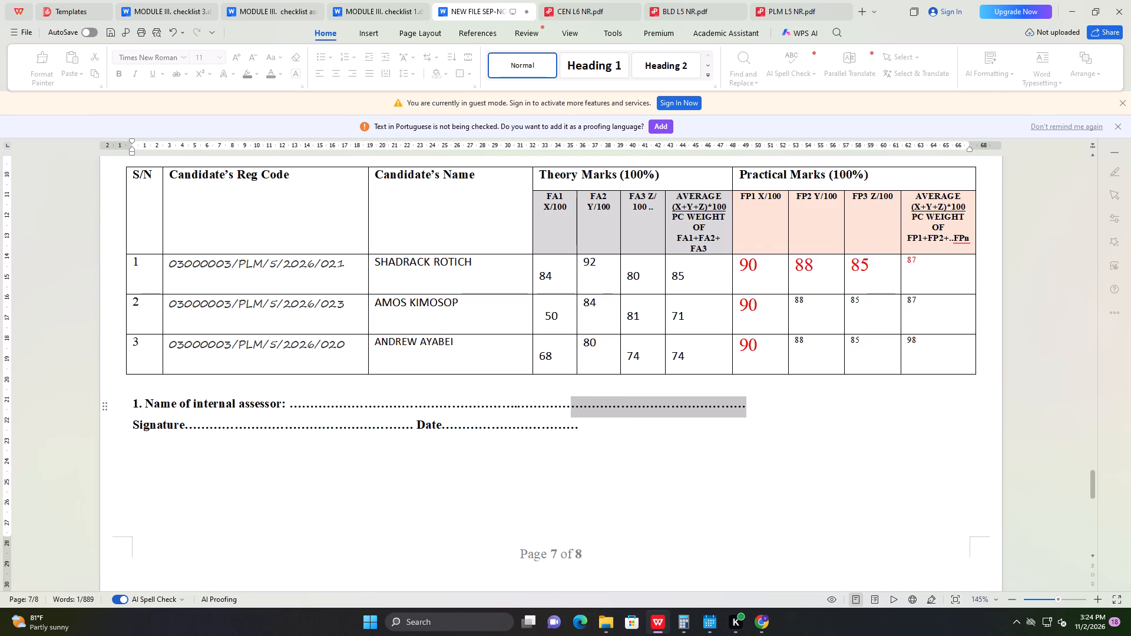
drag(574, 410, 578, 411)
drag(578, 411, 577, 413)
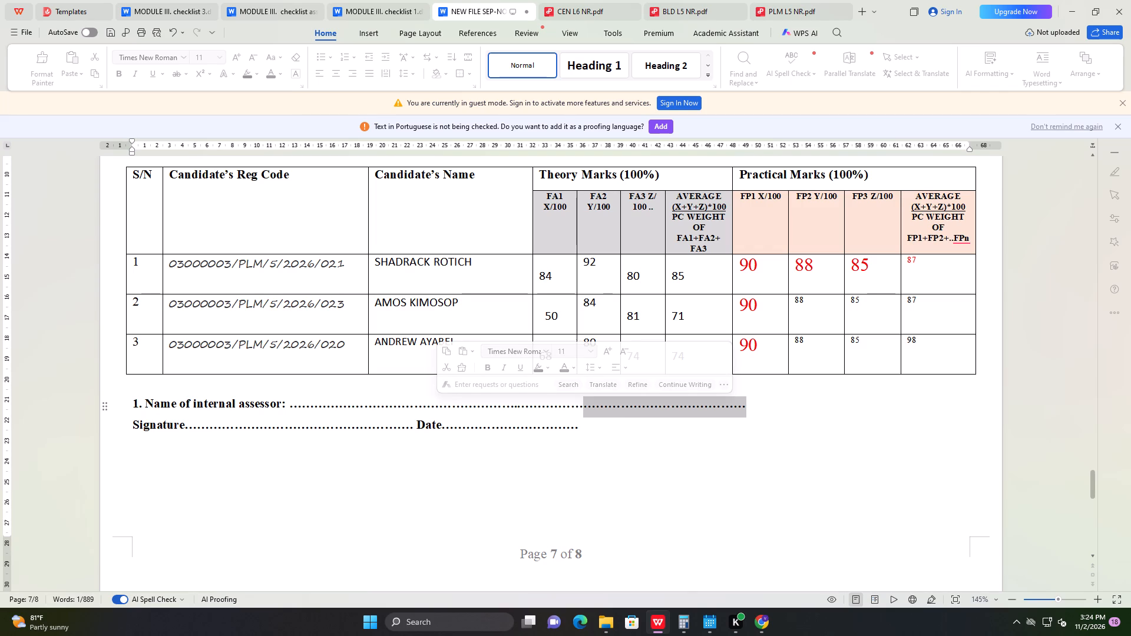
key(BackSpace)
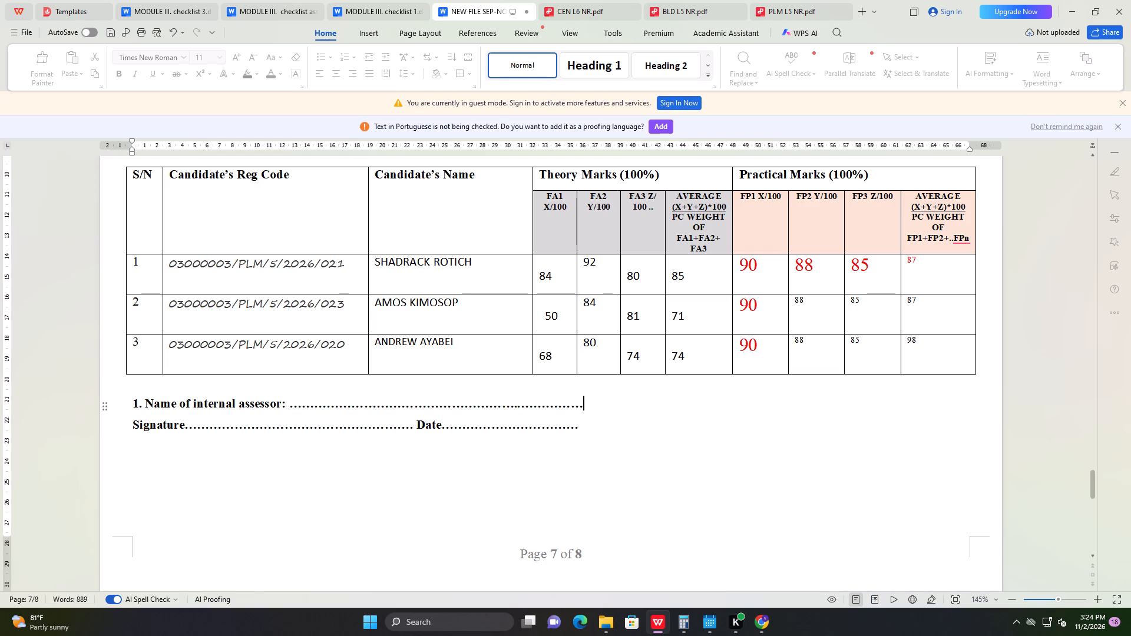
key(BackSpace)
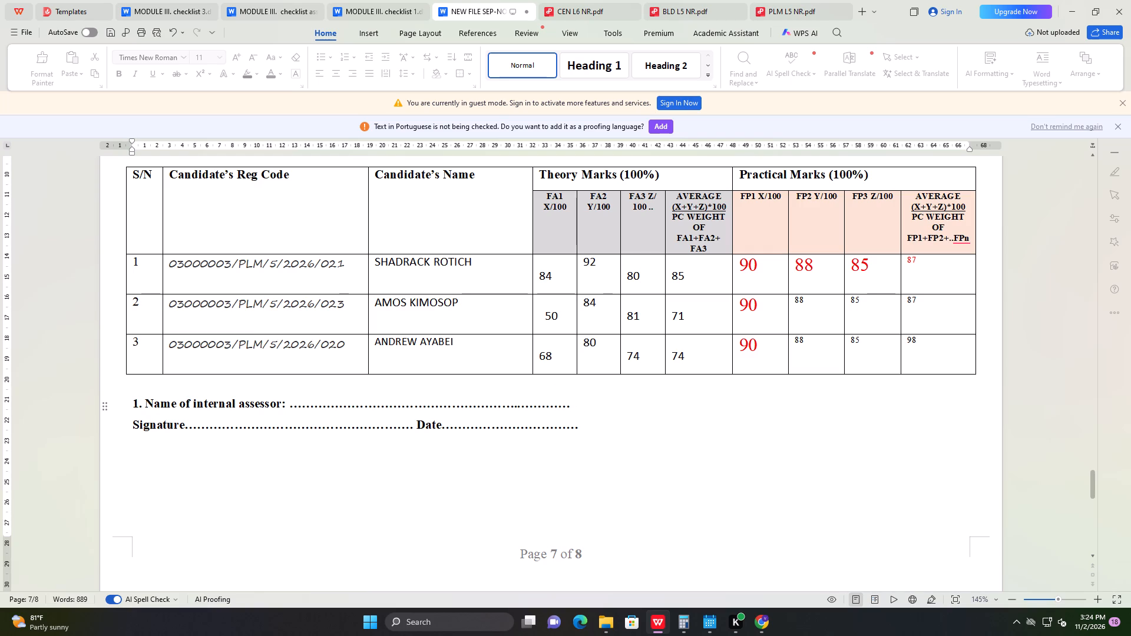
On page 7, trim the end of the signature dotted line and put four spaces before "Date".
click(416, 426)
key(BackSpace)
key(BackSpace)
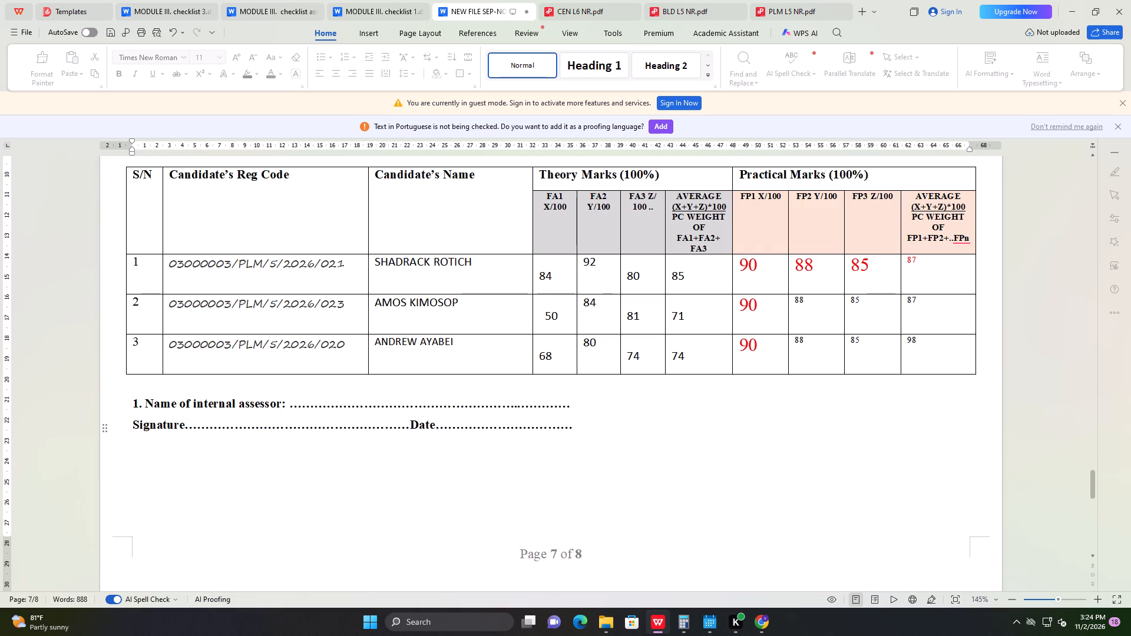
key(BackSpace)
key(space)
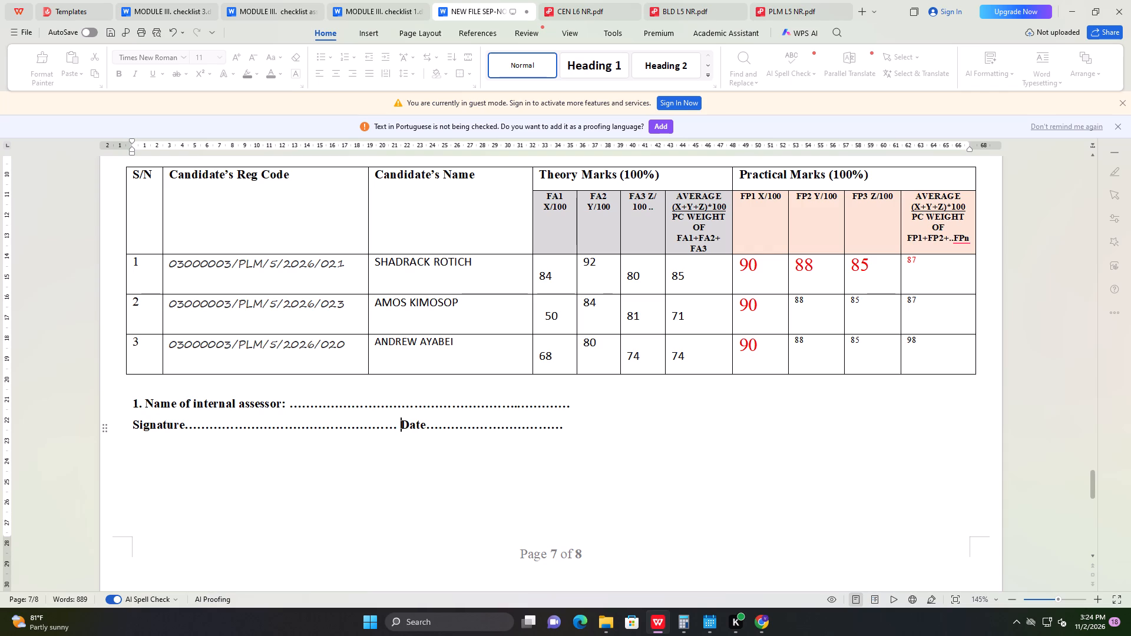
key(space)
key(space)
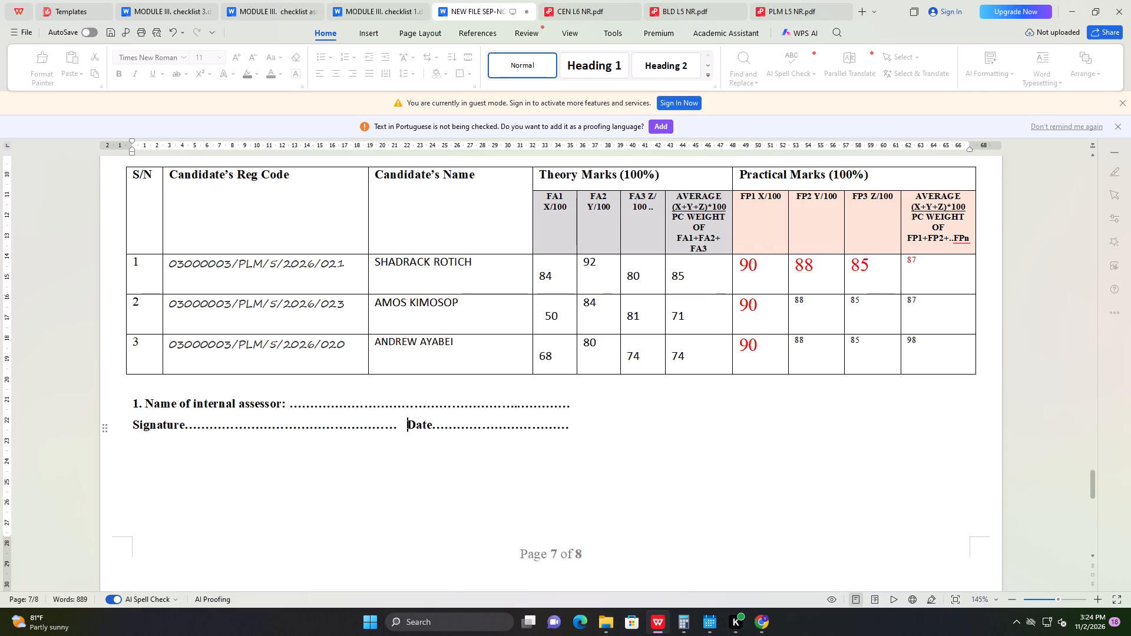
key(space)
Copy the internal assessor, signature and date block from page 7 and replace the same block on page 6 with it.
drag(571, 435, 121, 394)
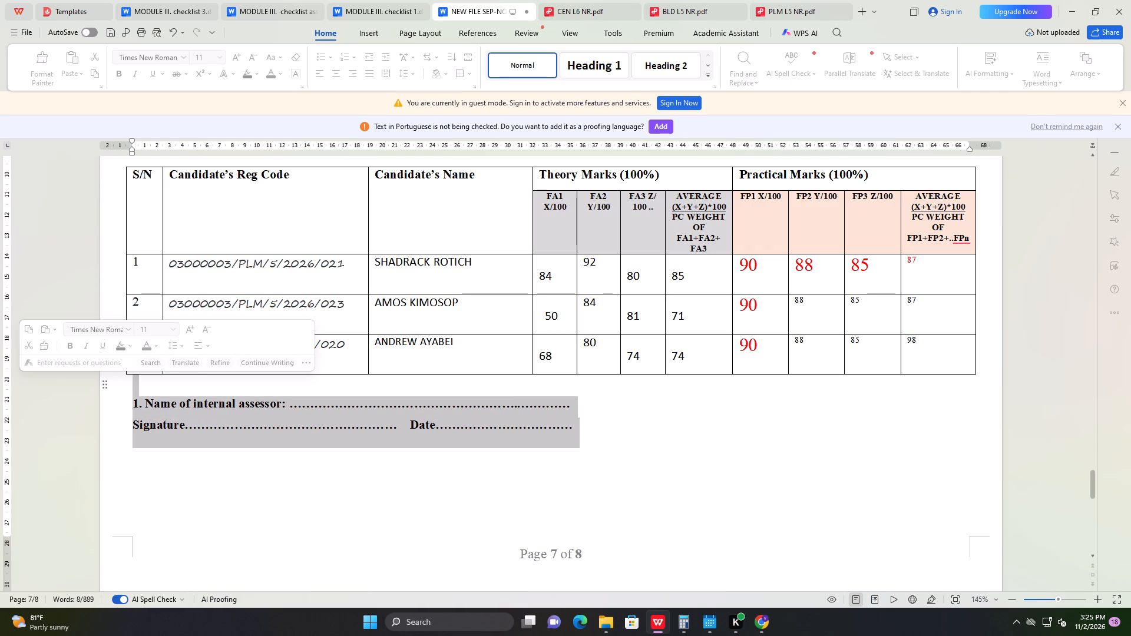
key(ctrl+c)
scroll(121, 390, up, 6)
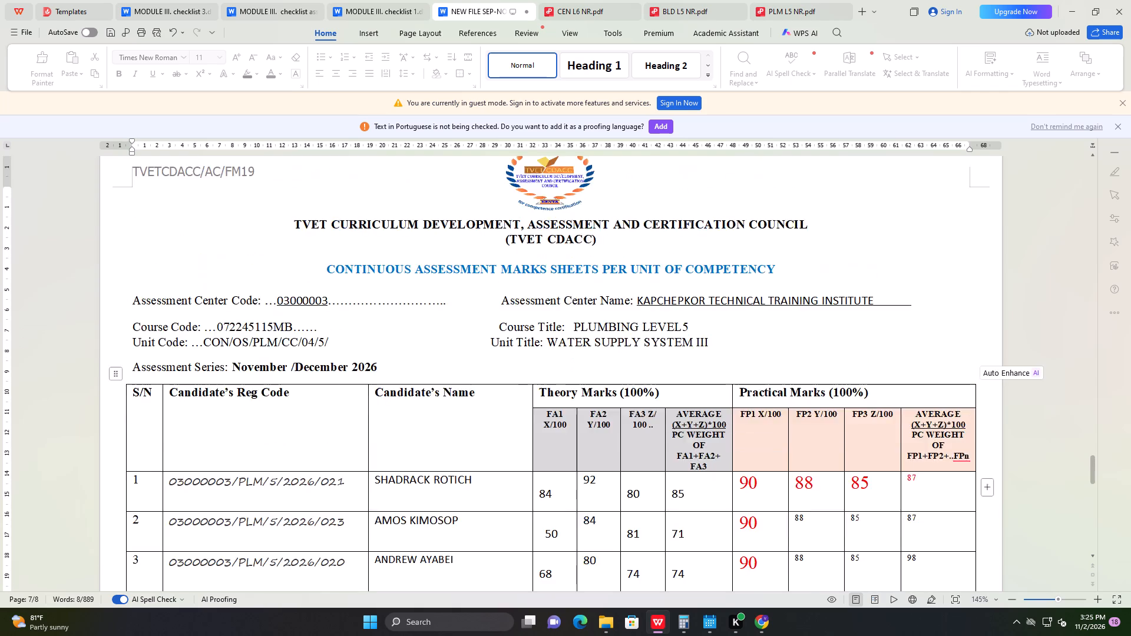
scroll(132, 412, up, 6)
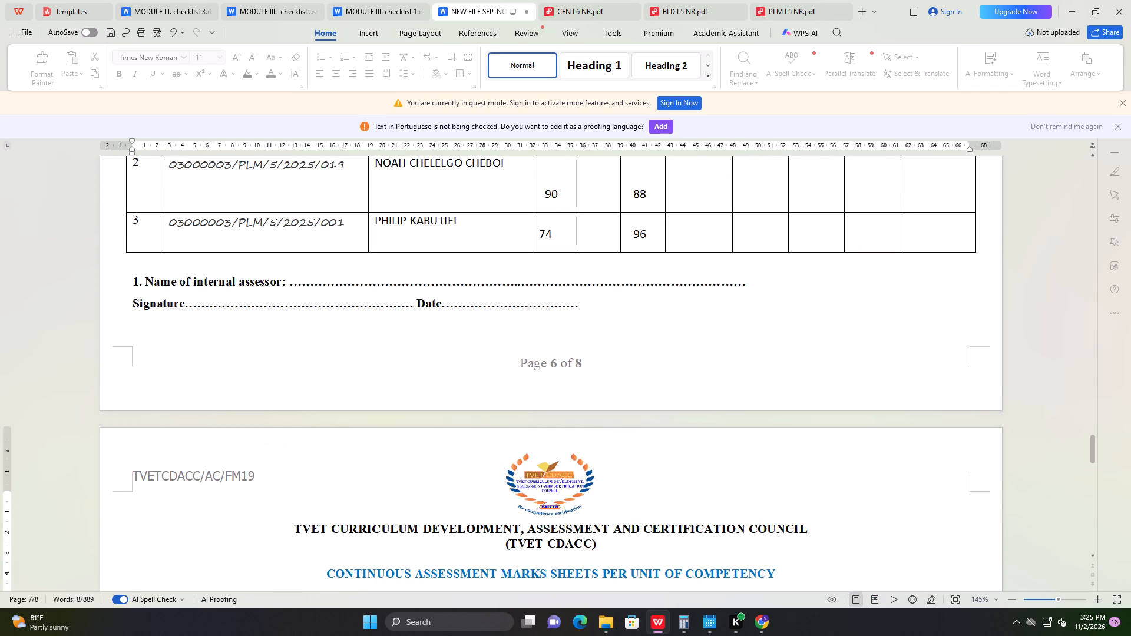
drag(581, 306, 493, 286)
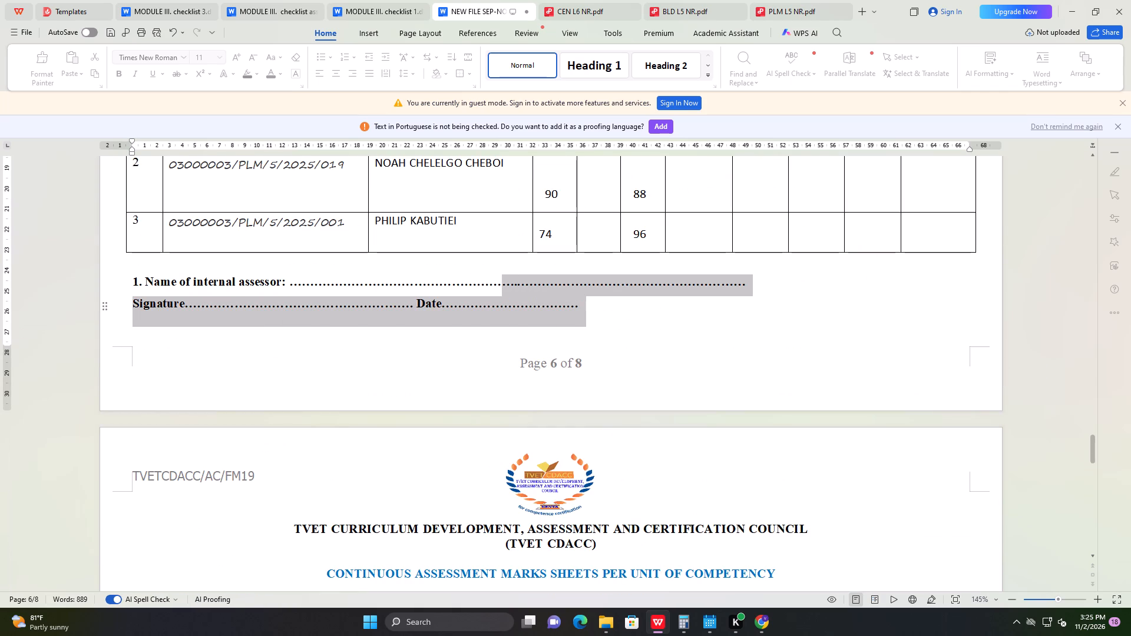
drag(493, 286, 115, 286)
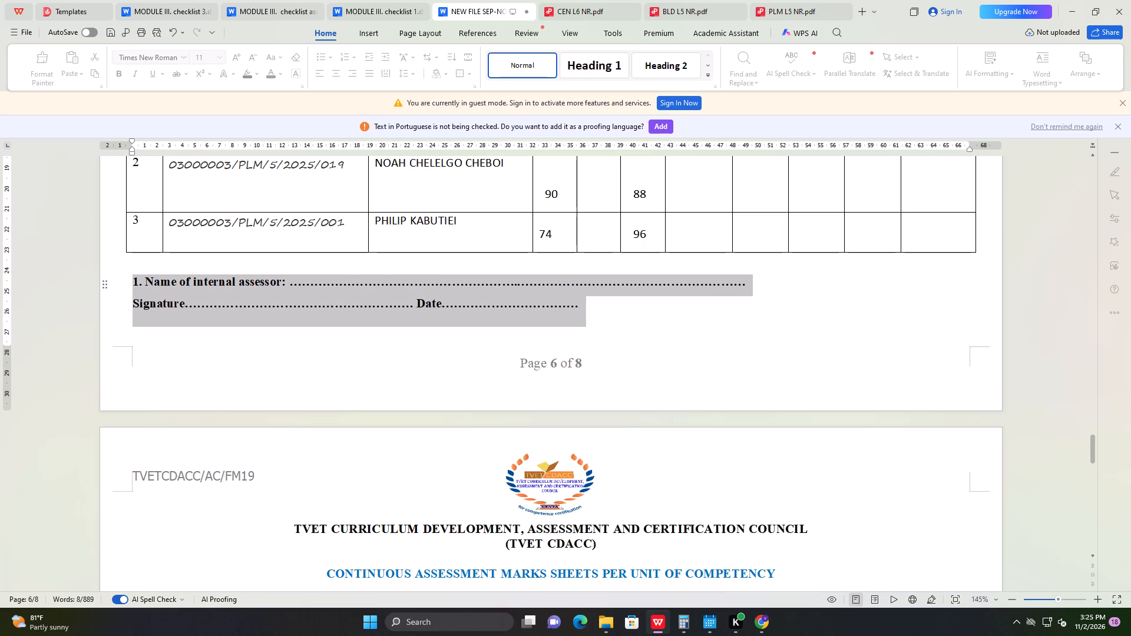
key(ctrl+v)
Review the mark sheets following page 6 and the replaced assessor block on page 6.
scroll(168, 301, down, 9)
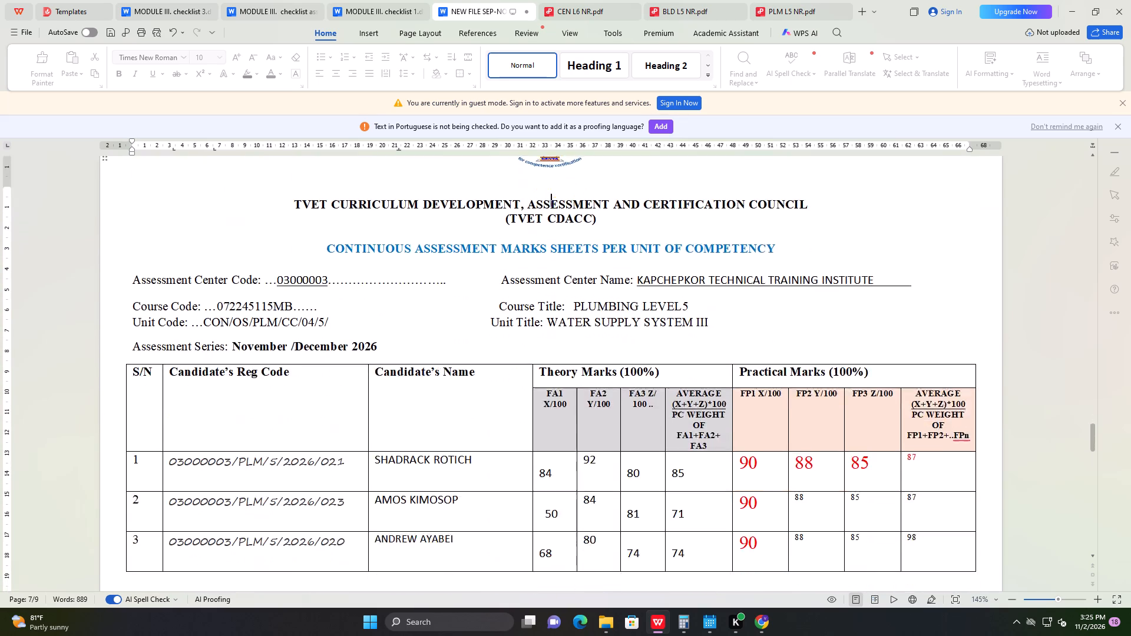
scroll(169, 303, down, 13)
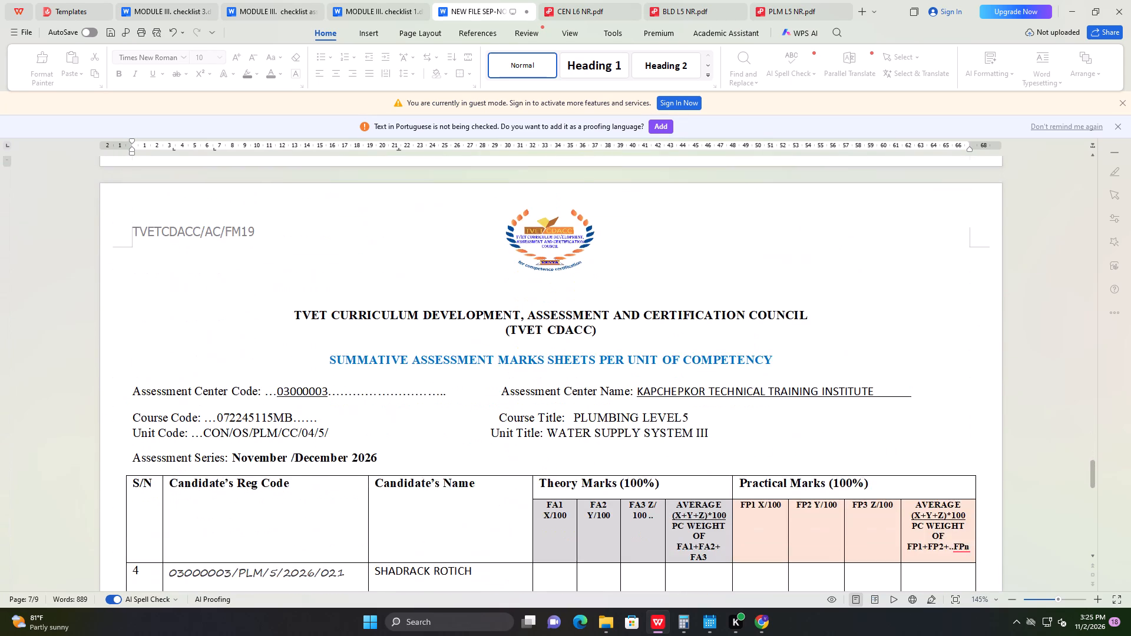
scroll(169, 303, up, 9)
scroll(183, 294, up, 13)
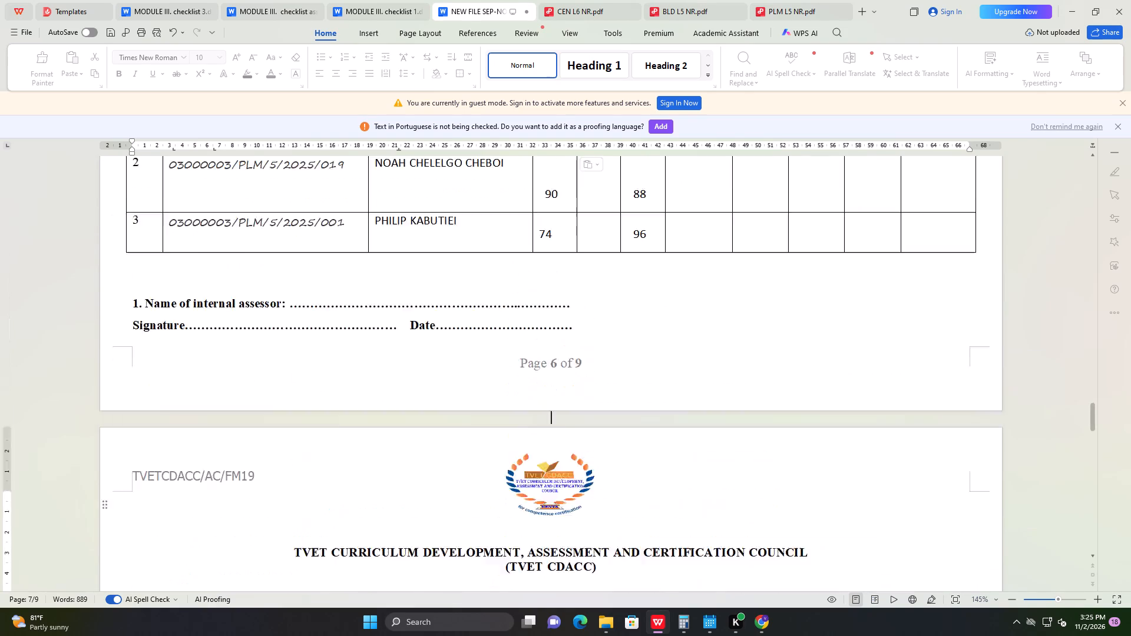
Replace the internal assessor, signature and date block on page 5 with the copied shortened block.
scroll(193, 277, up, 18)
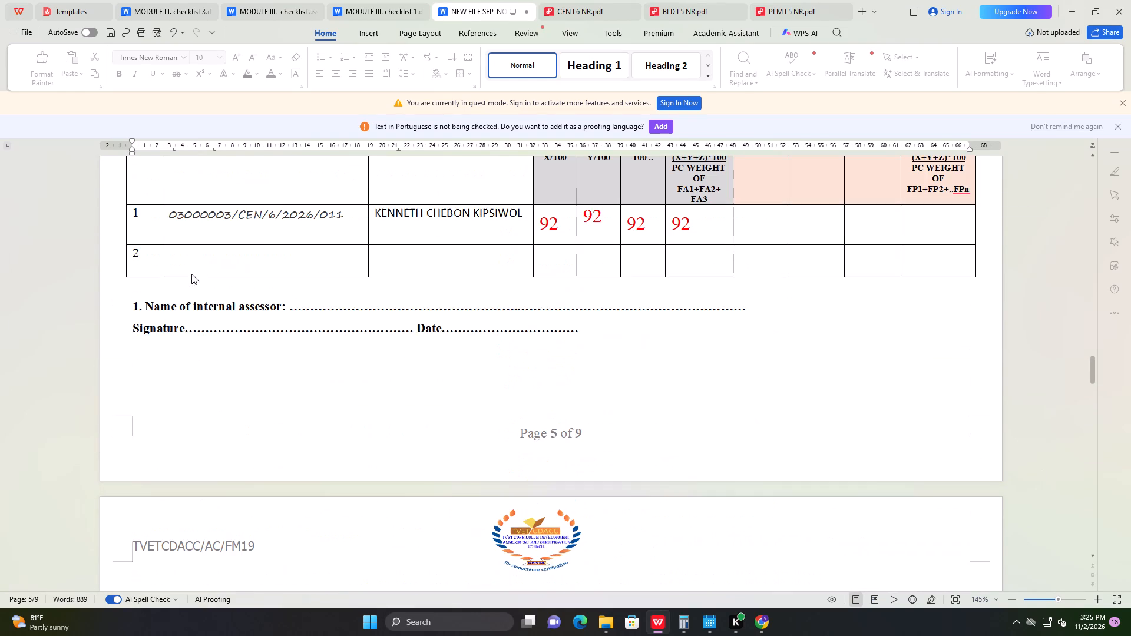
drag(587, 336, 240, 311)
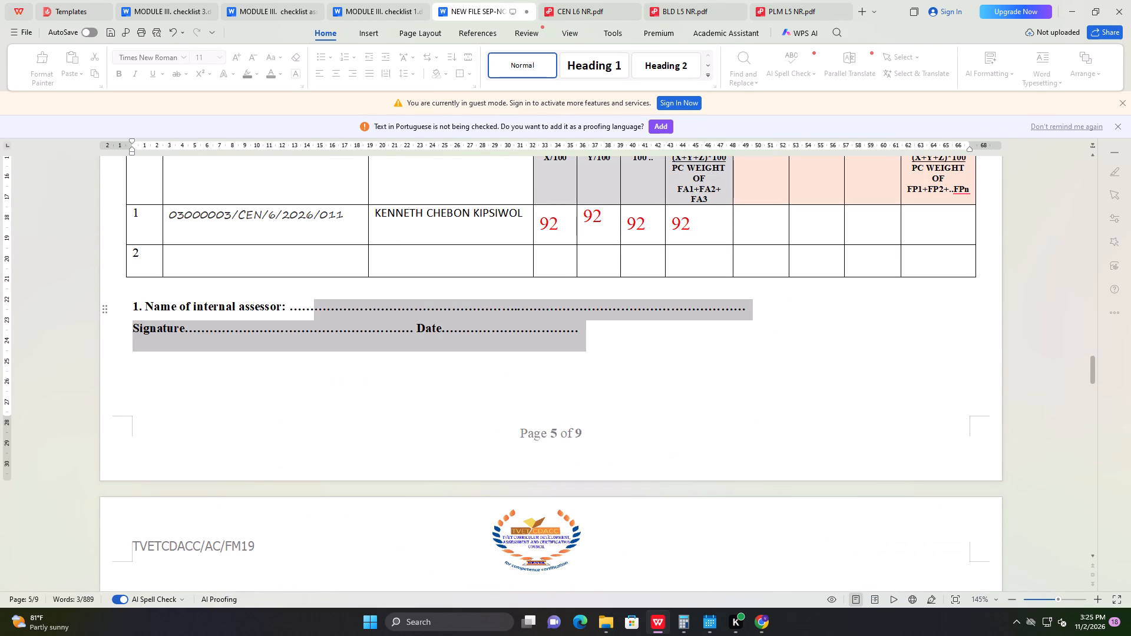
drag(240, 311, 125, 310)
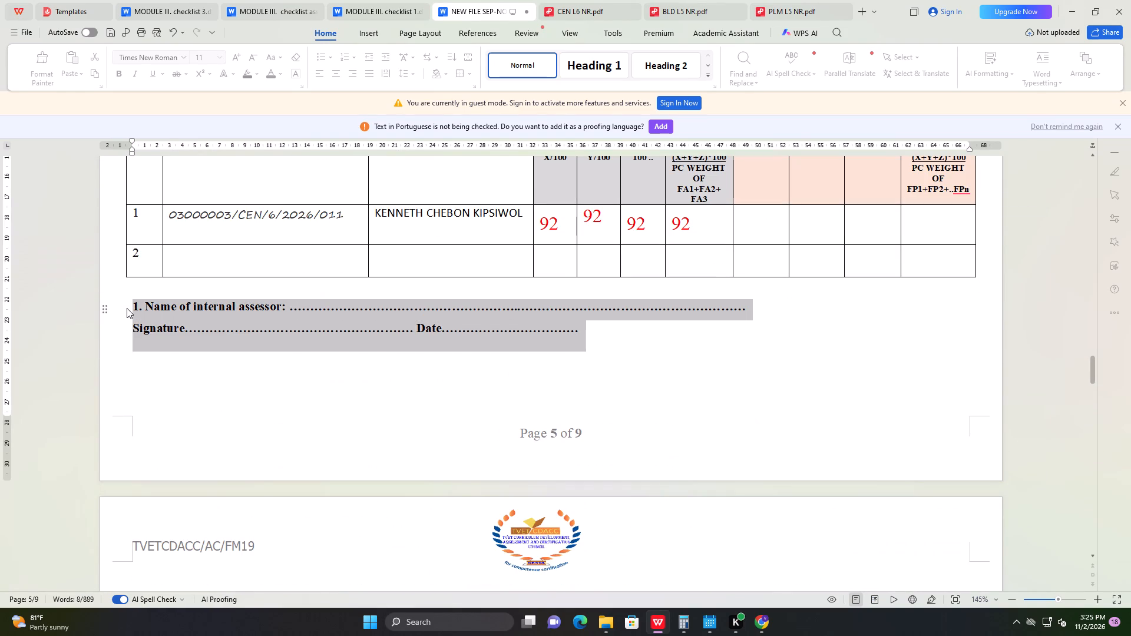
key(ctrl+v)
Replace the internal assessor, signature and date block on page 4 with the copied shortened block.
scroll(130, 308, up, 13)
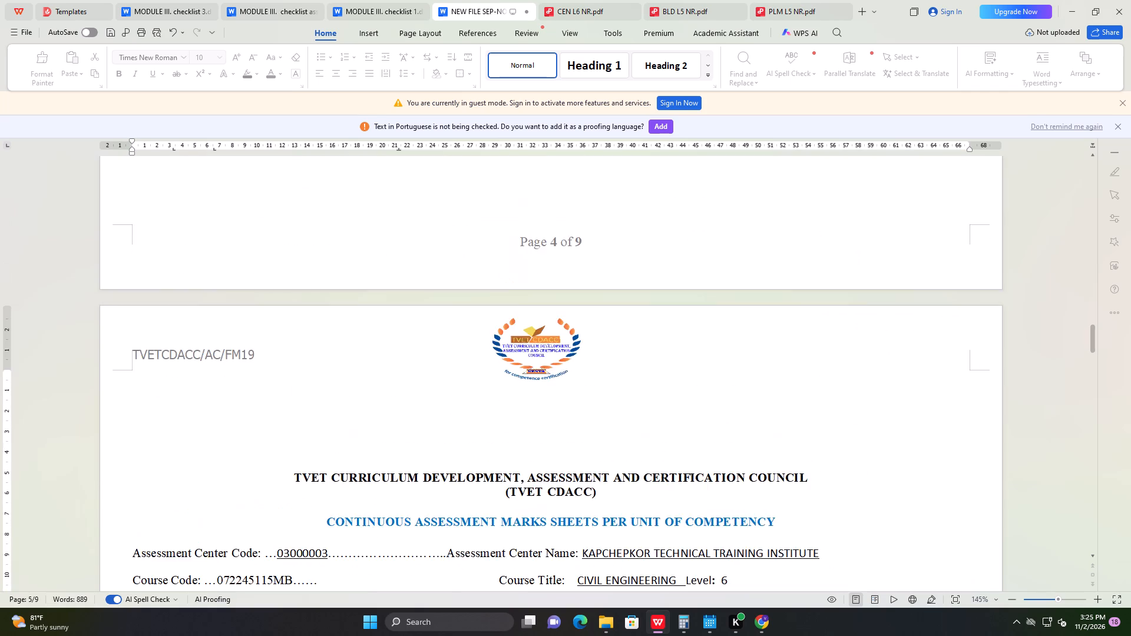
scroll(134, 311, up, 7)
drag(606, 428, 365, 410)
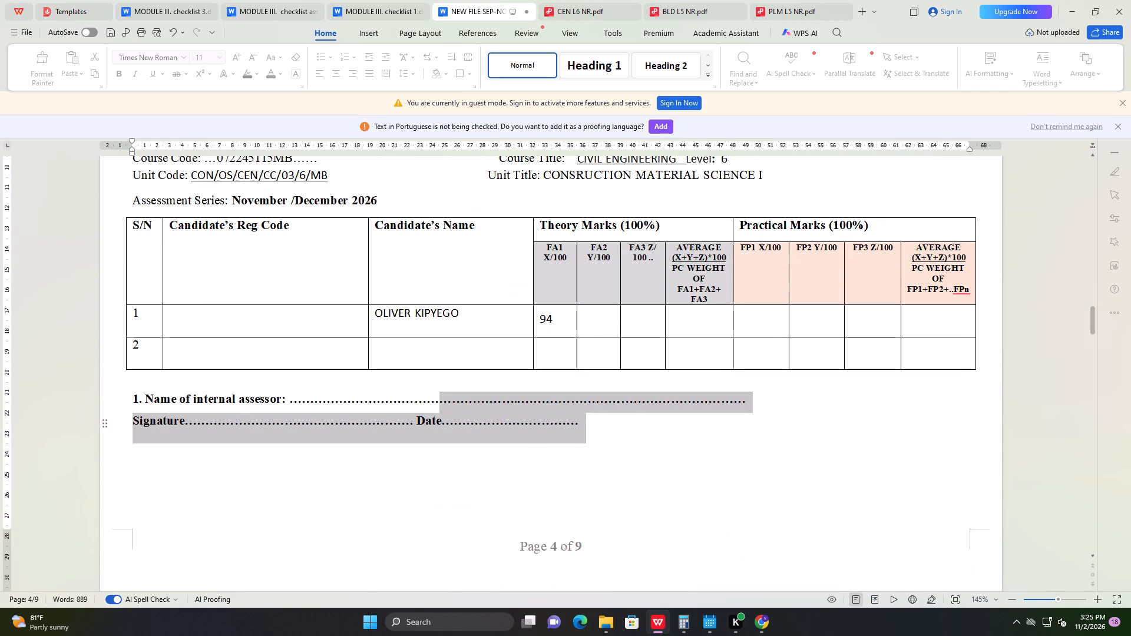
drag(365, 410, 124, 411)
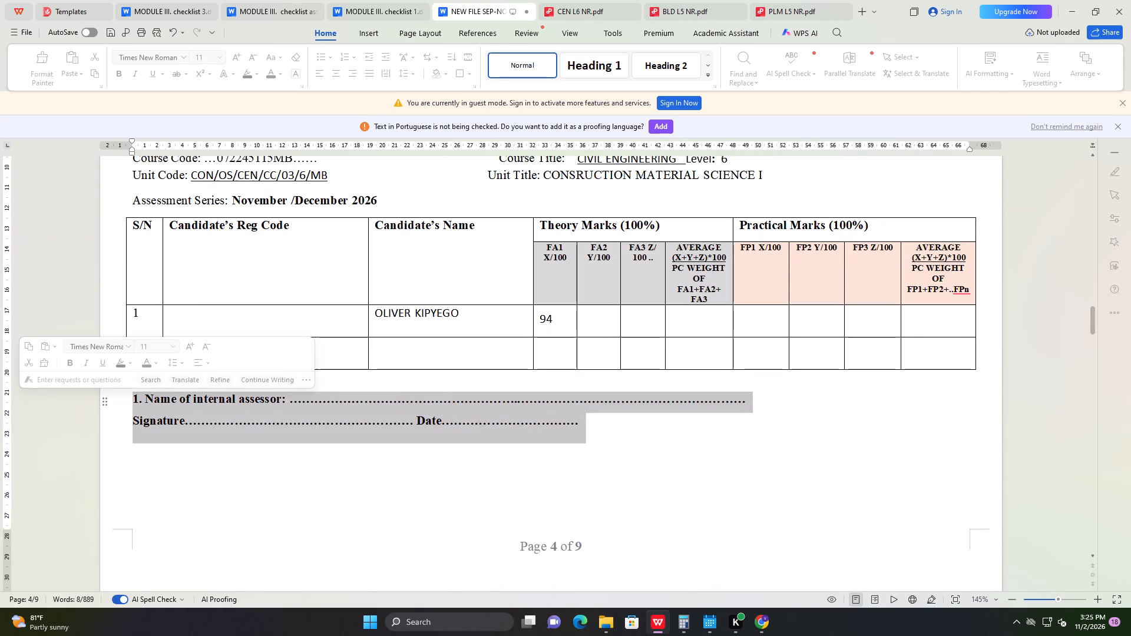
key(ctrl+v)
Replace the internal assessor, signature and date block on page 3 with the copied shortened block.
scroll(130, 411, up, 11)
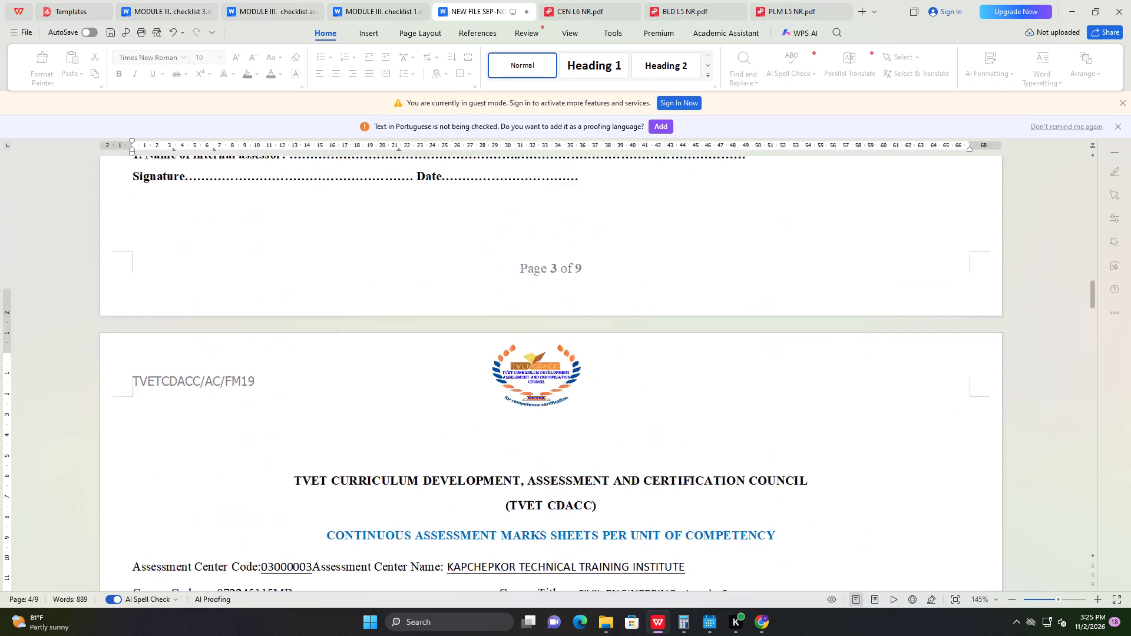
scroll(144, 422, up, 6)
drag(594, 492, 319, 459)
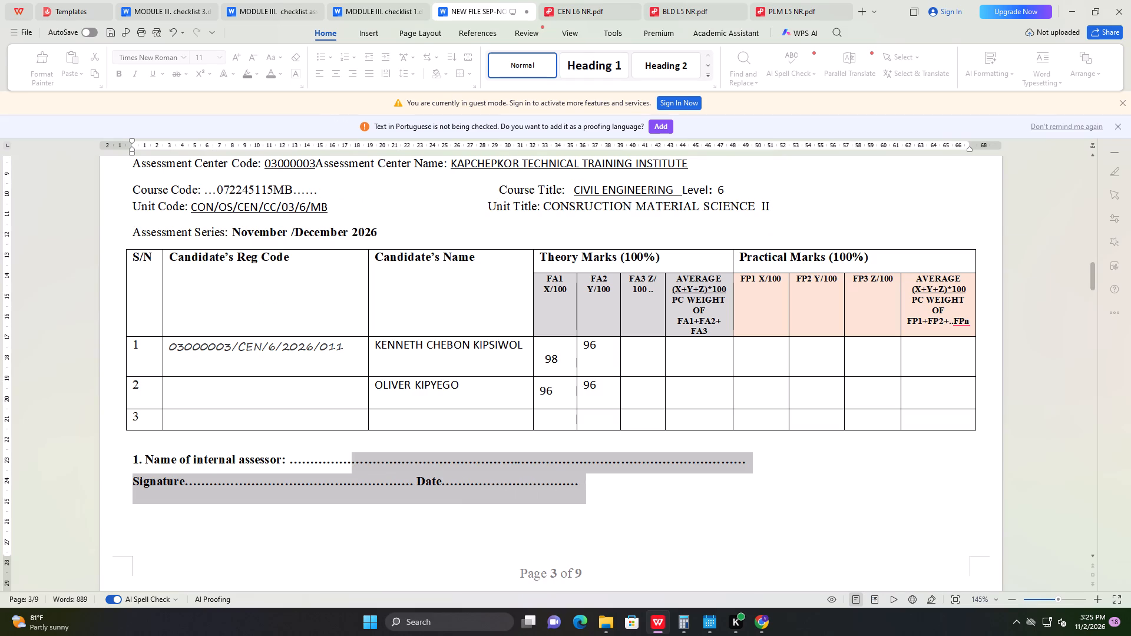
drag(319, 459, 127, 465)
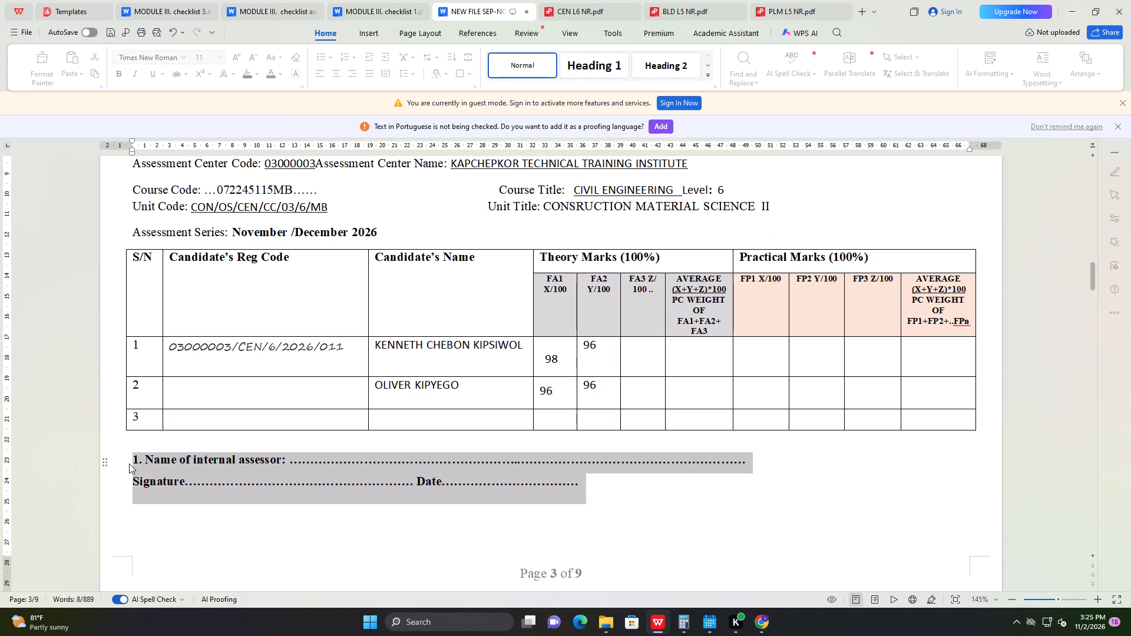
key(ctrl+v)
Replace the internal assessor, signature and date block on page 2 with the copied shortened block.
scroll(155, 469, up, 13)
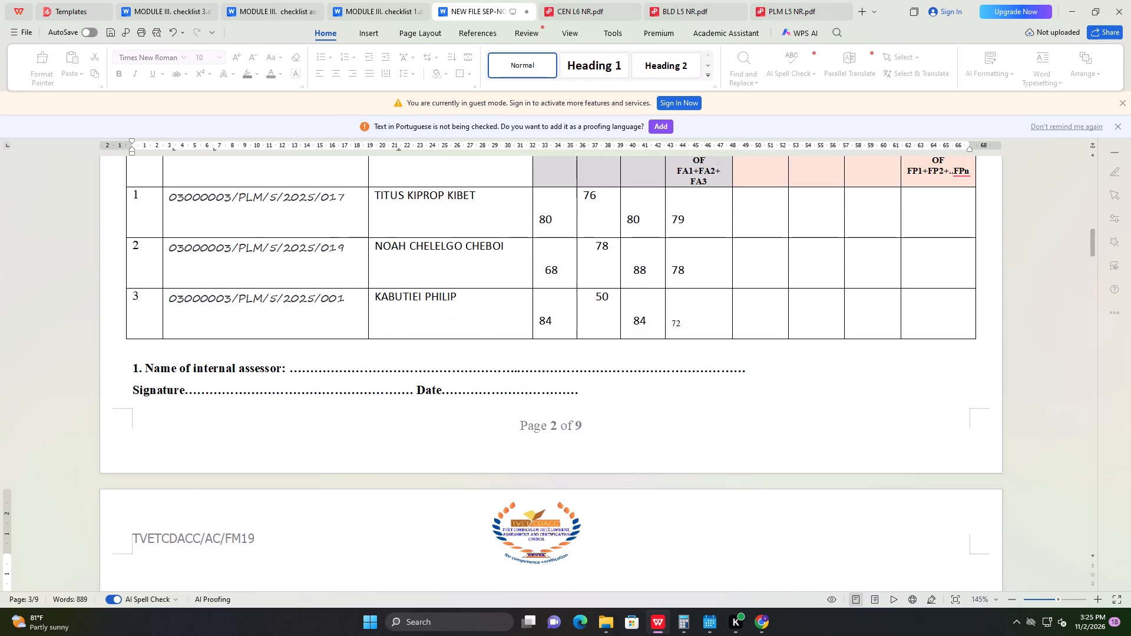
drag(580, 396, 354, 353)
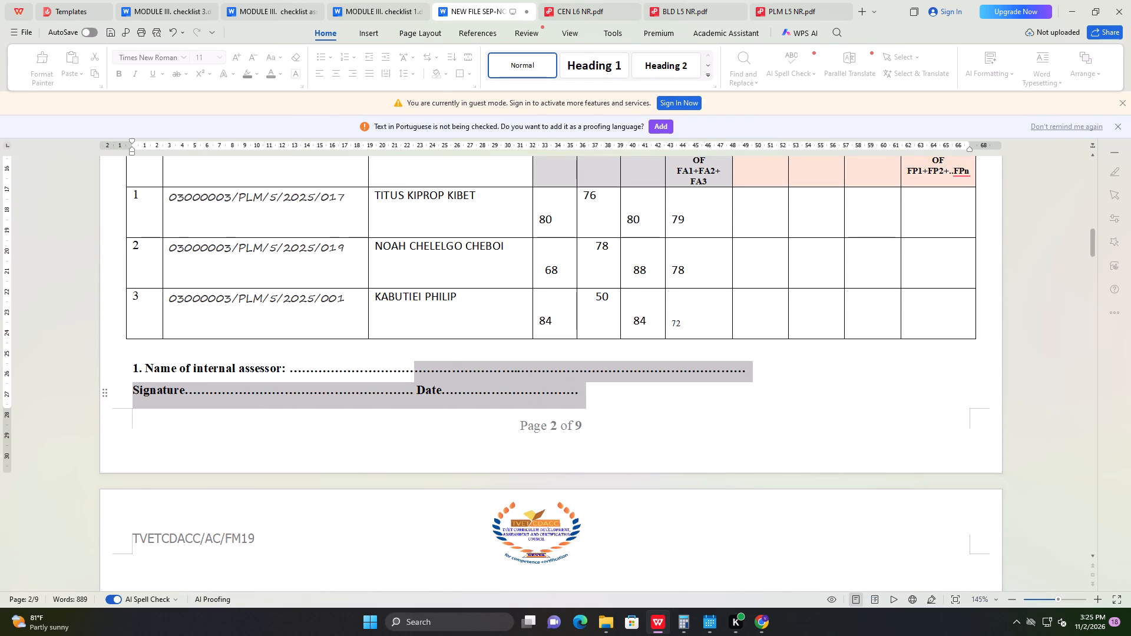
drag(354, 353, 203, 359)
key(ctrl+v)
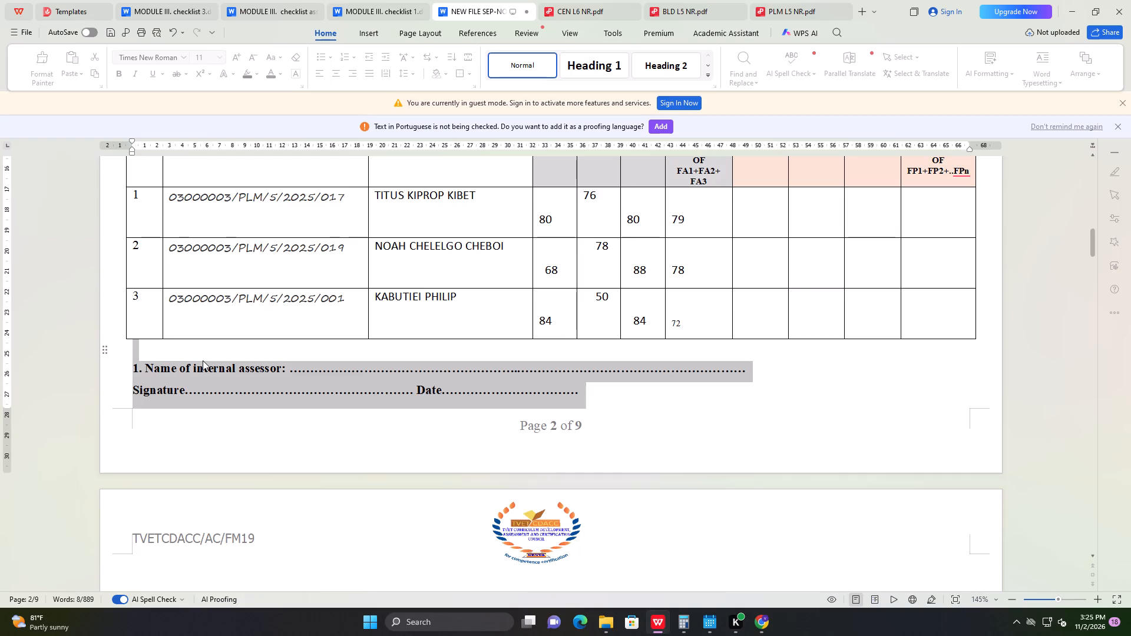
Replace the internal assessor, signature and date block on page 1 with the copied shortened block.
scroll(227, 378, up, 17)
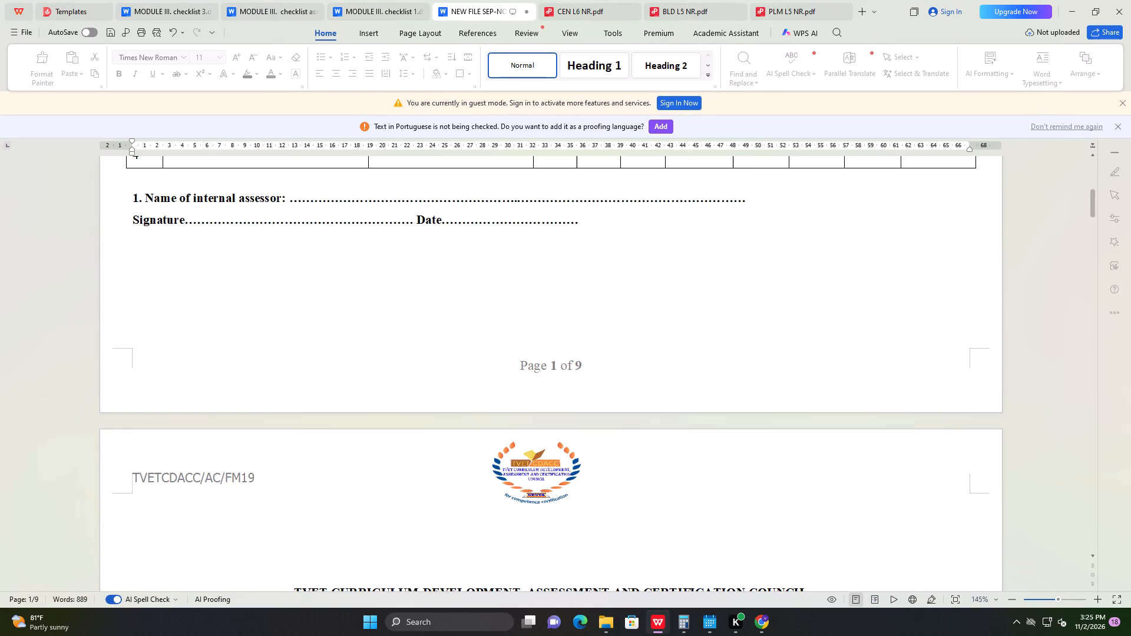
scroll(243, 390, up, 3)
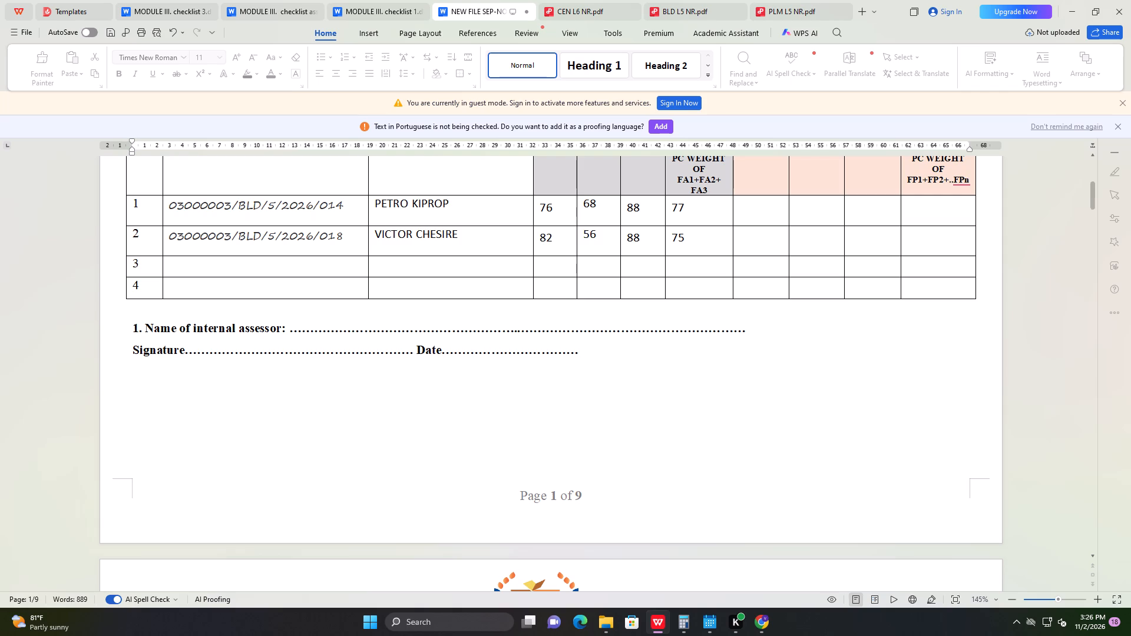
scroll(532, 373, up, 1)
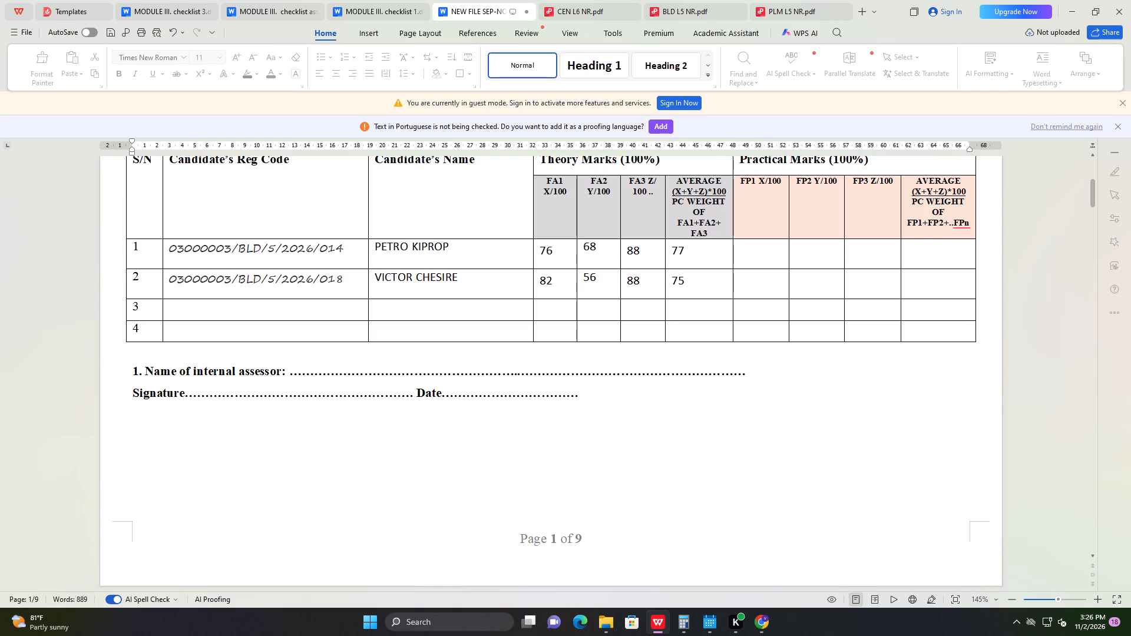
drag(584, 396, 76, 367)
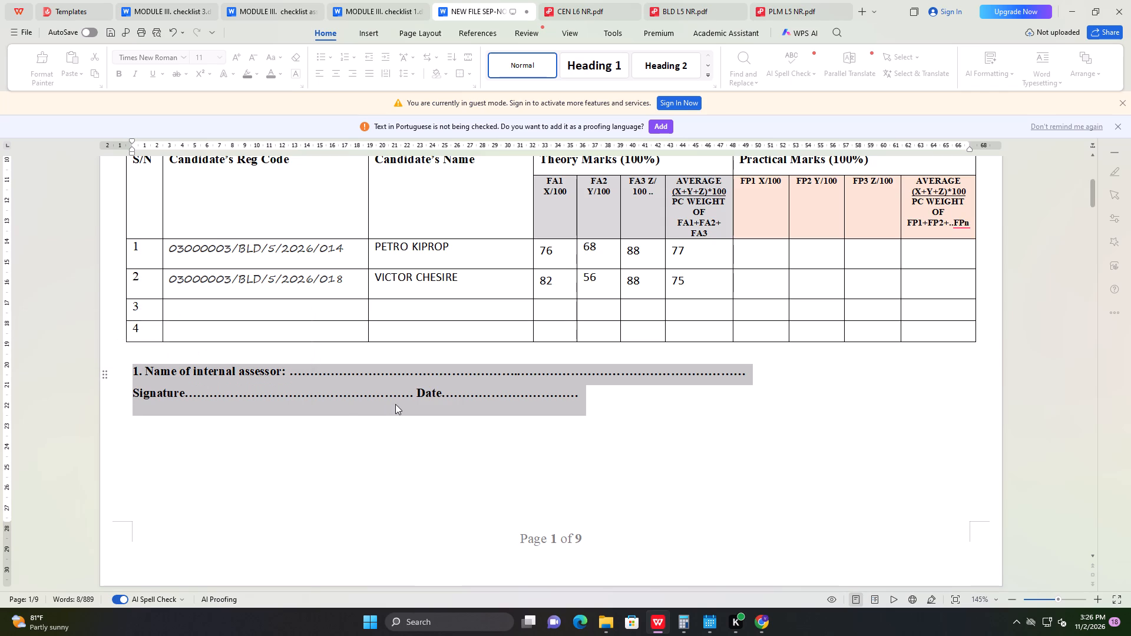
key(ctrl+v)
Review the replaced assessor blocks and page layout from page 1 through the page 6 mark sheet.
scroll(395, 405, up, 2)
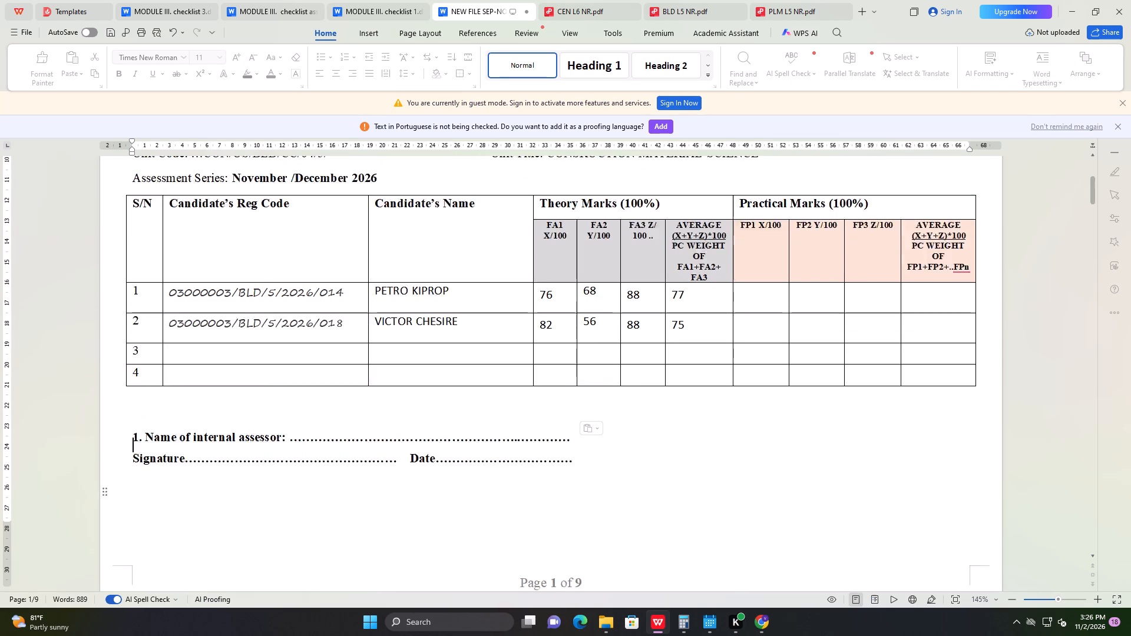
scroll(395, 405, up, 12)
scroll(406, 390, down, 8)
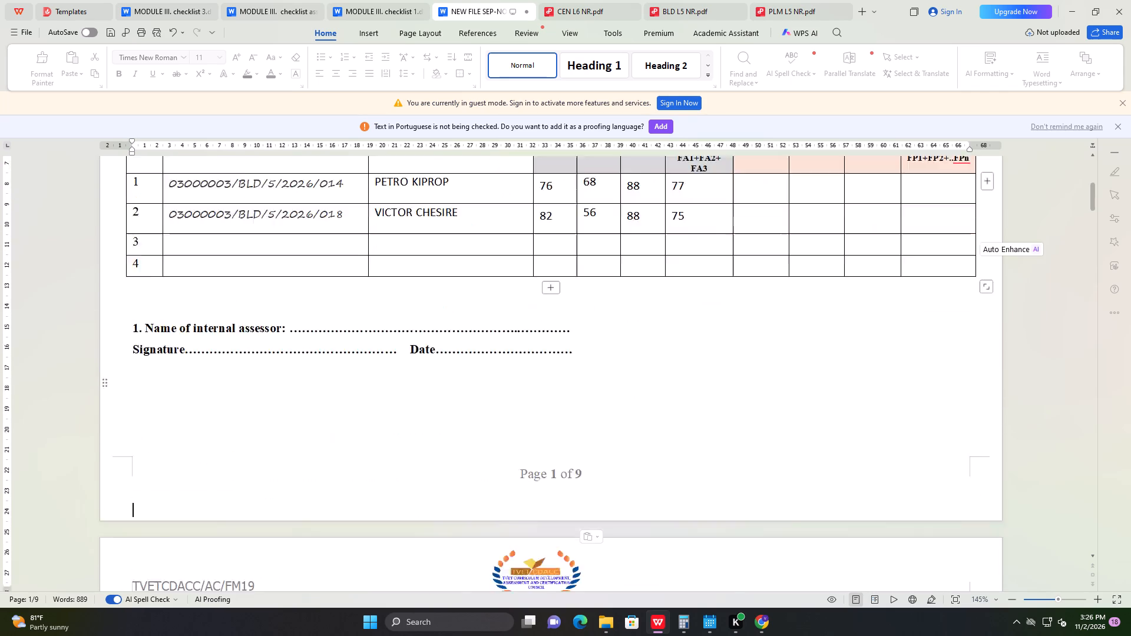
scroll(406, 395, down, 20)
scroll(404, 406, down, 3)
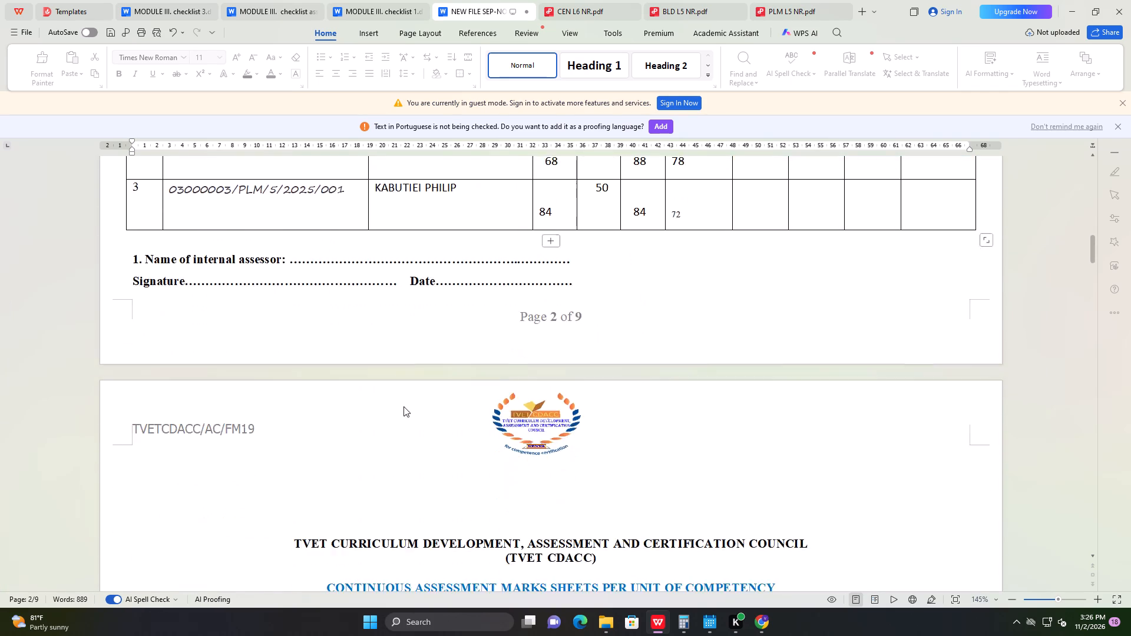
scroll(404, 406, down, 20)
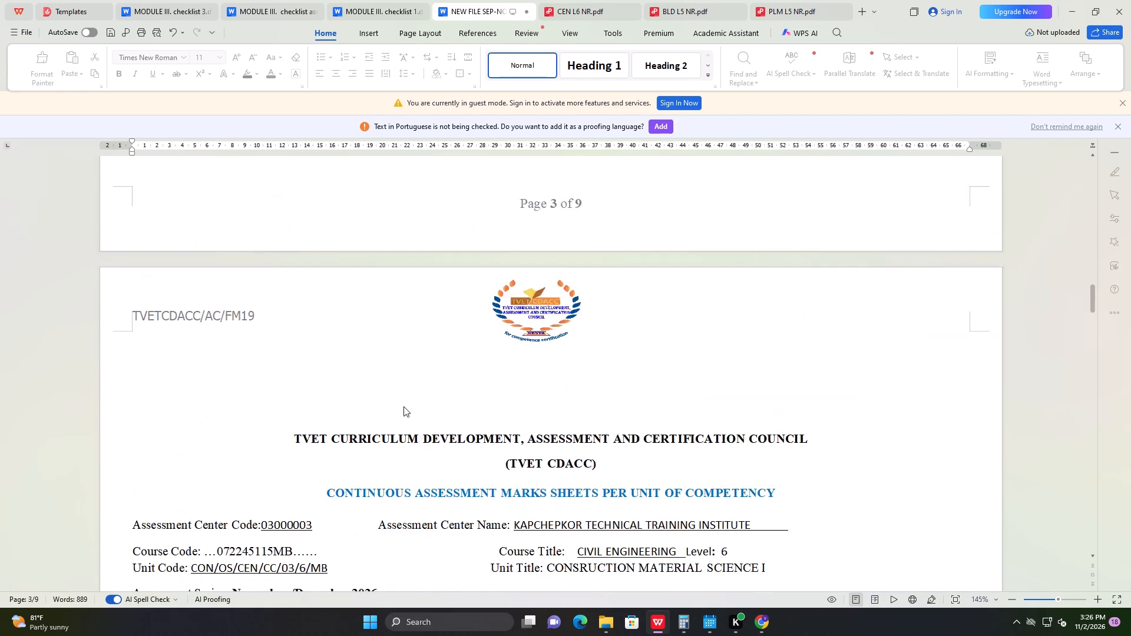
scroll(404, 406, down, 12)
scroll(404, 406, down, 11)
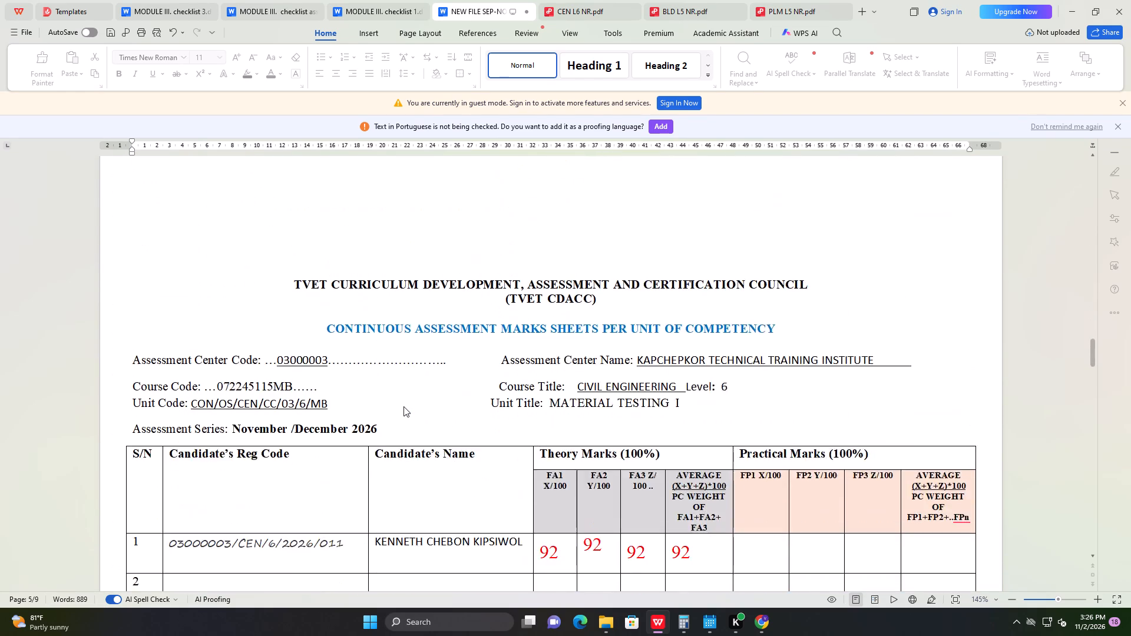
scroll(404, 406, down, 17)
scroll(404, 406, down, 10)
Delete the empty lines above the council heading on page 6 to bring its assessor block back onto that page.
scroll(404, 406, up, 2)
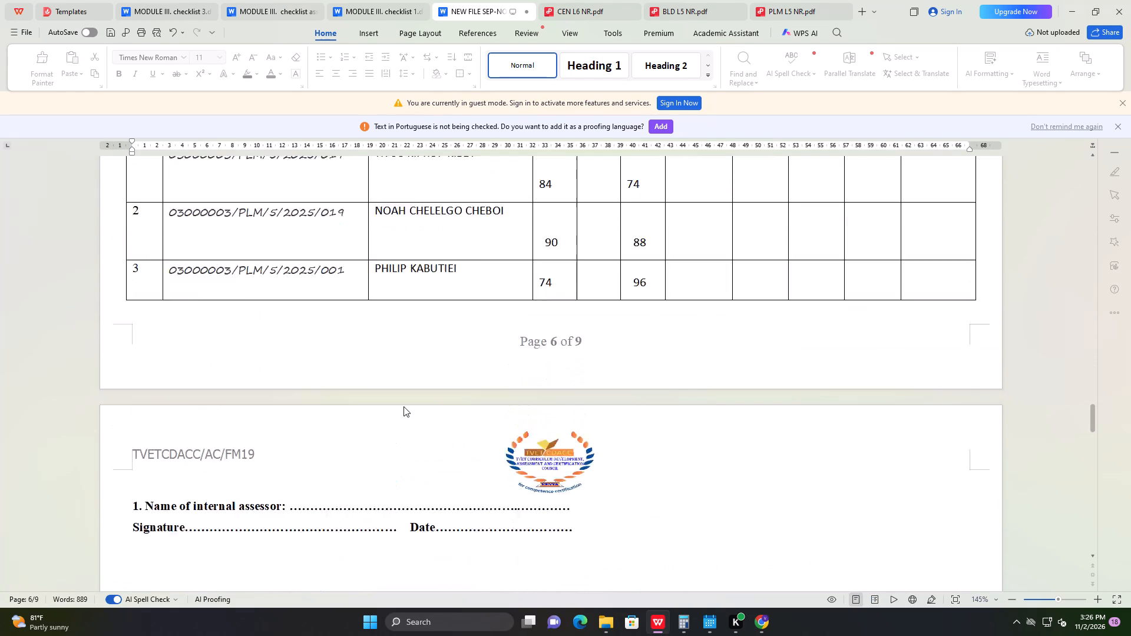
scroll(404, 406, up, 8)
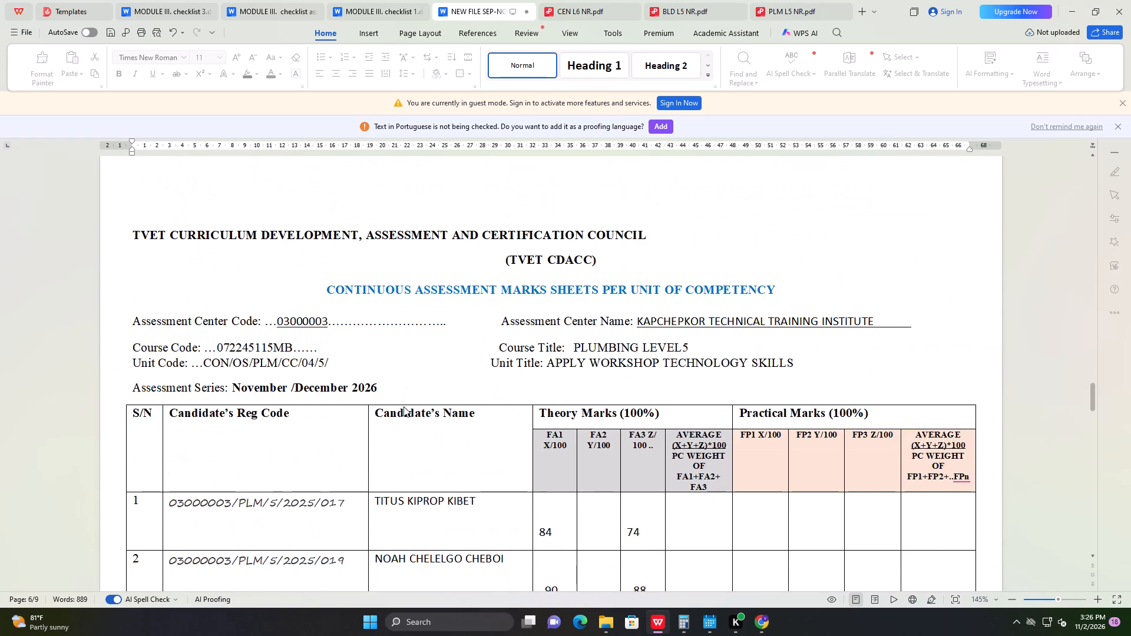
scroll(404, 406, up, 2)
click(419, 277)
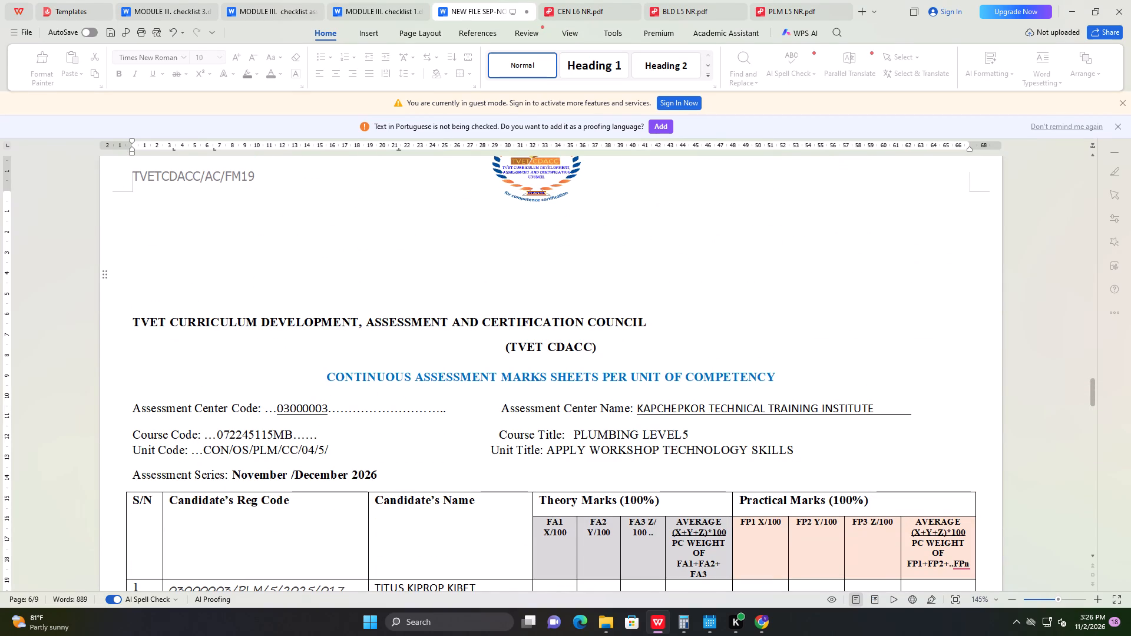
key(BackSpace)
key(BackSpace)
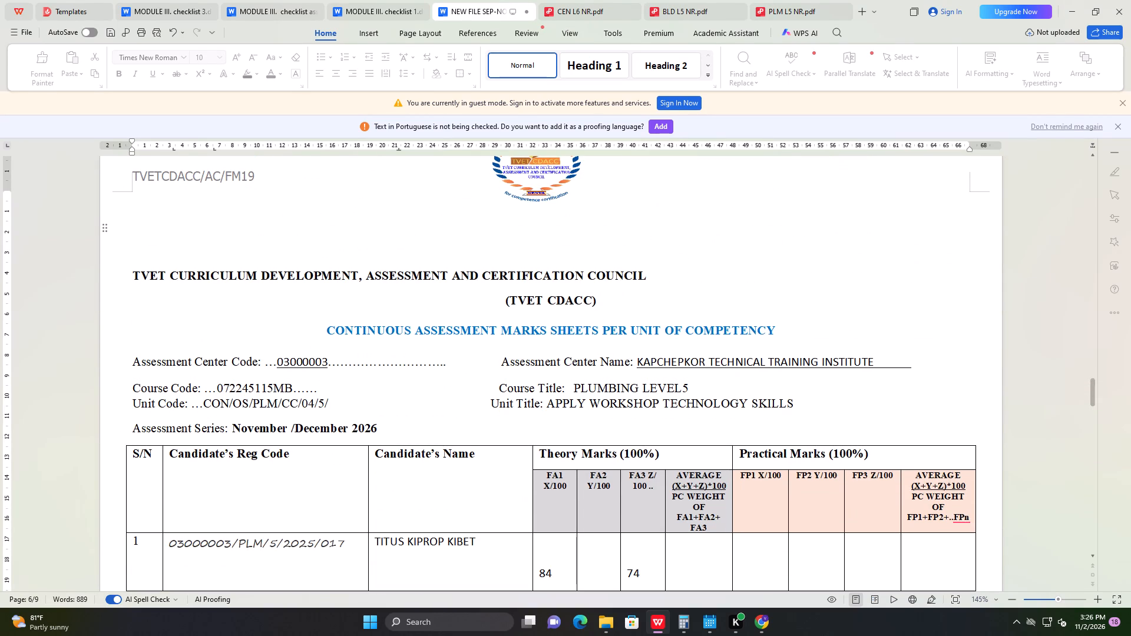
key(BackSpace)
Replace the internal assessor, signature and date block on page 8 with the copied shortened block.
scroll(408, 244, down, 9)
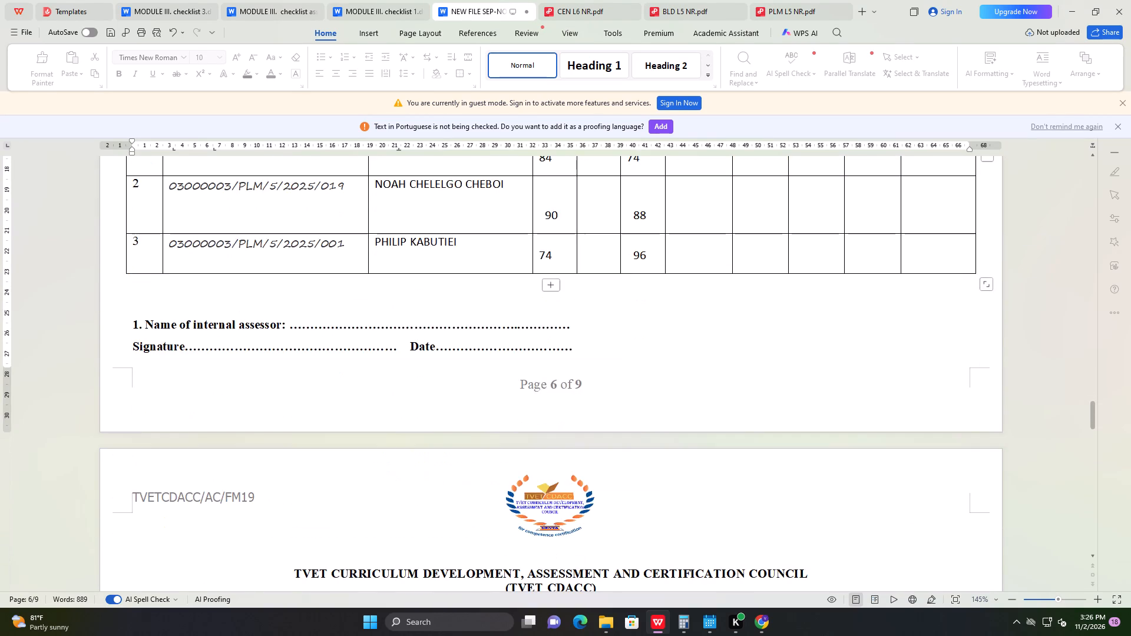
scroll(395, 291, down, 13)
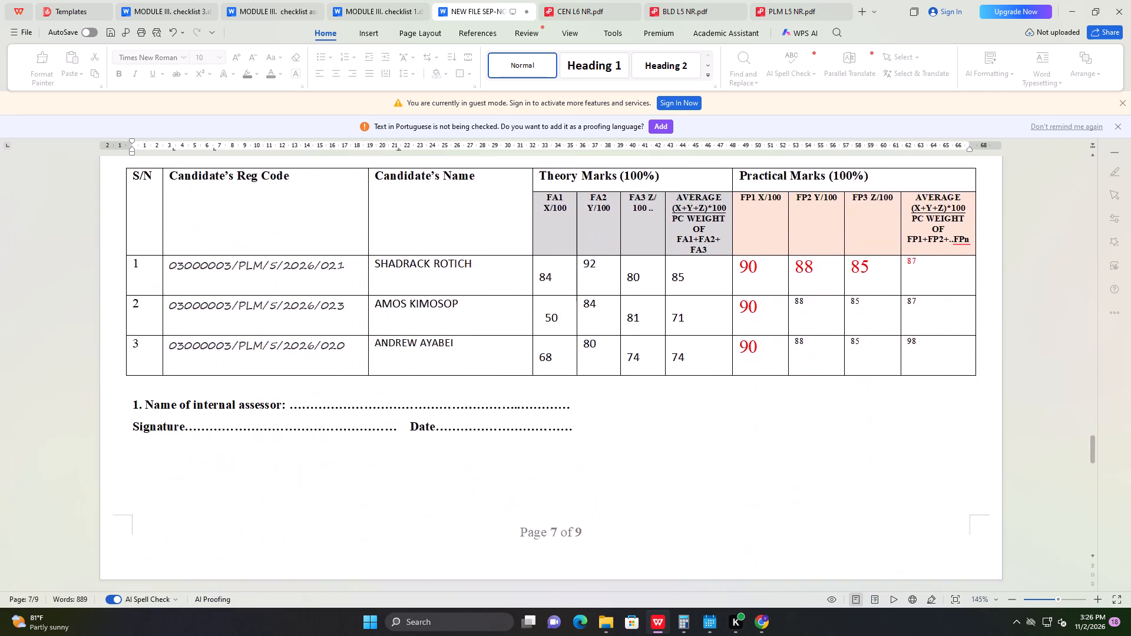
scroll(395, 291, down, 11)
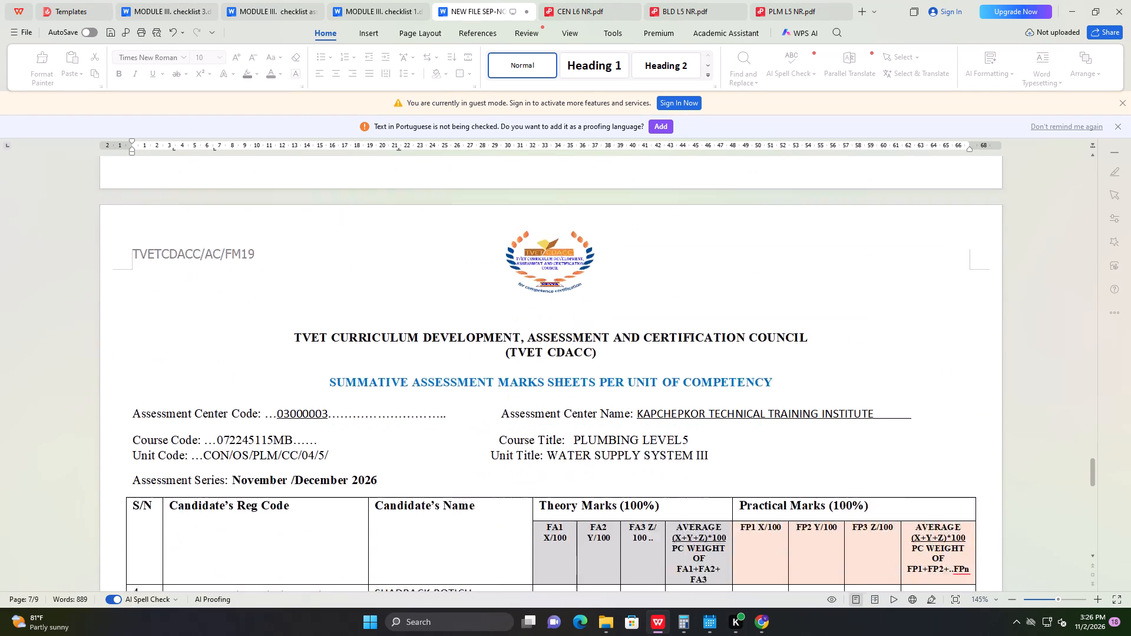
scroll(395, 291, down, 8)
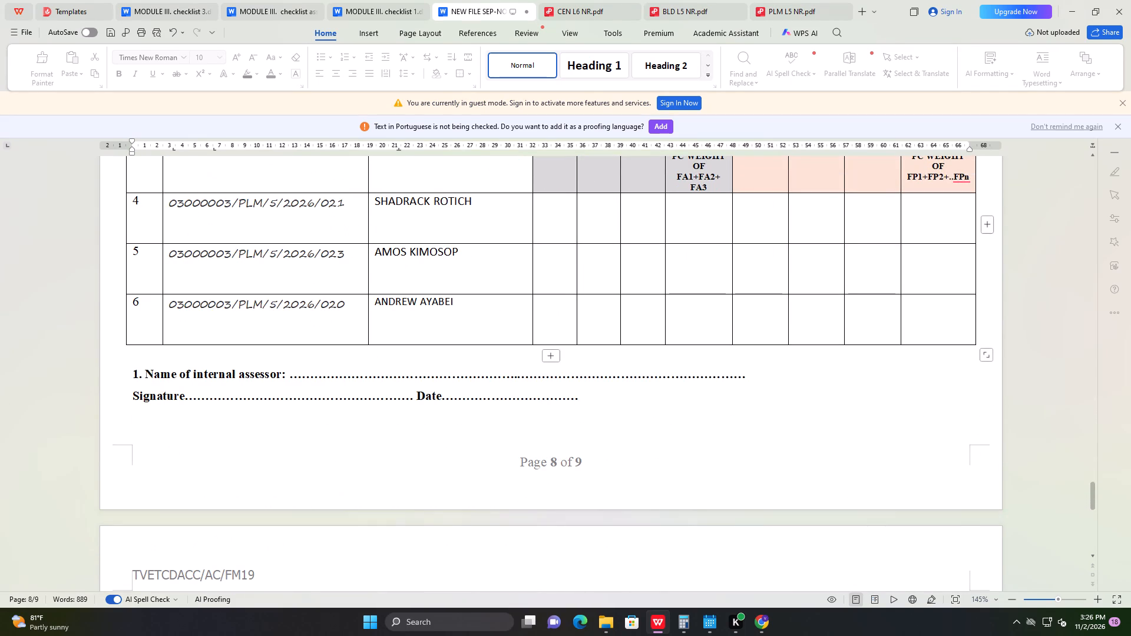
drag(601, 409, 132, 376)
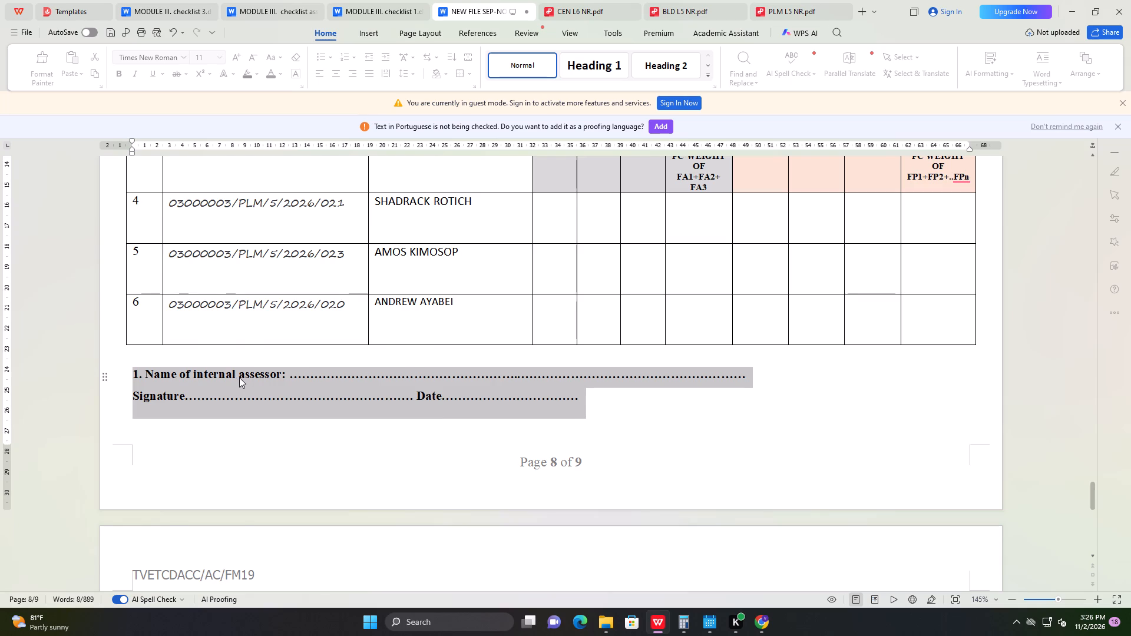
key(ctrl+v)
Review the end of the document after the page 8 block, and the mark sheets on pages 8 and 7.
scroll(246, 377, down, 9)
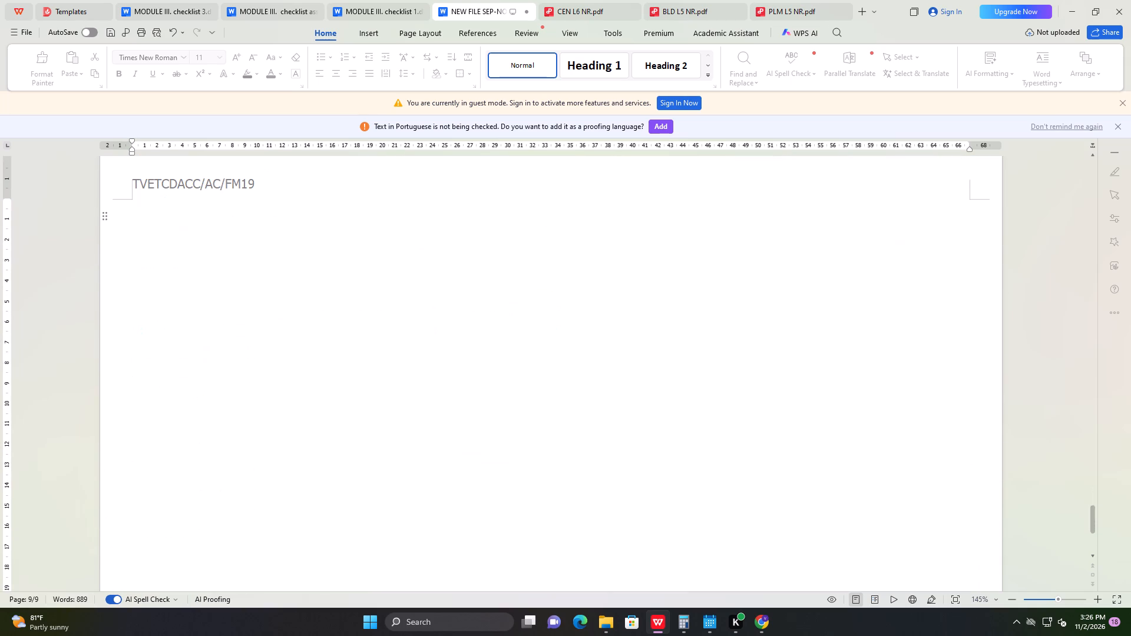
scroll(250, 369, down, 16)
scroll(250, 349, up, 20)
scroll(250, 349, up, 2)
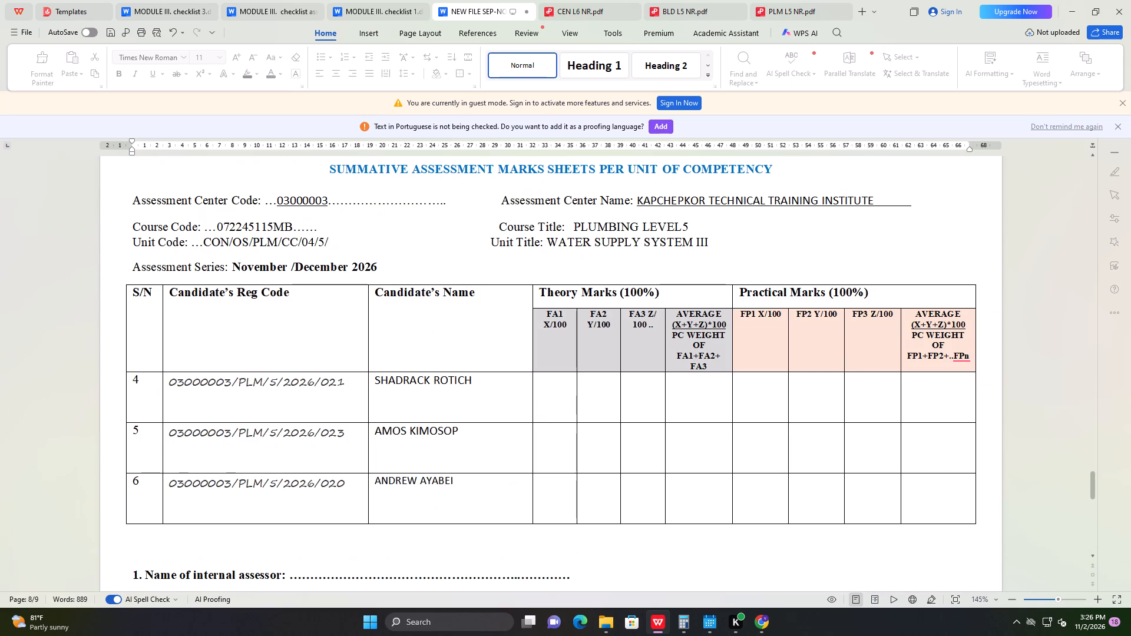
scroll(234, 362, up, 12)
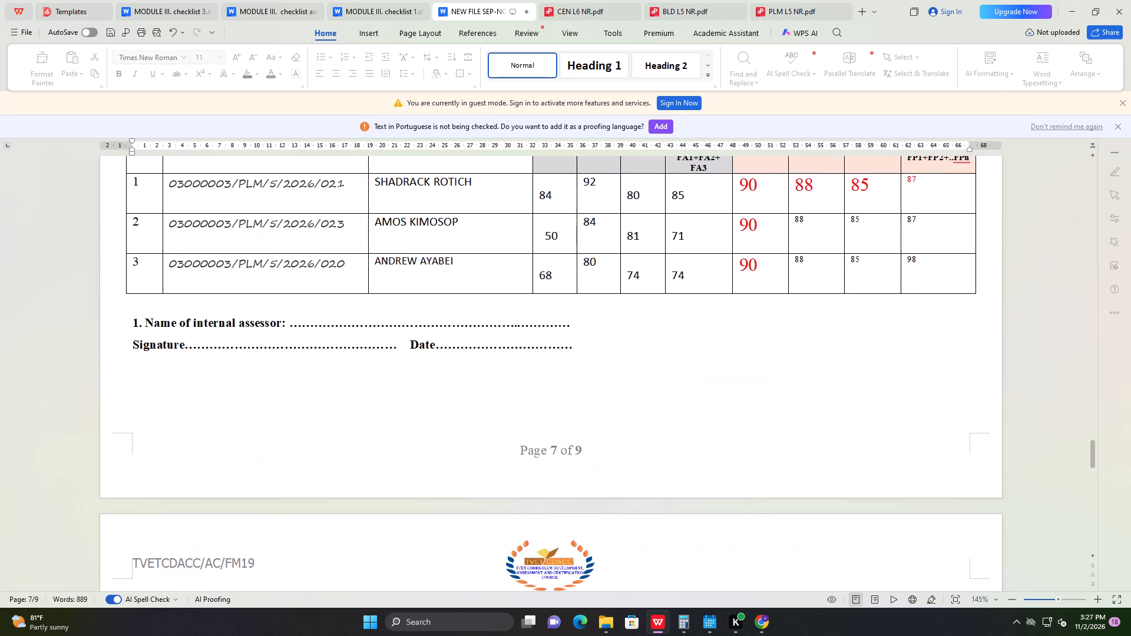
scroll(234, 362, up, 1)
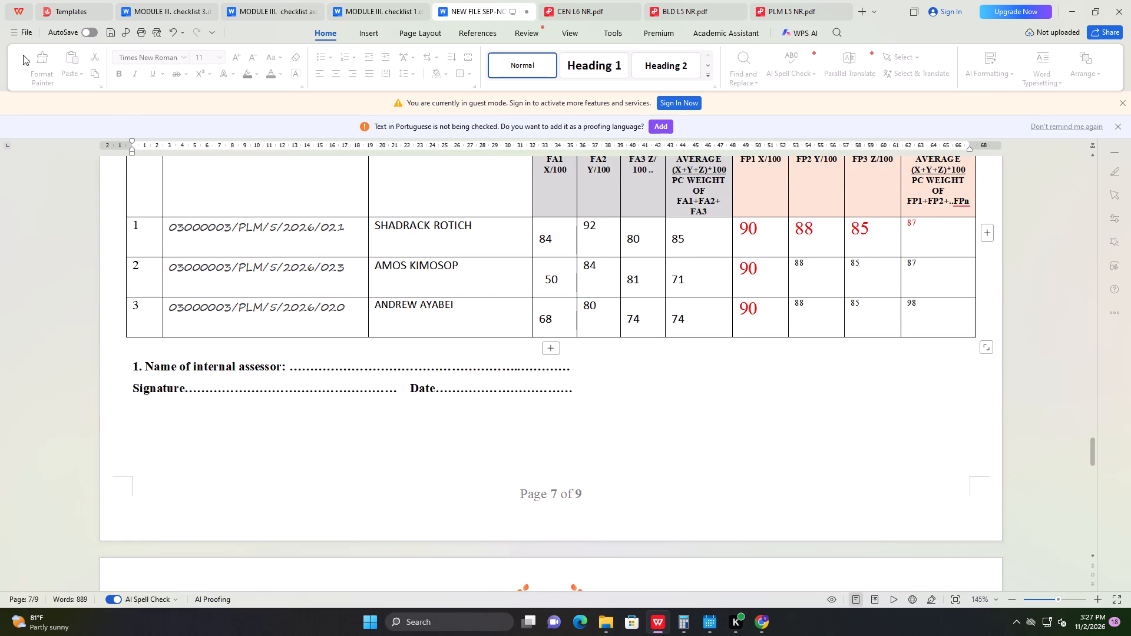
Save the score sheet document.
click(12, 35)
click(56, 117)
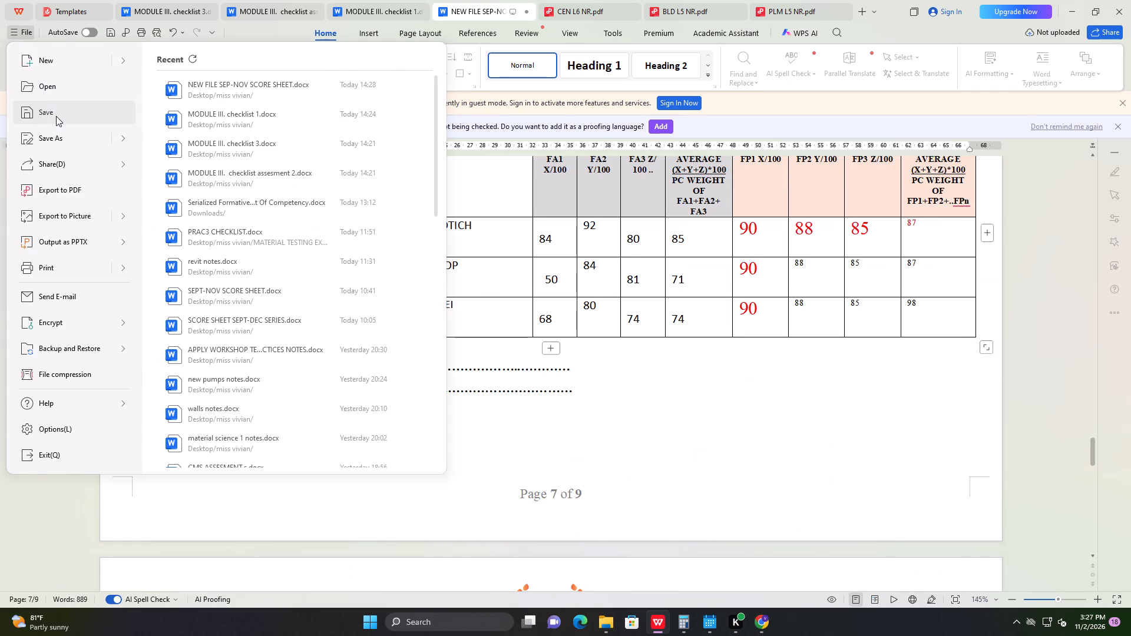
Review the mark sheets and assessor blocks on pages 7 and 6 of the saved document.
scroll(855, 400, down, 1)
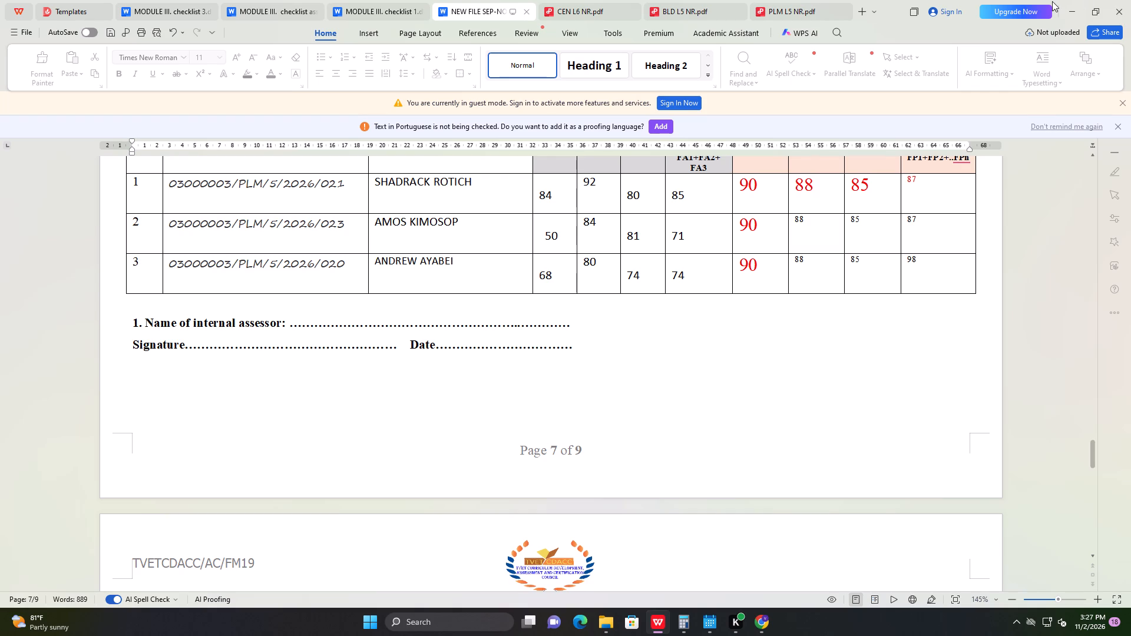
scroll(868, 358, down, 2)
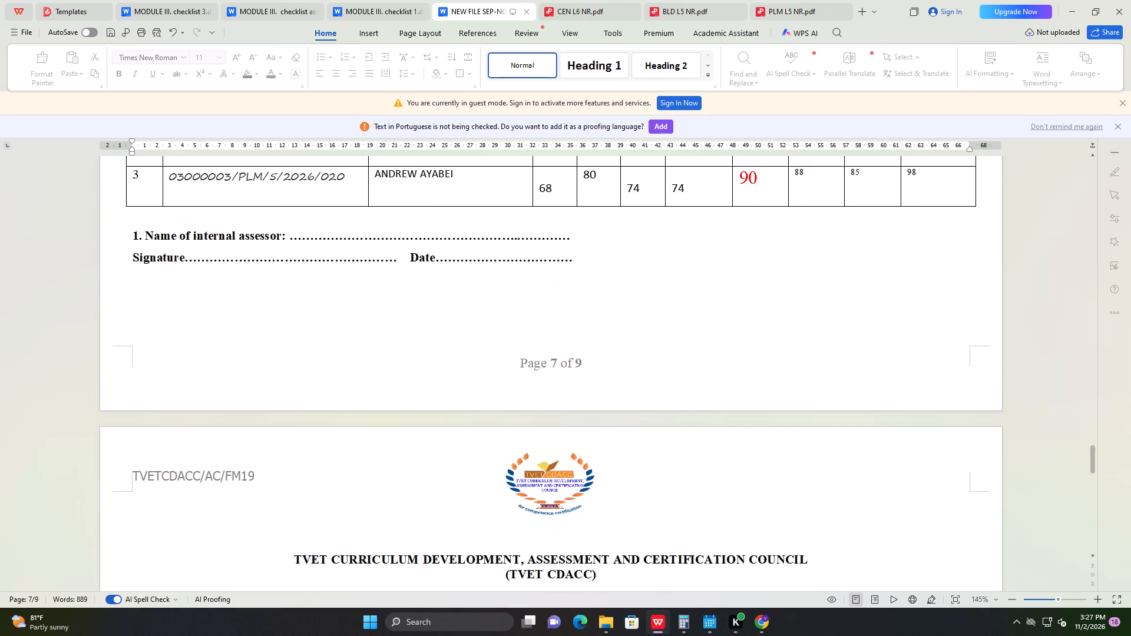
scroll(868, 358, up, 5)
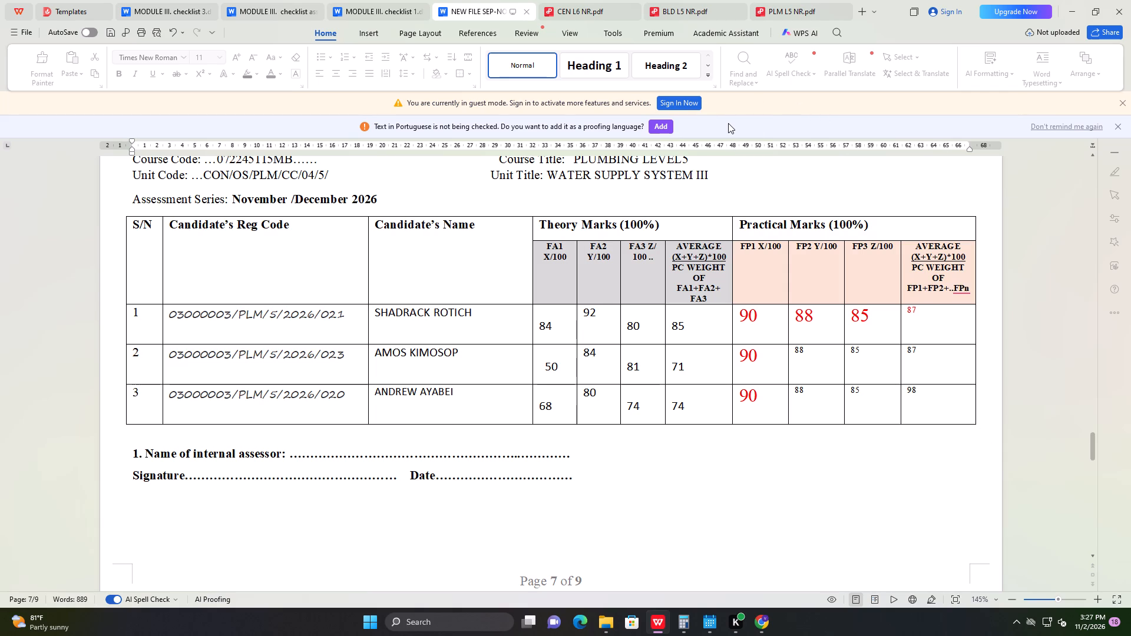
scroll(583, 330, up, 8)
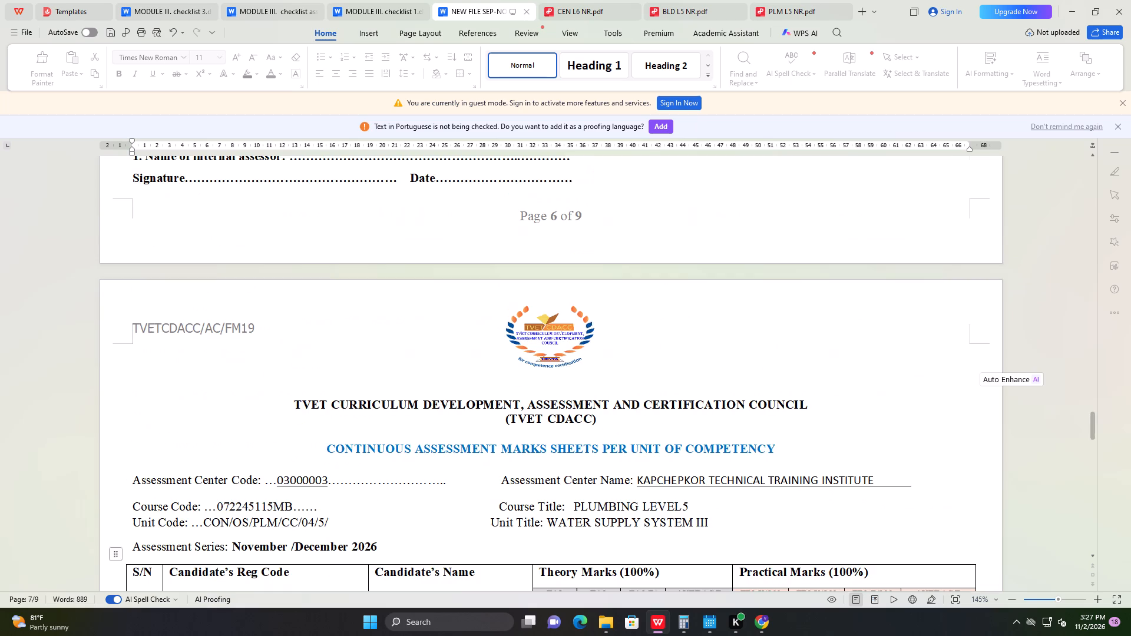
scroll(590, 325, up, 4)
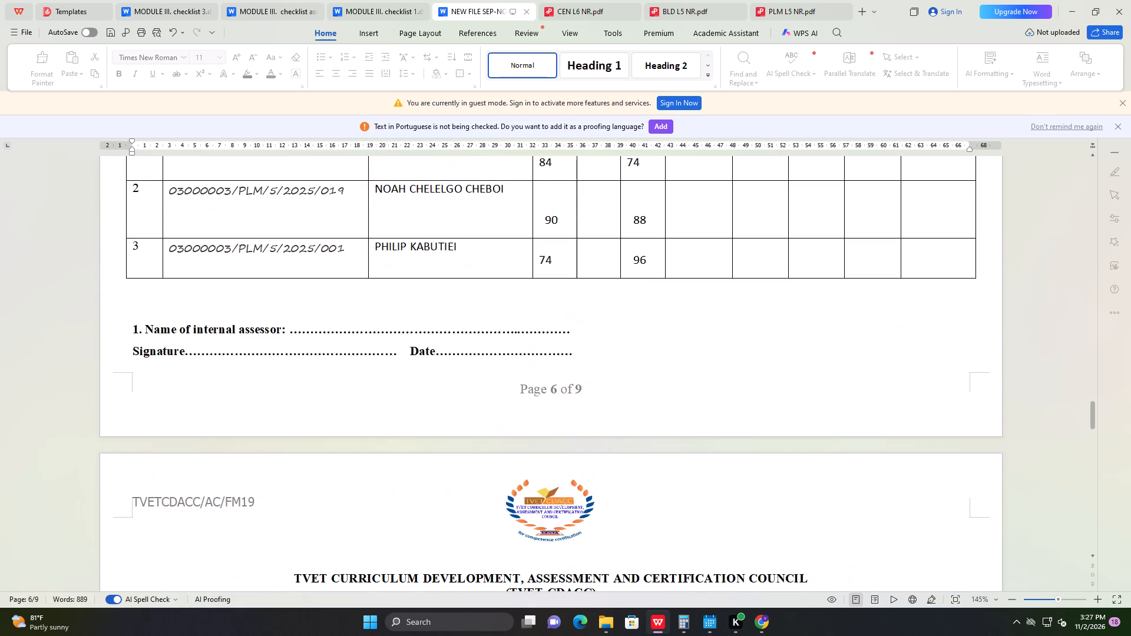
scroll(590, 325, up, 5)
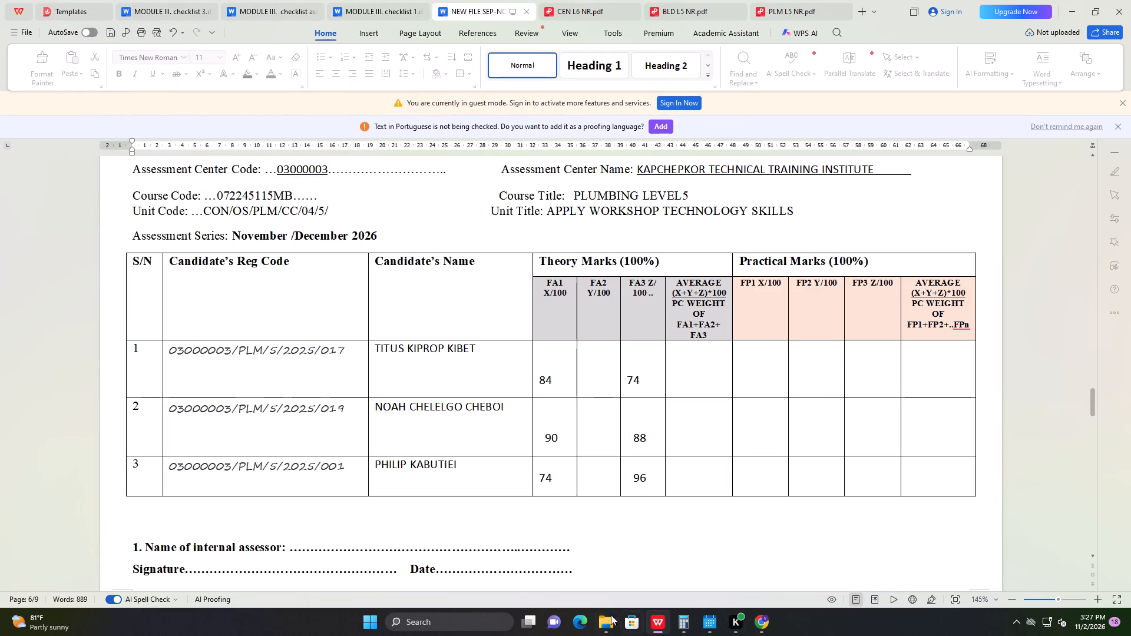
Open the PRAC3 CHECKLIST Word document from the MATERIAL TESTING EXAM 26 DEC folder in File Explorer.
click(672, 591)
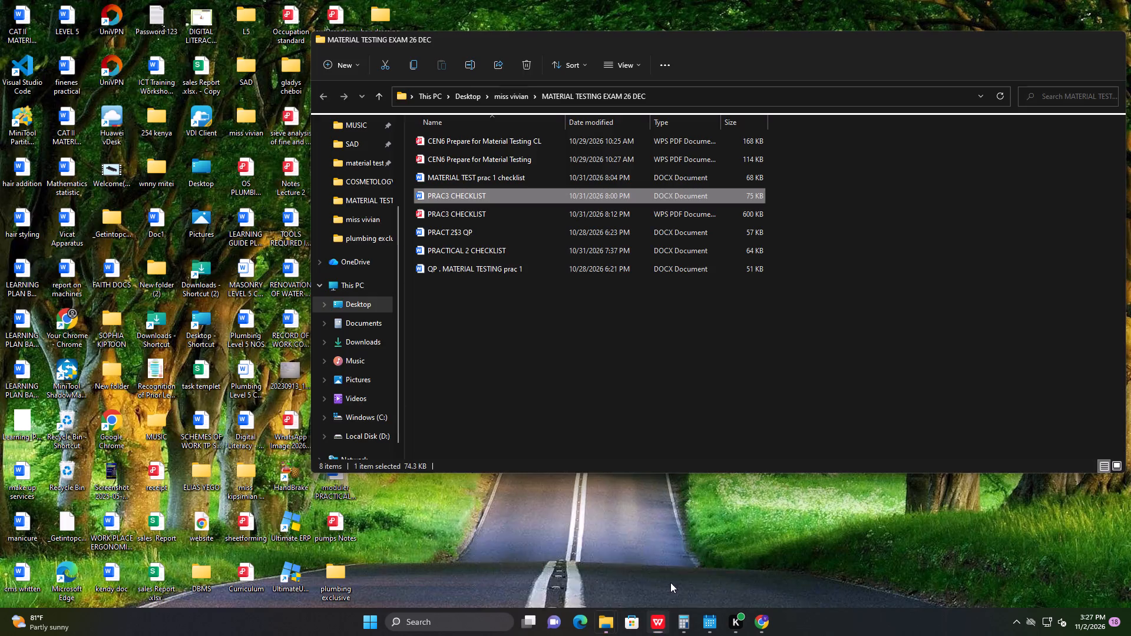
double_click(481, 196)
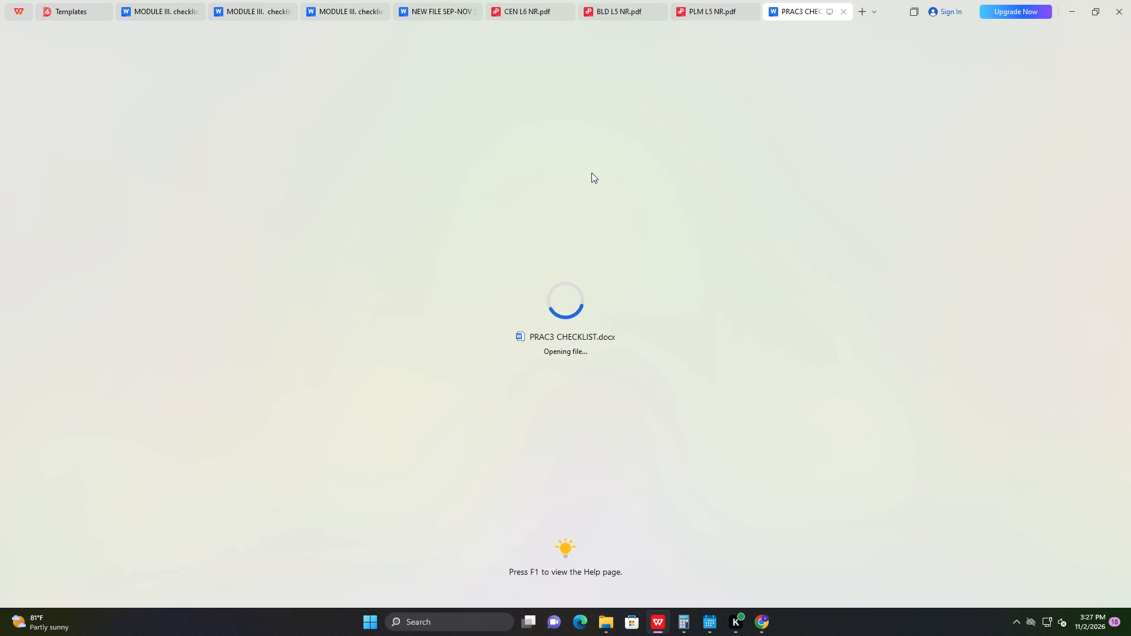
Close the PLM L5 NR, BLD L5 NR and CEN L6 NR PDF files.
click(751, 9)
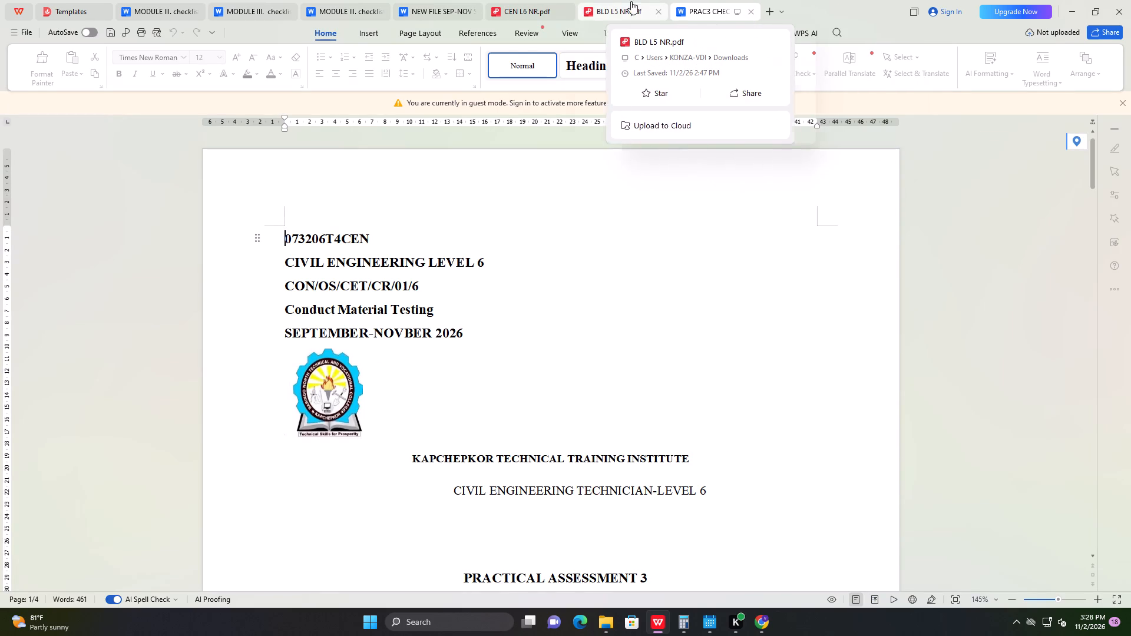
click(659, 12)
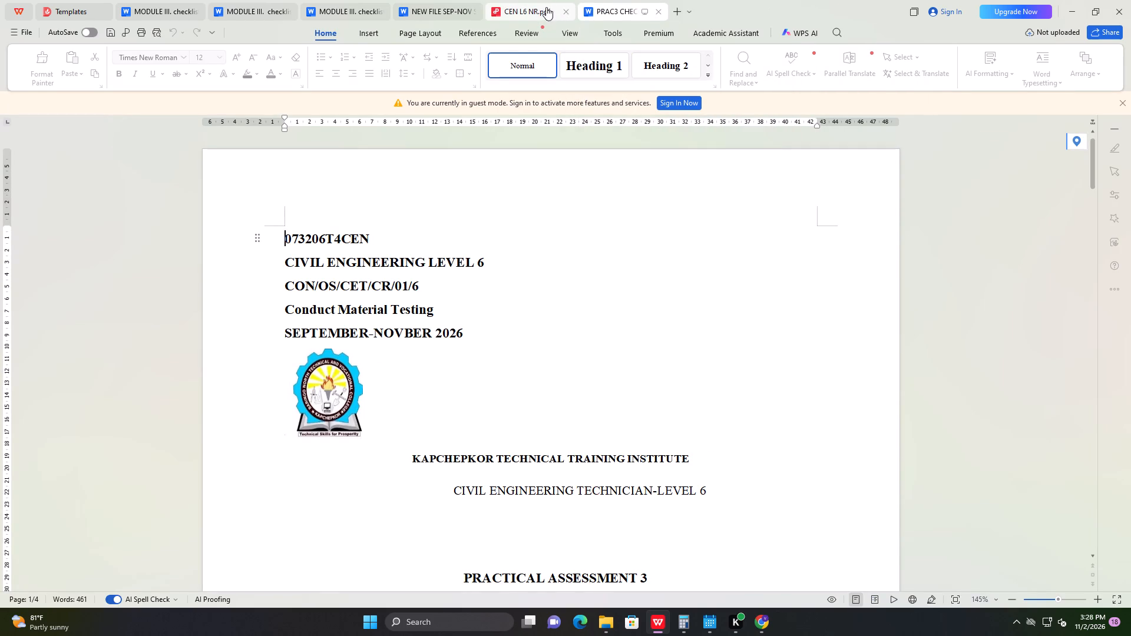
click(565, 11)
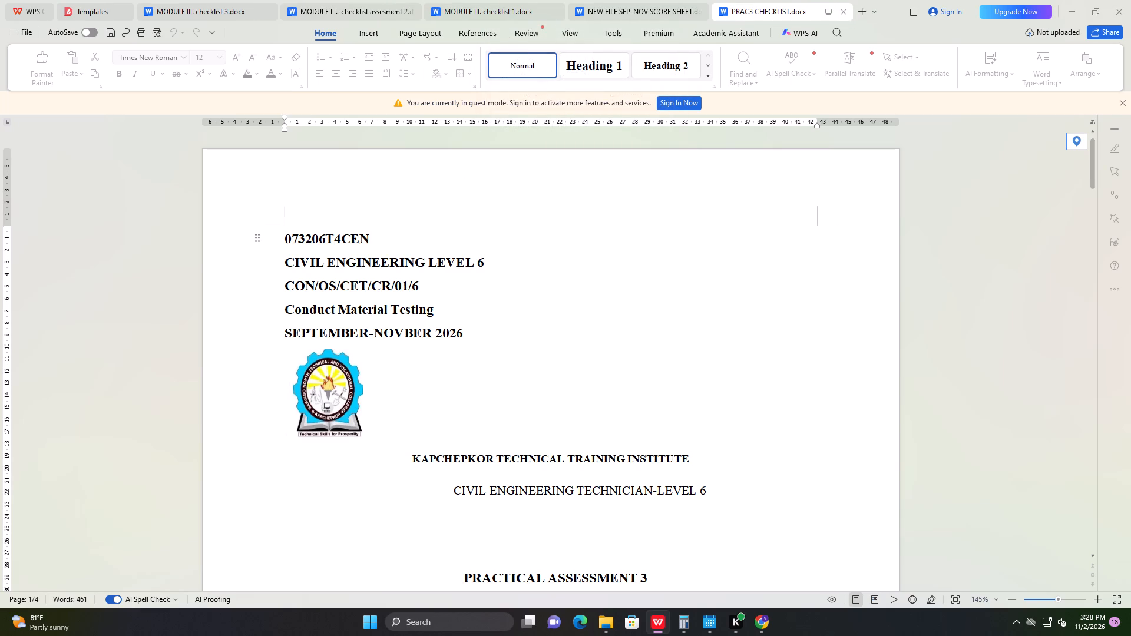
Review the checklist from the cover page and assessor instructions through the Task 1 and Task 2 evaluation items.
scroll(488, 357, down, 1)
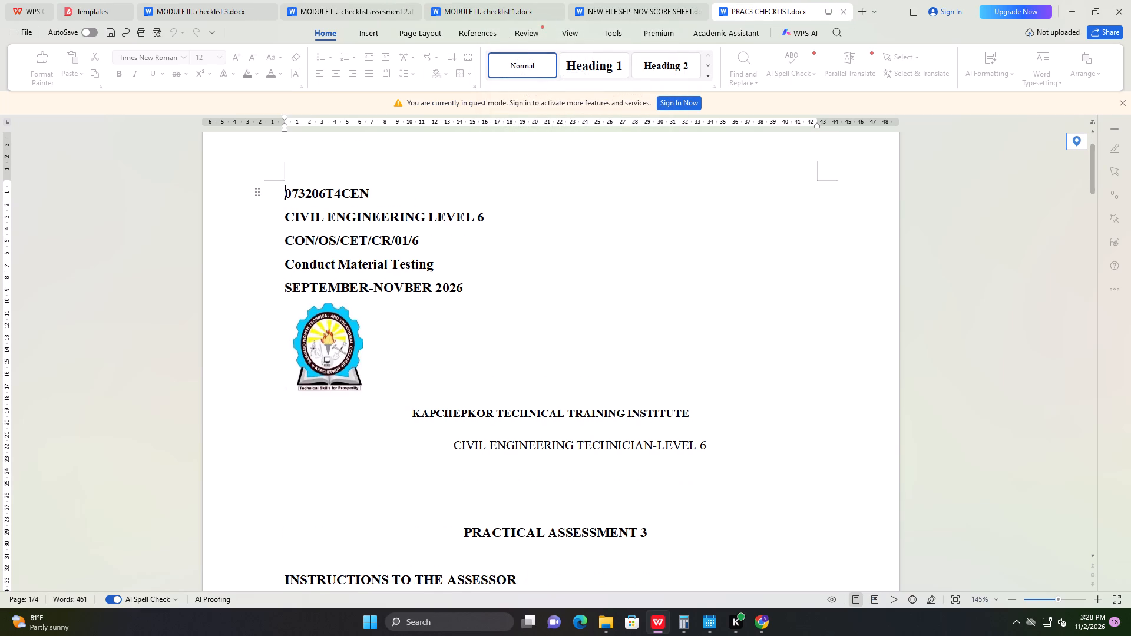
scroll(488, 357, down, 1)
scroll(488, 357, up, 4)
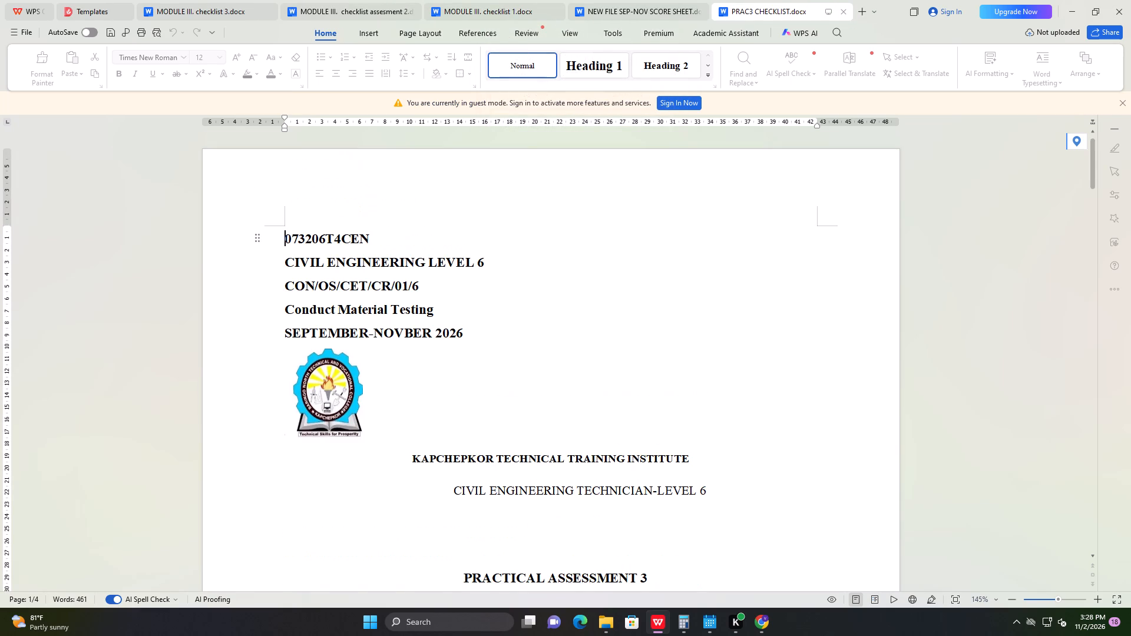
scroll(491, 354, down, 3)
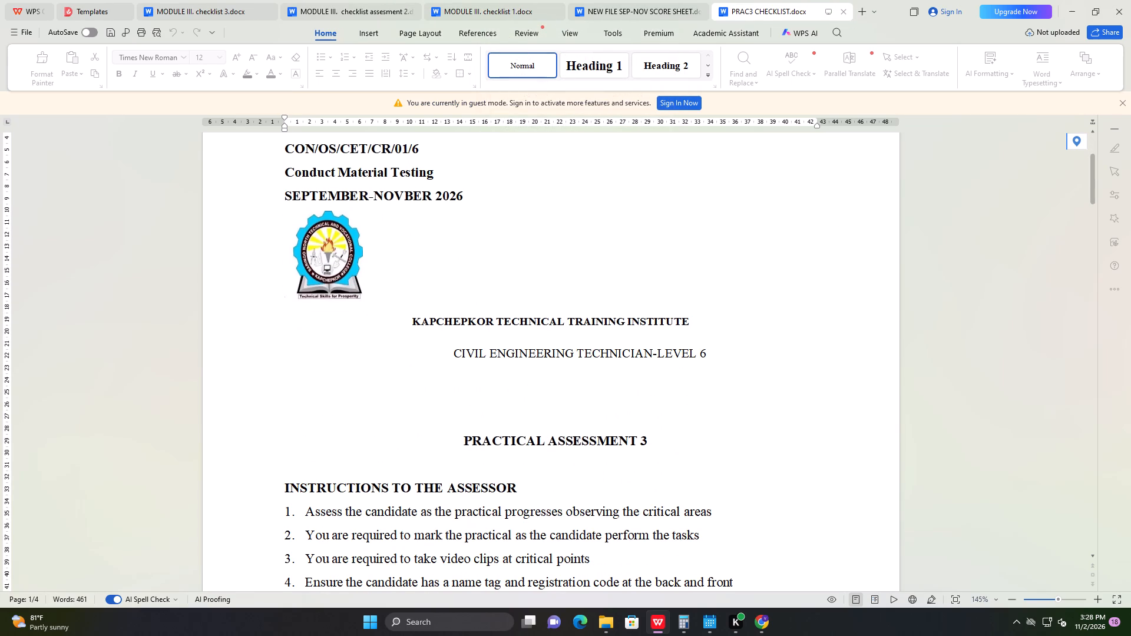
scroll(487, 353, down, 20)
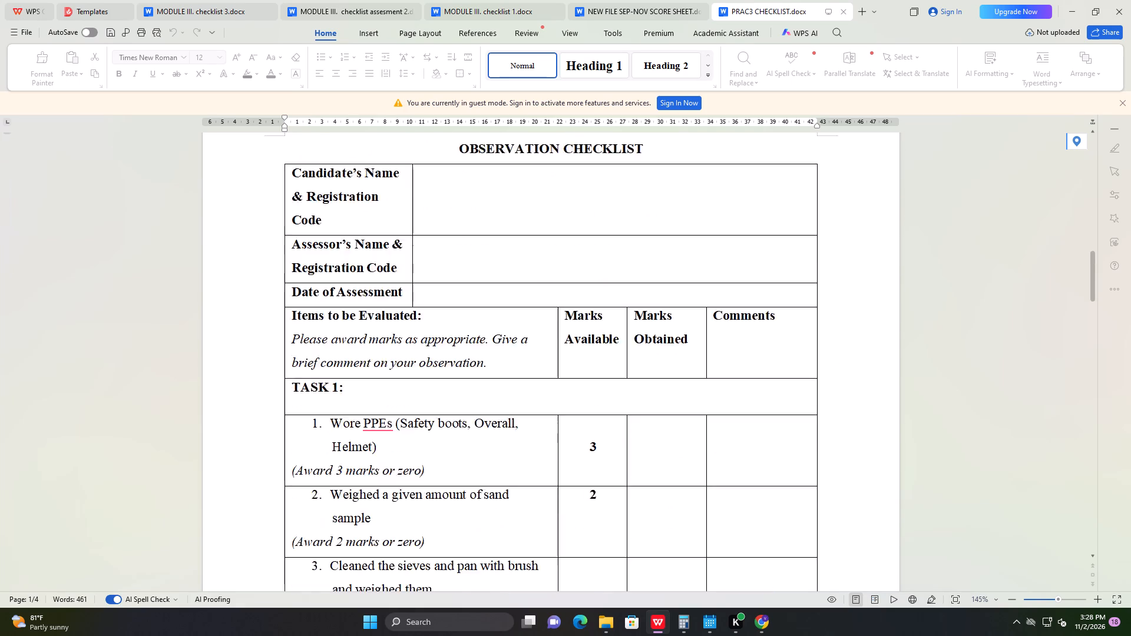
scroll(495, 356, down, 8)
scroll(495, 356, down, 13)
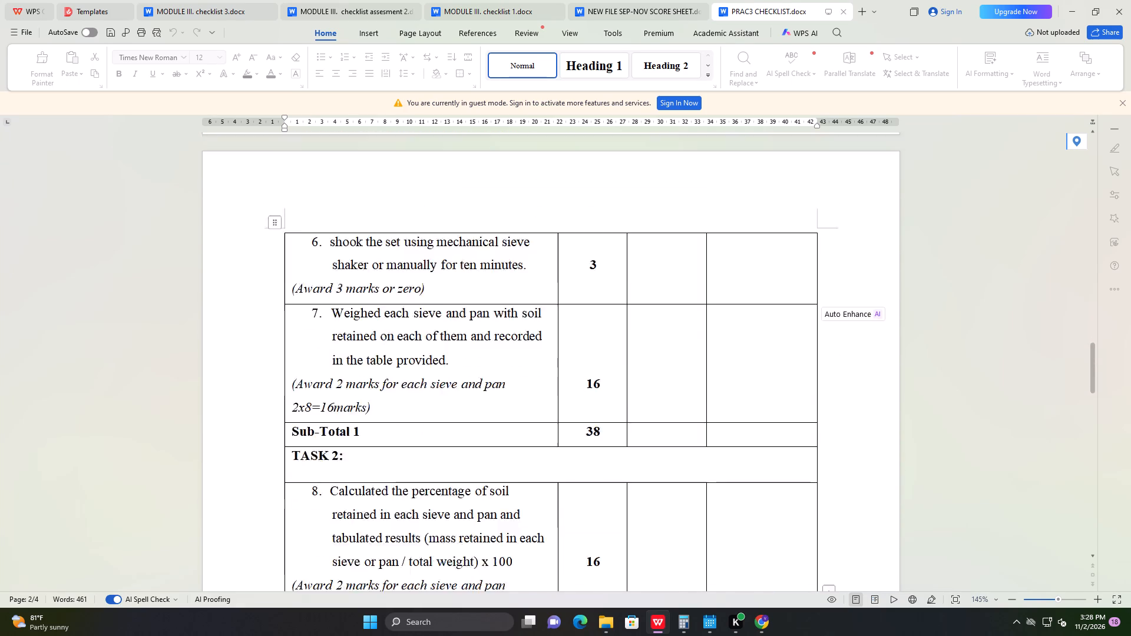
scroll(497, 357, down, 9)
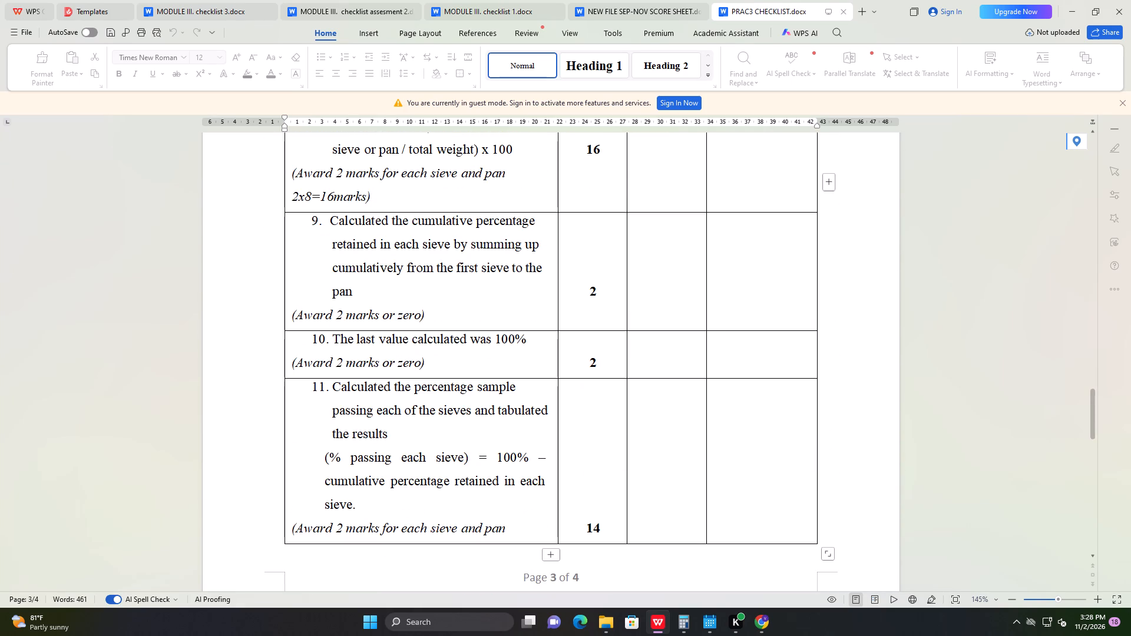
scroll(501, 356, down, 1)
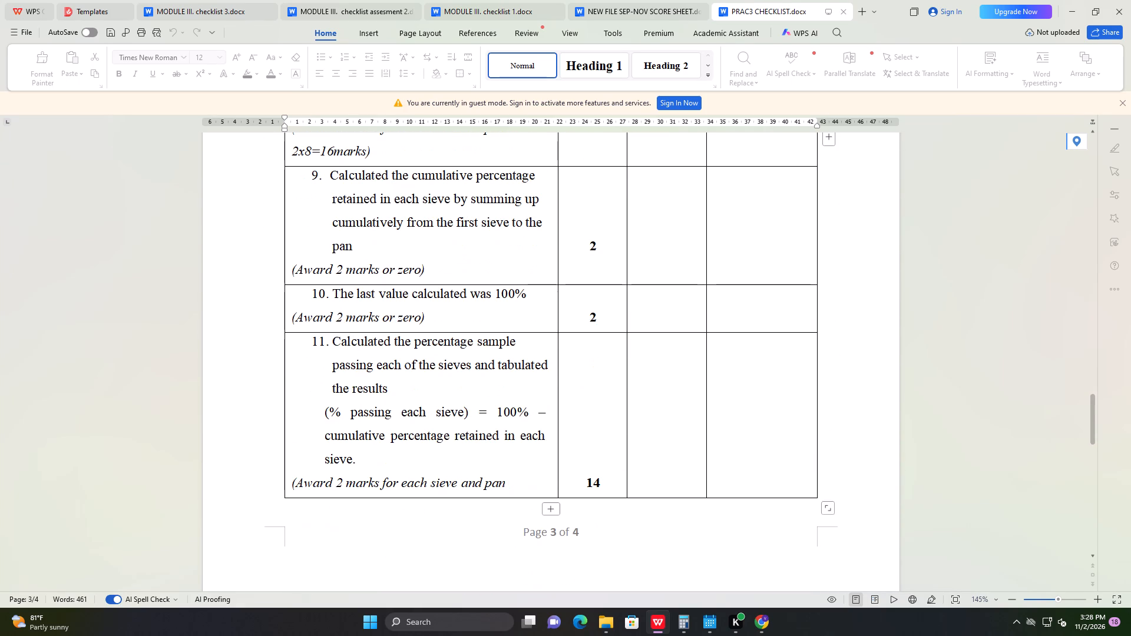
Re-examine the Task 1 and Task 2 items and their marks, and continue to Task 3 and the summary of assessment.
scroll(501, 356, up, 5)
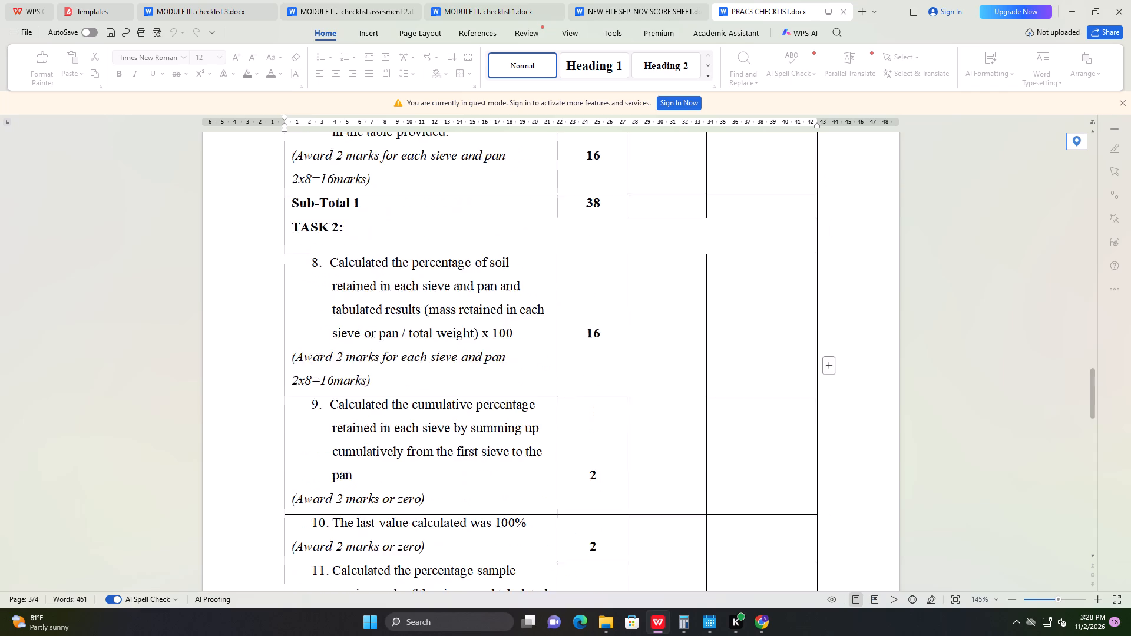
scroll(501, 356, up, 9)
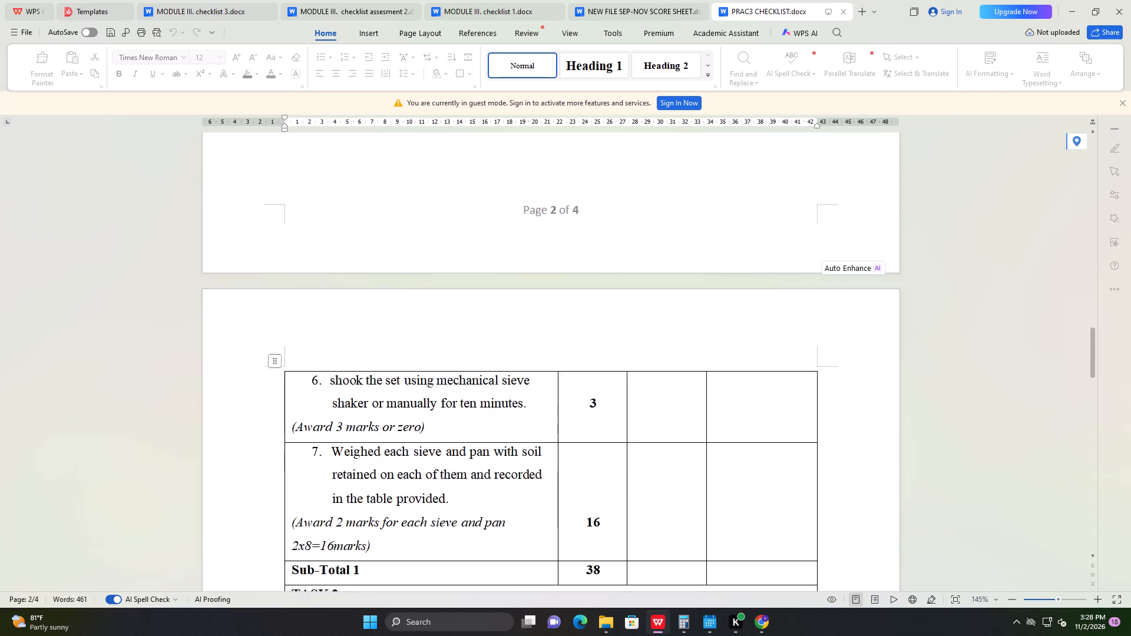
scroll(501, 356, up, 10)
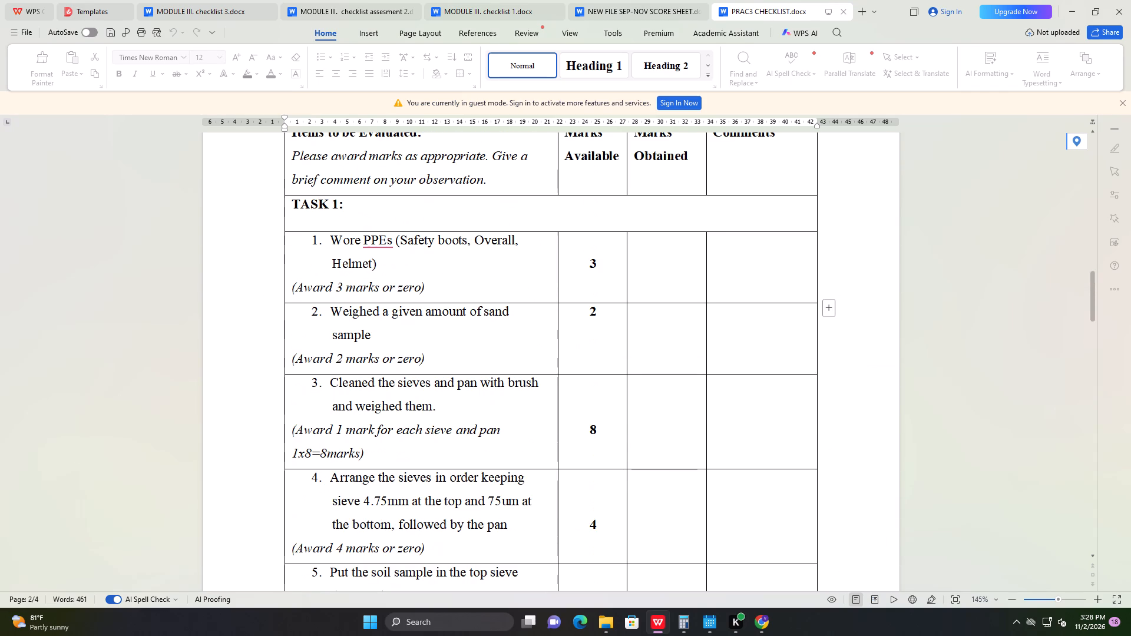
scroll(492, 372, down, 6)
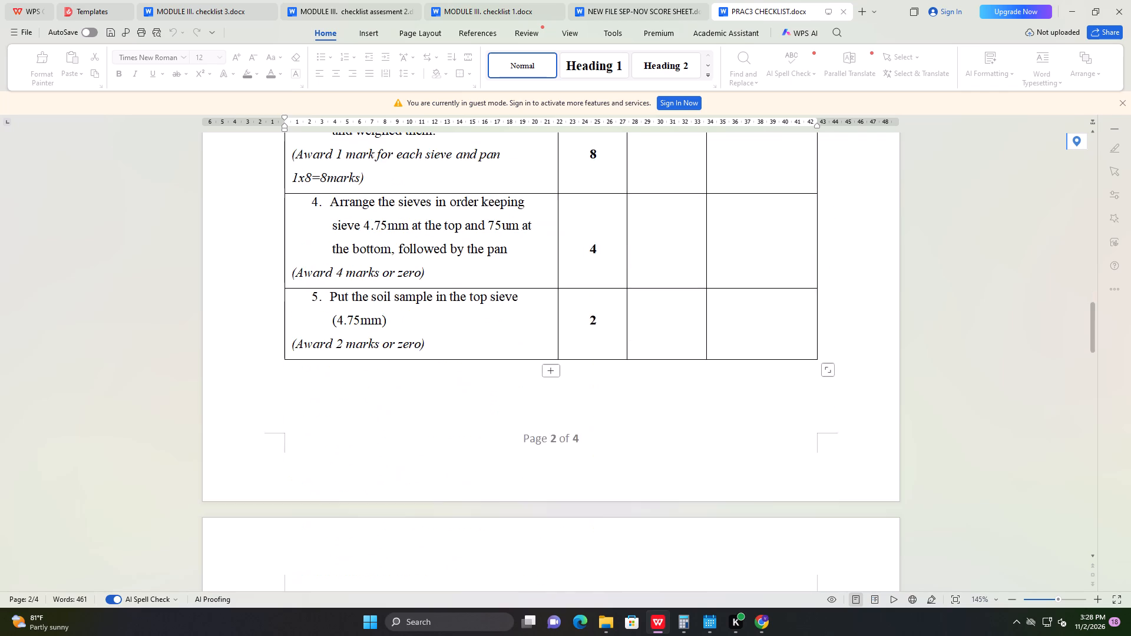
scroll(492, 373, down, 10)
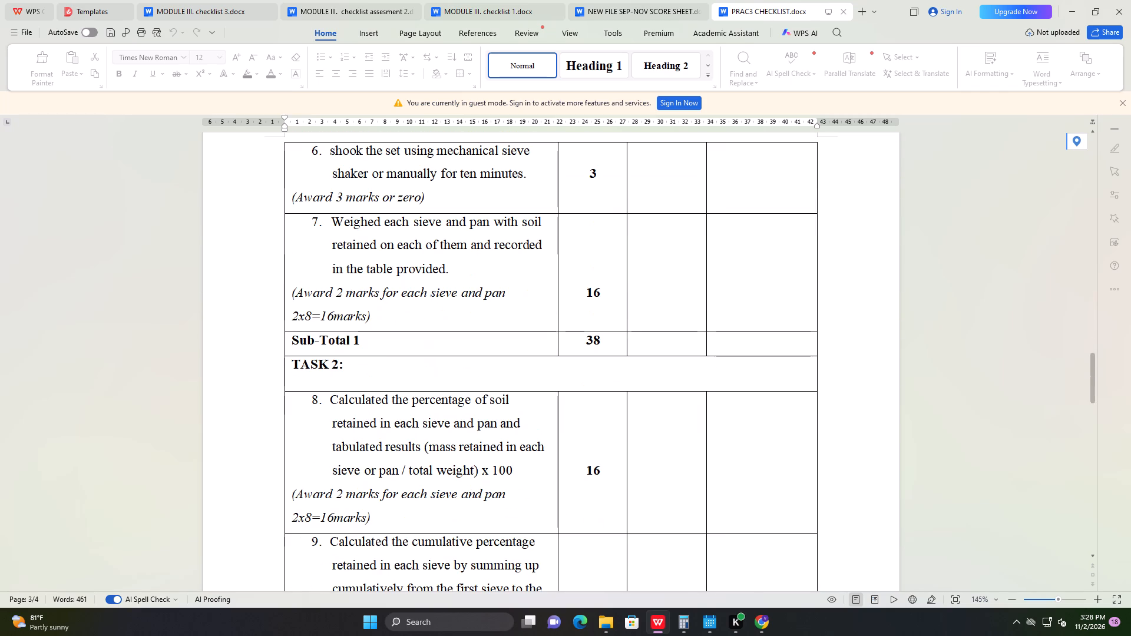
scroll(492, 373, down, 1)
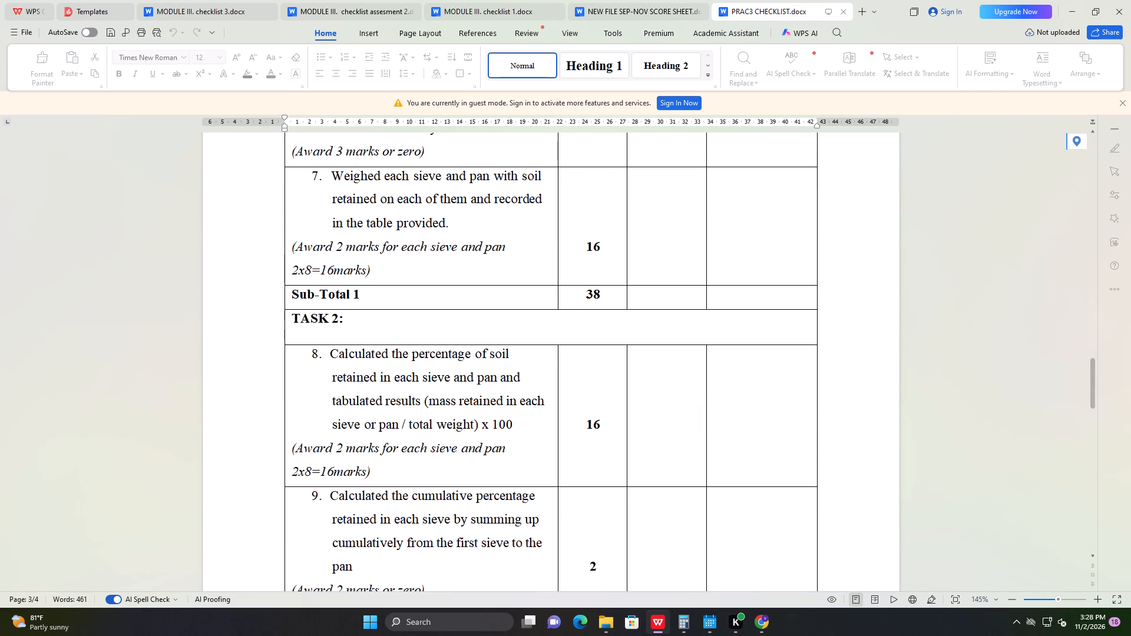
scroll(492, 373, down, 11)
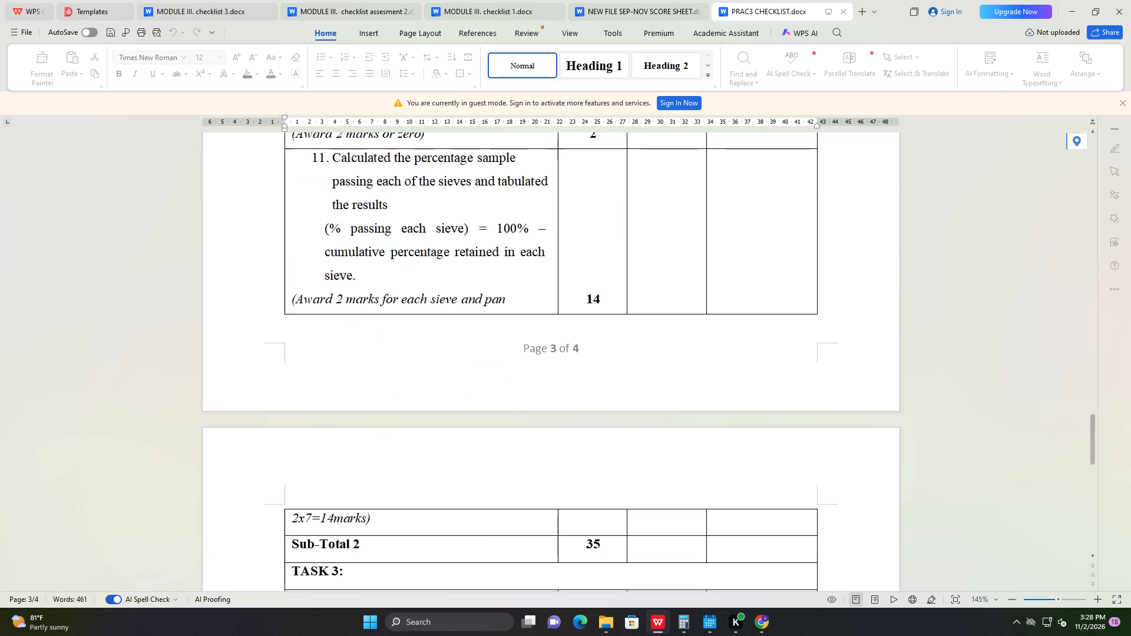
scroll(492, 373, down, 5)
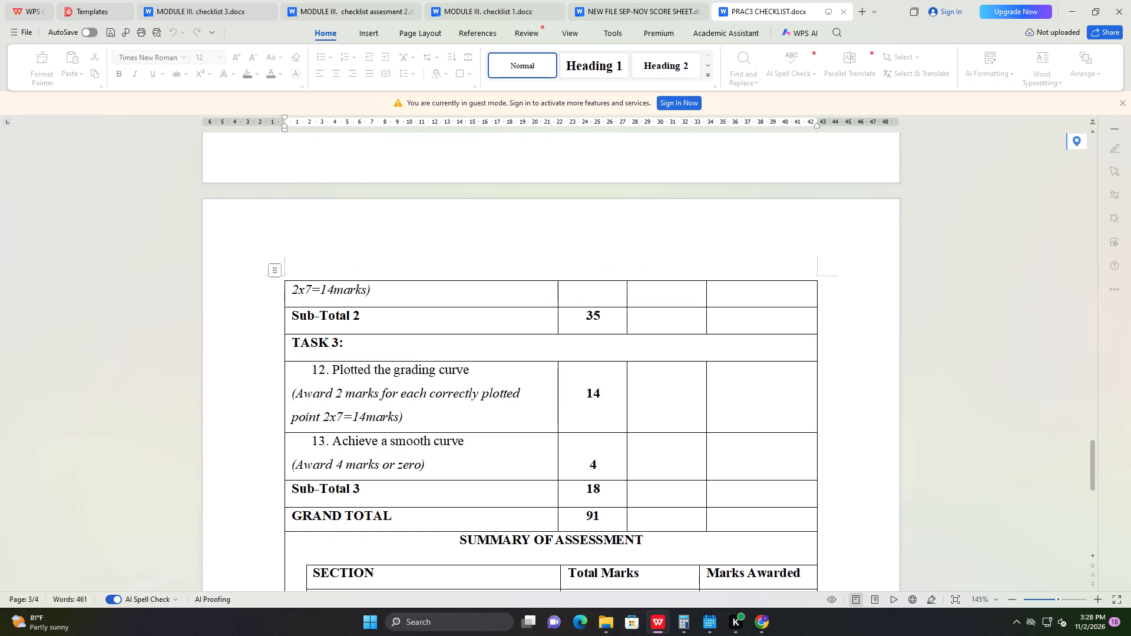
Delete the entire rows for items 12 and 13, Sub-Total 3 and GRAND TOTAL beneath the TASK 3 heading.
drag(304, 369, 337, 367)
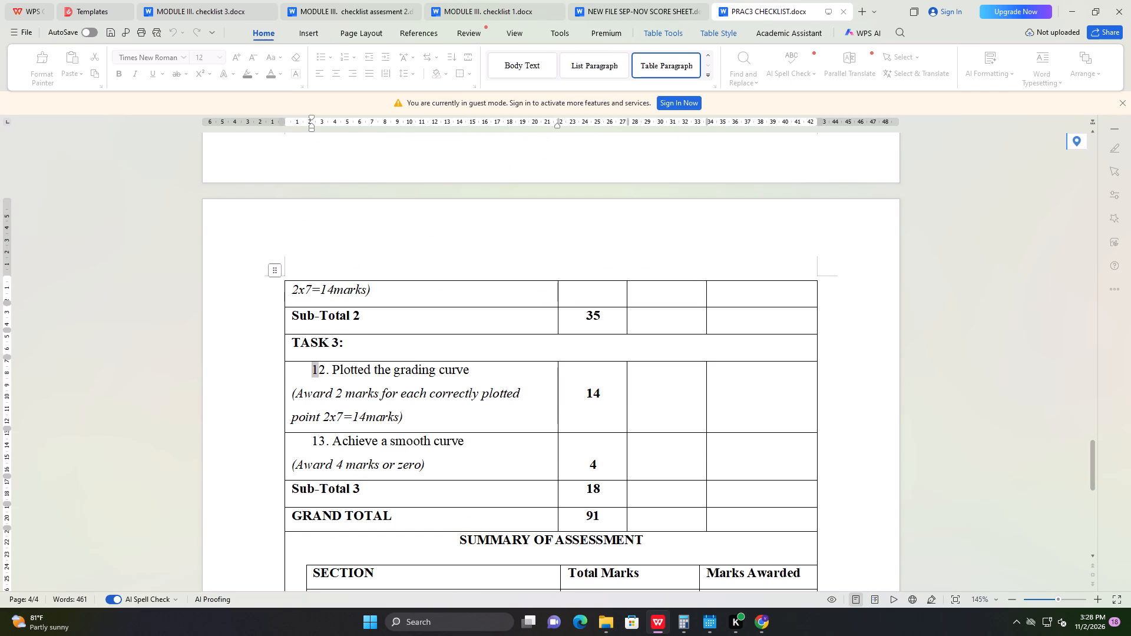
drag(337, 367, 657, 520)
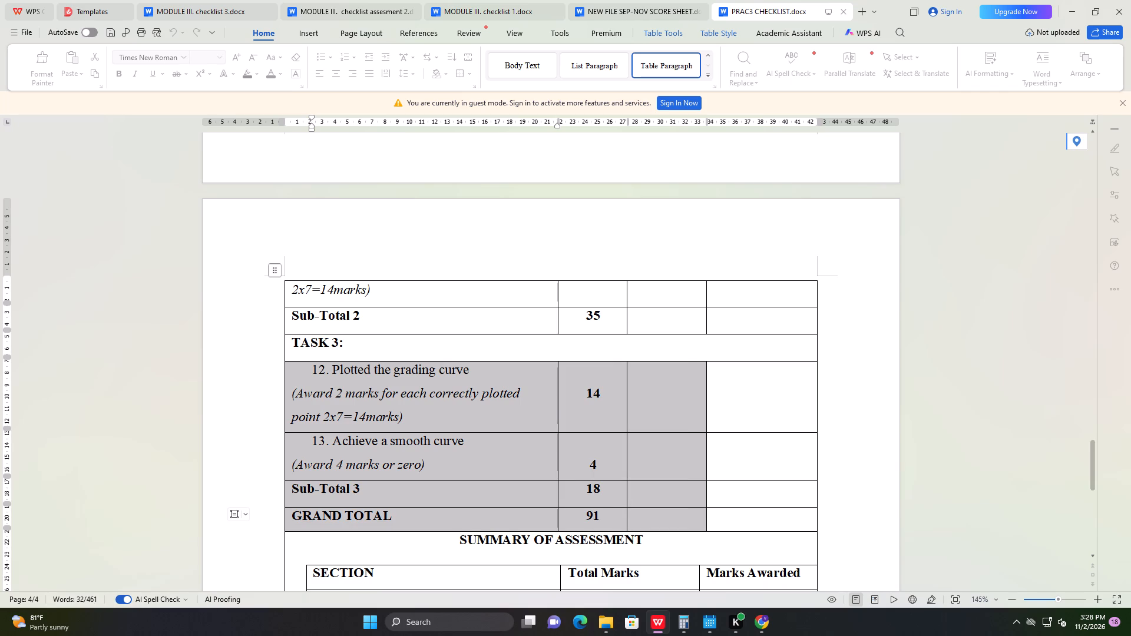
drag(657, 520, 749, 525)
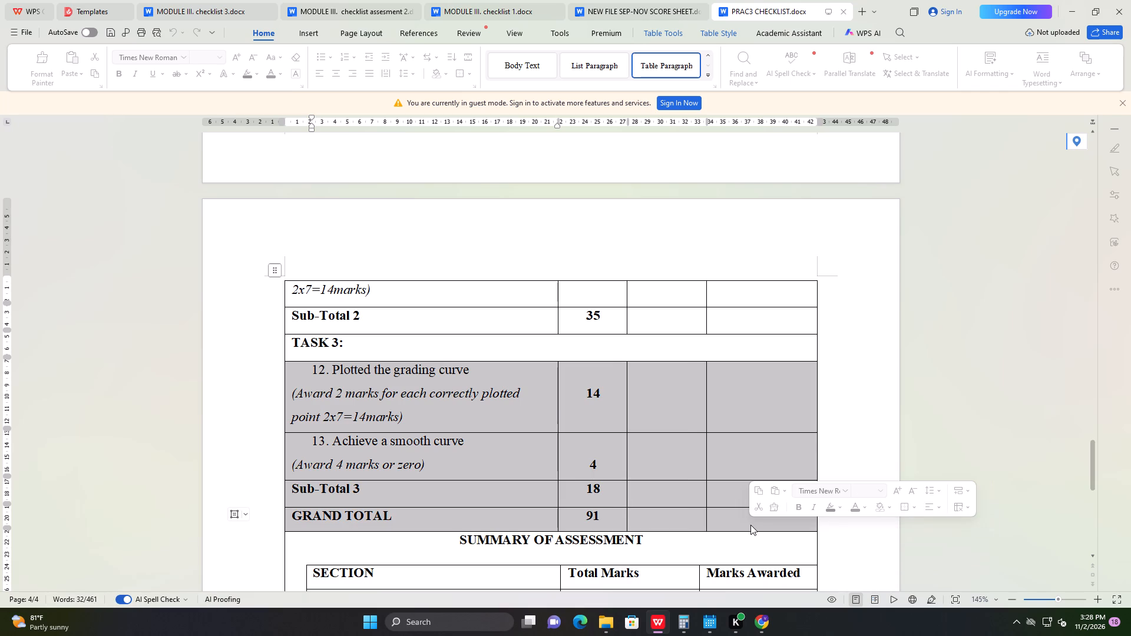
key(BackSpace)
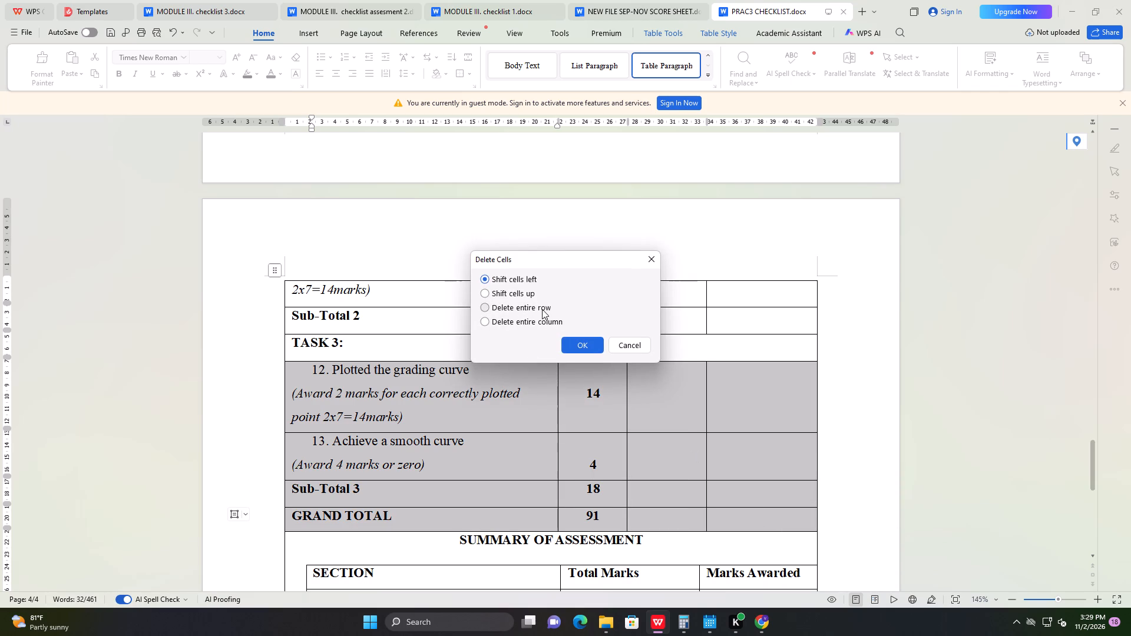
click(541, 303)
click(574, 346)
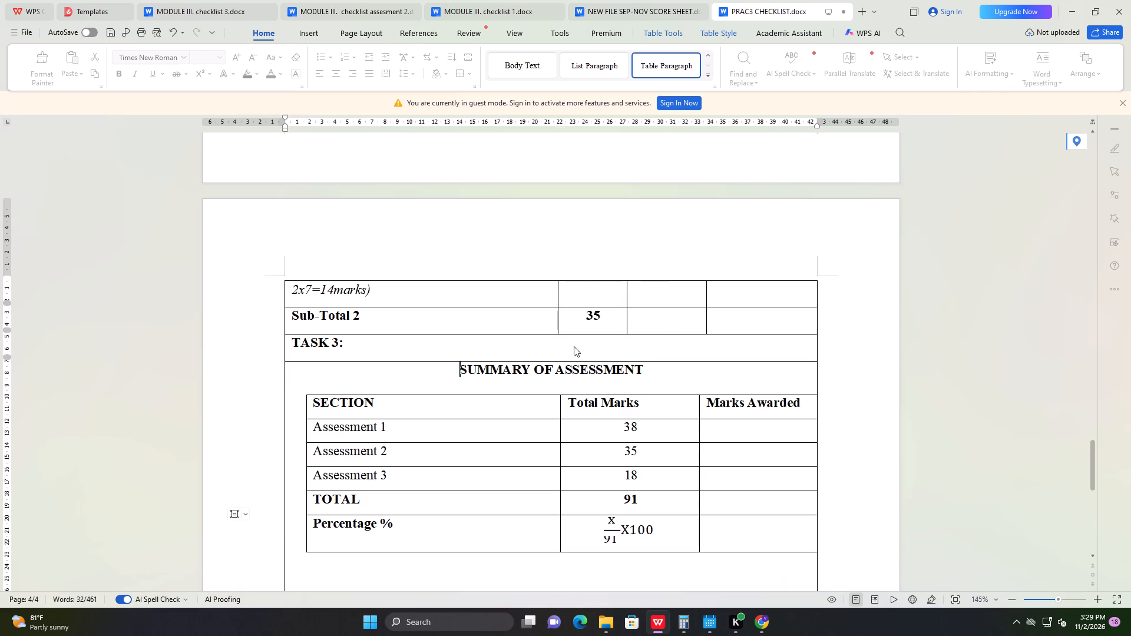
Delete the entire Assessment 3 row from the Summary of Assessment table.
click(413, 481)
right_click(418, 481)
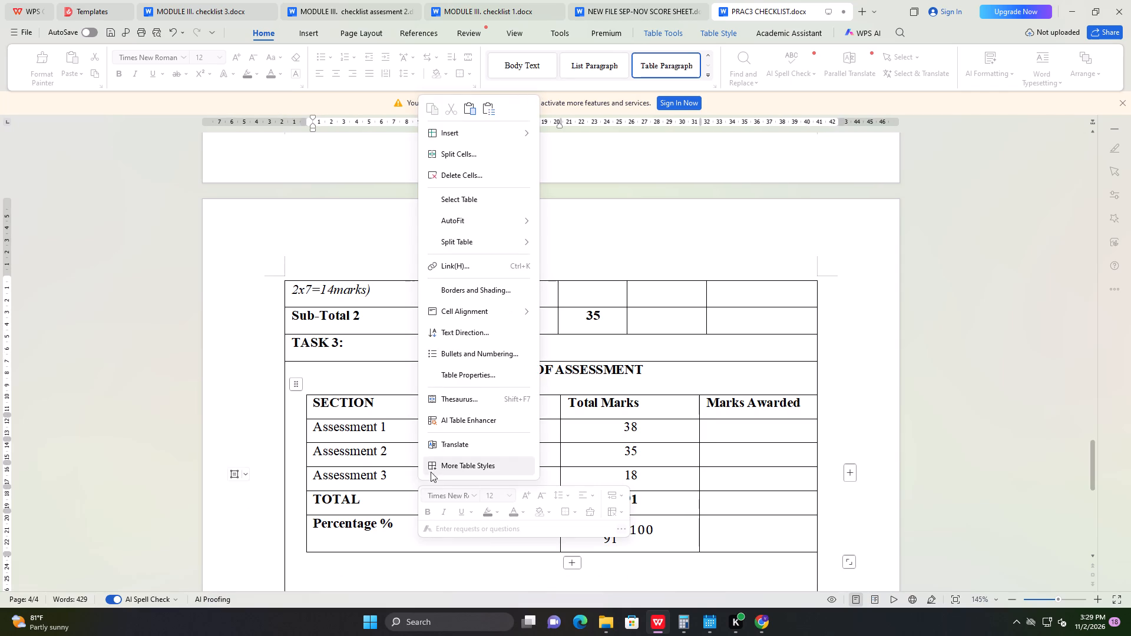
click(467, 180)
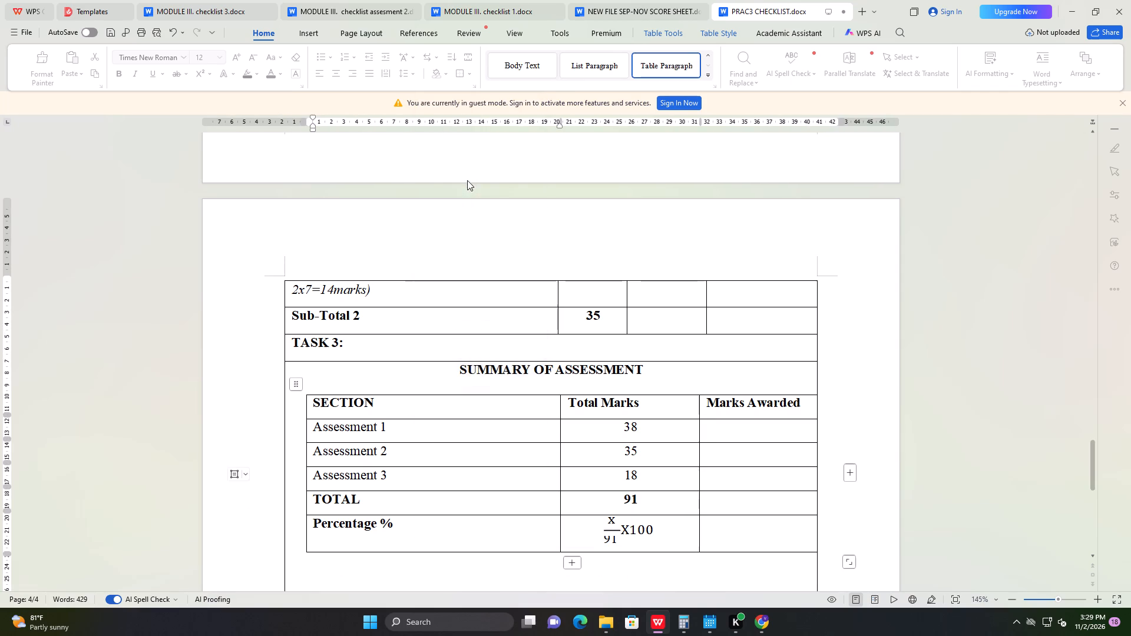
click(544, 307)
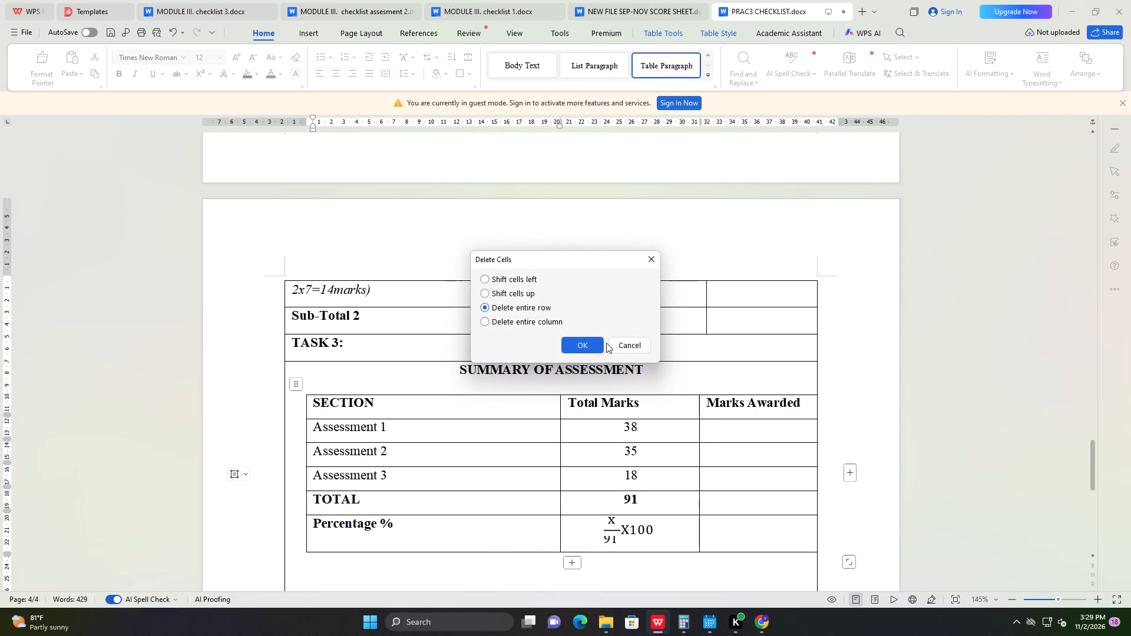
click(594, 343)
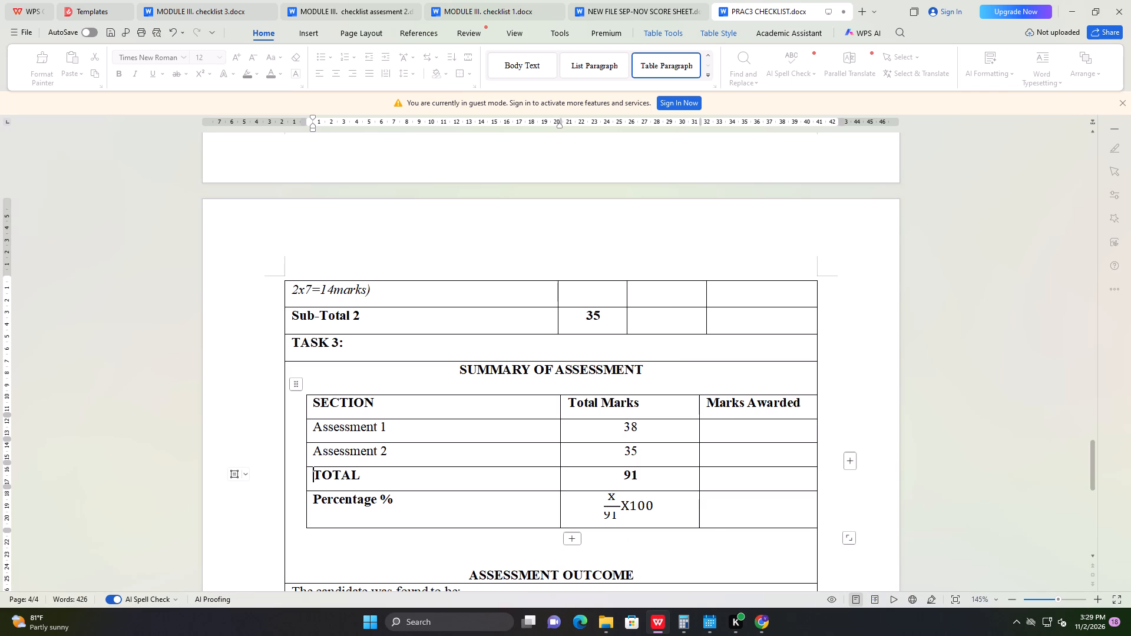
Switch to Calculator and add the two remaining assessment totals, 38 and 35.
click(690, 618)
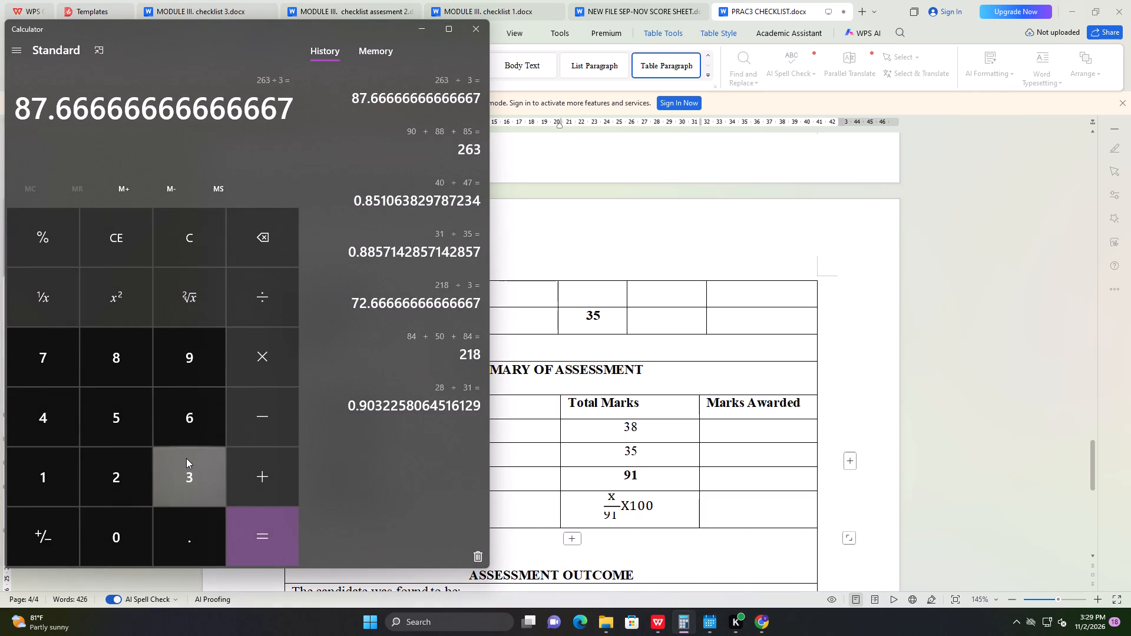
drag(186, 459, 182, 453)
click(120, 363)
drag(258, 482, 239, 478)
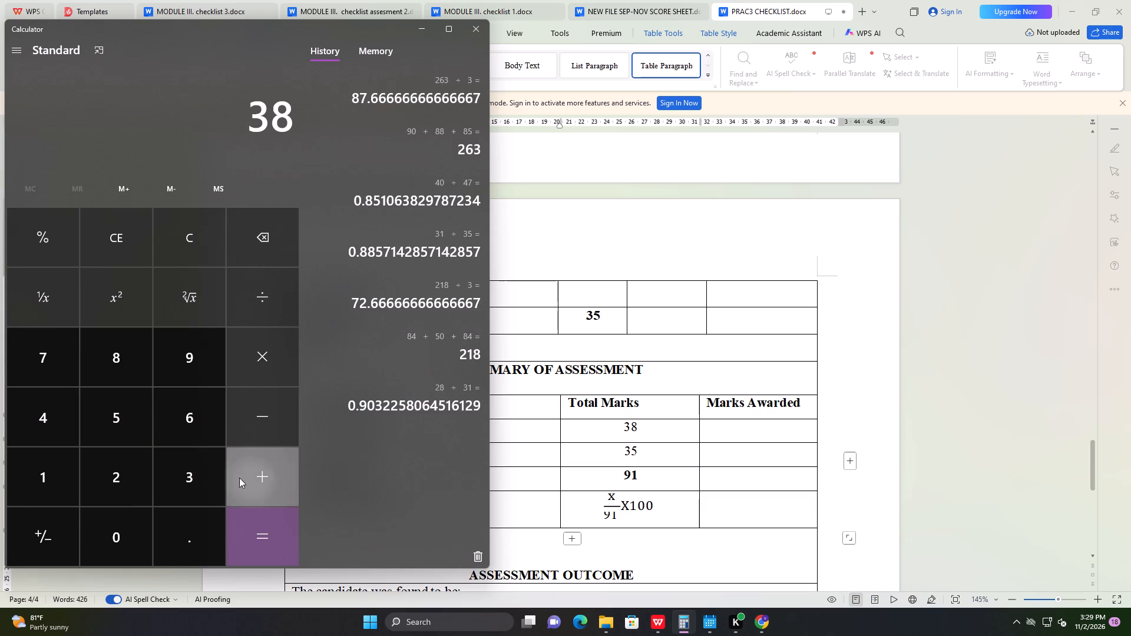
drag(239, 478, 252, 481)
drag(186, 476, 185, 465)
click(126, 414)
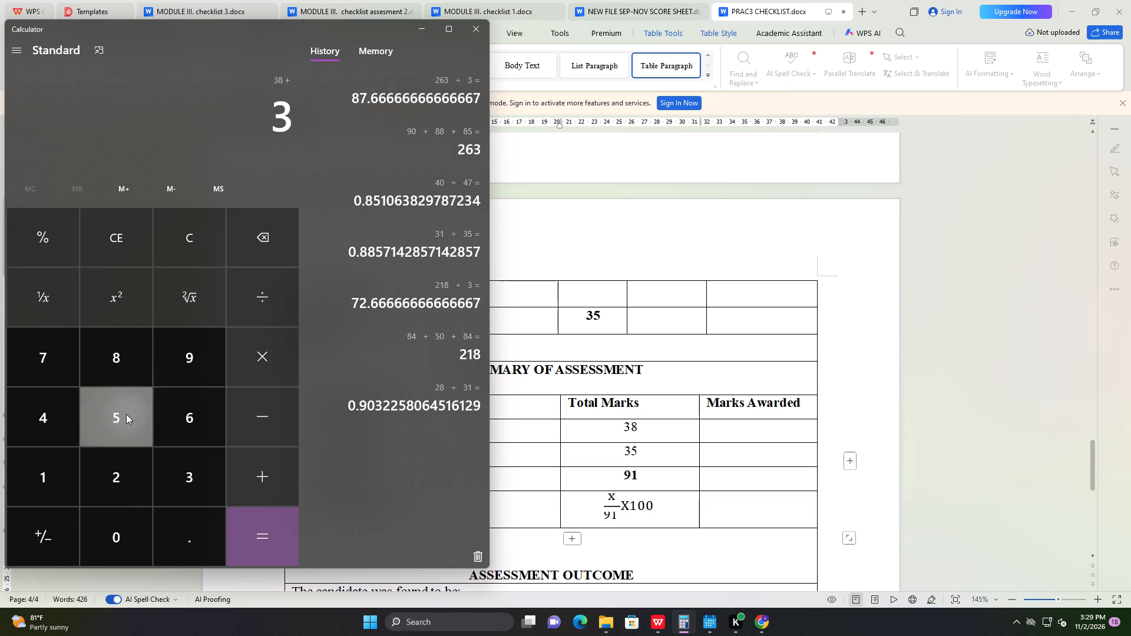
click(286, 546)
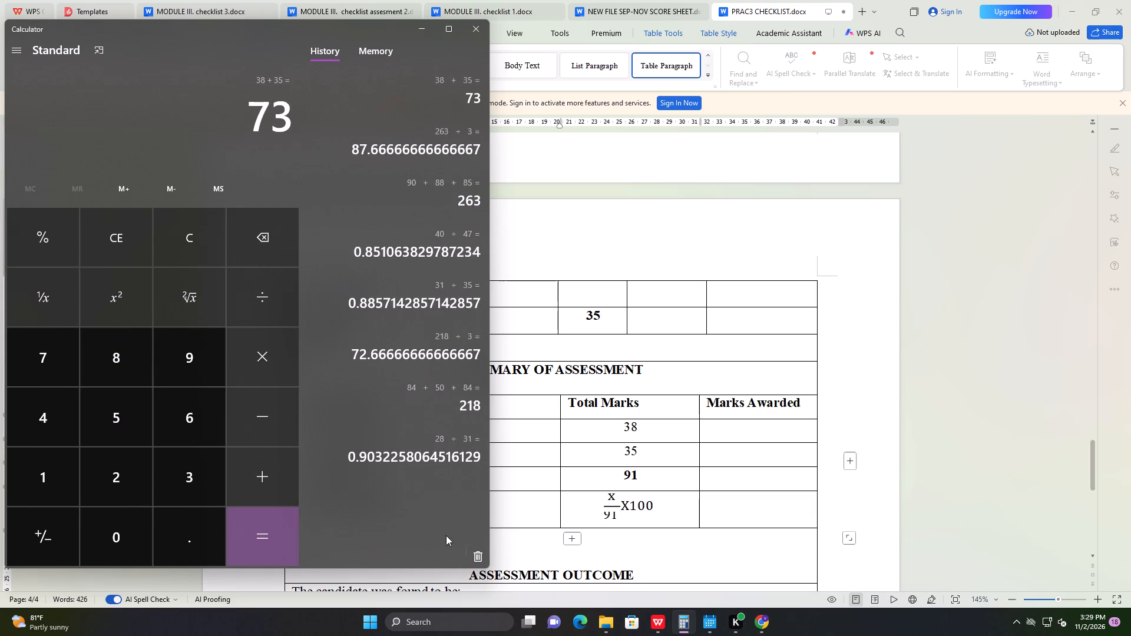
Return to the PRAC3 checklist and set the TOTAL marks in the Summary of Assessment table to 73.
click(638, 476)
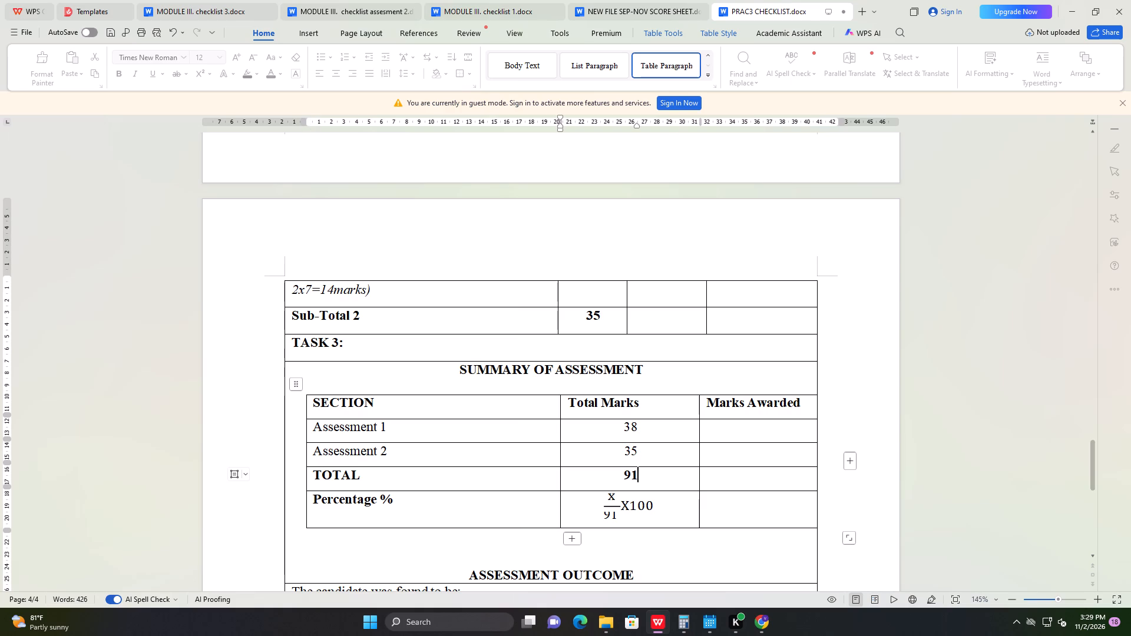
key(BackSpace)
key(BackSpace)
key(7)
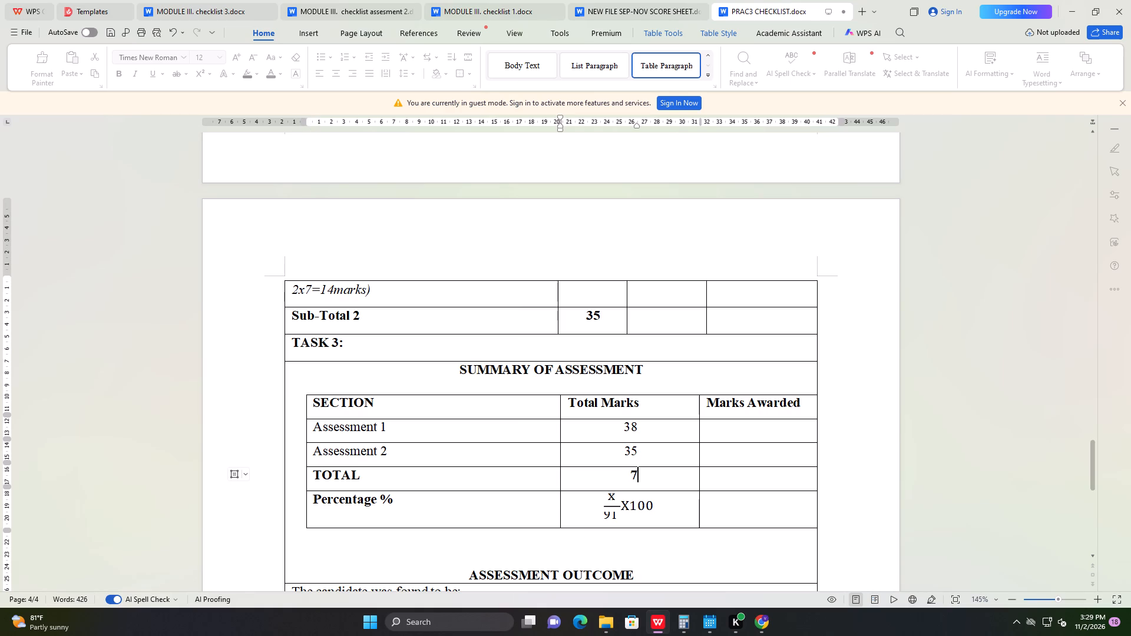
key(3)
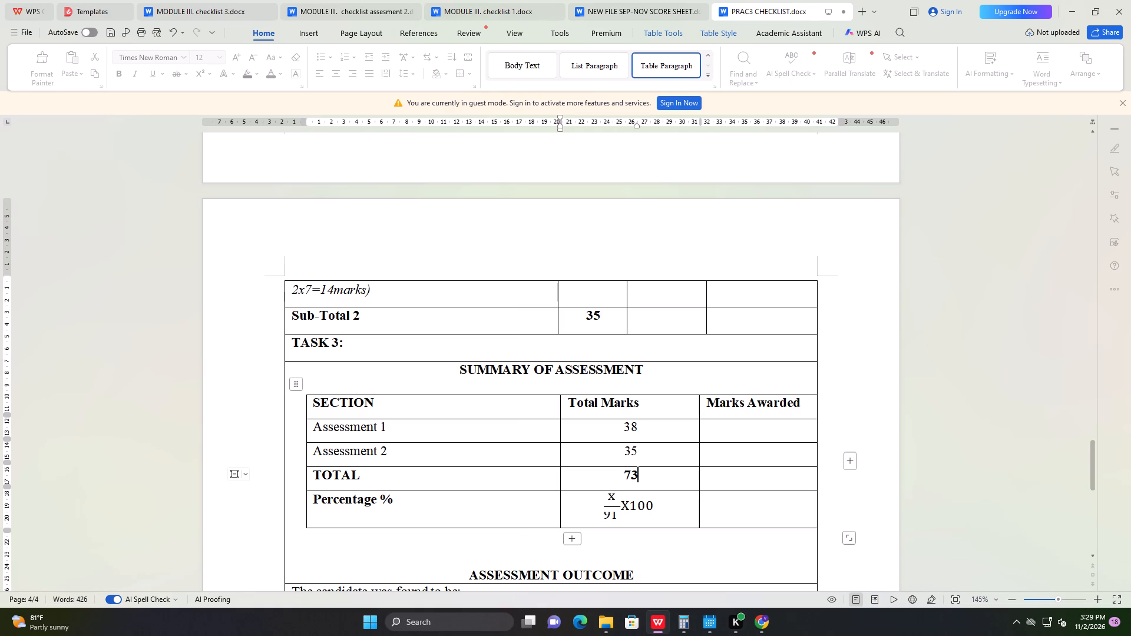
Change the denominator of the Percentage % formula in the Summary of Assessment table to 73.
click(611, 513)
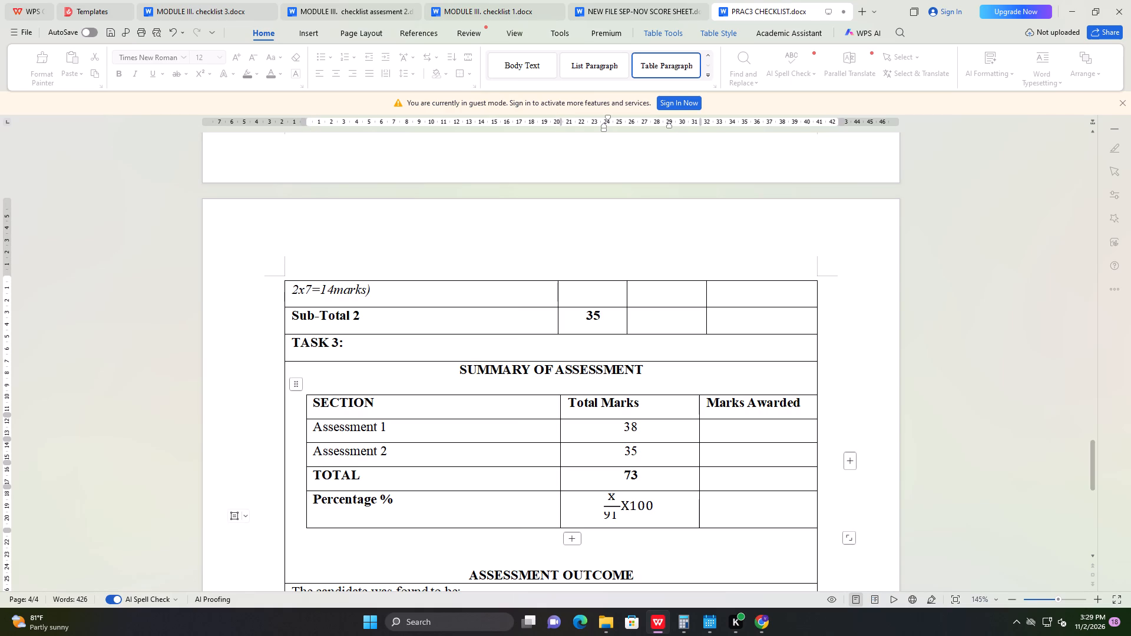
click(620, 514)
key(BackSpace)
key(BackSpace)
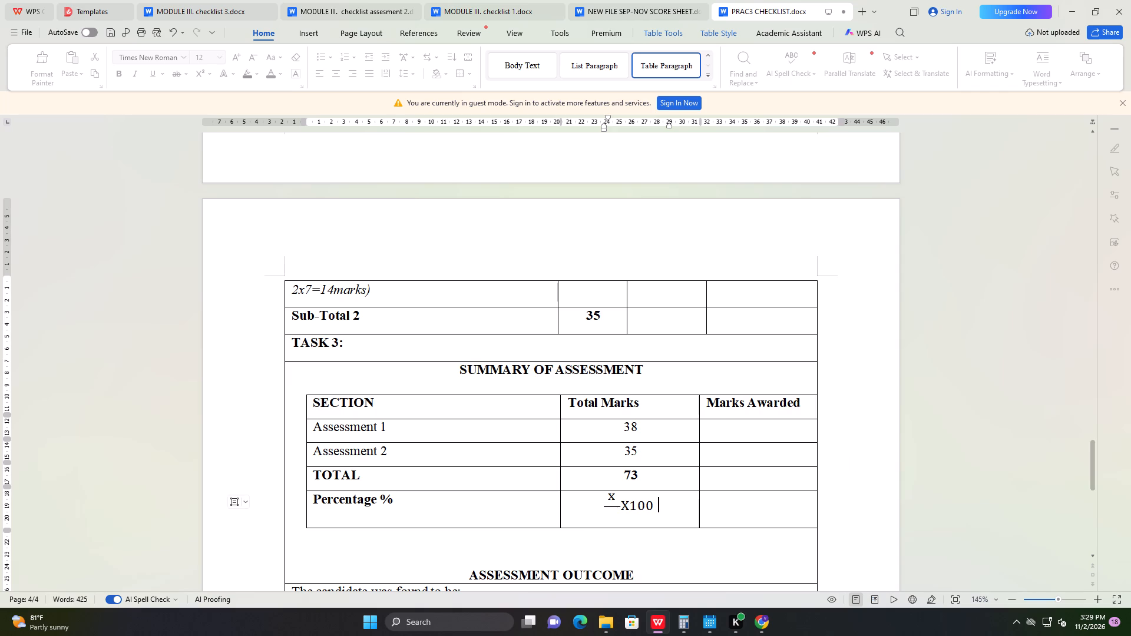
key(7)
key(3)
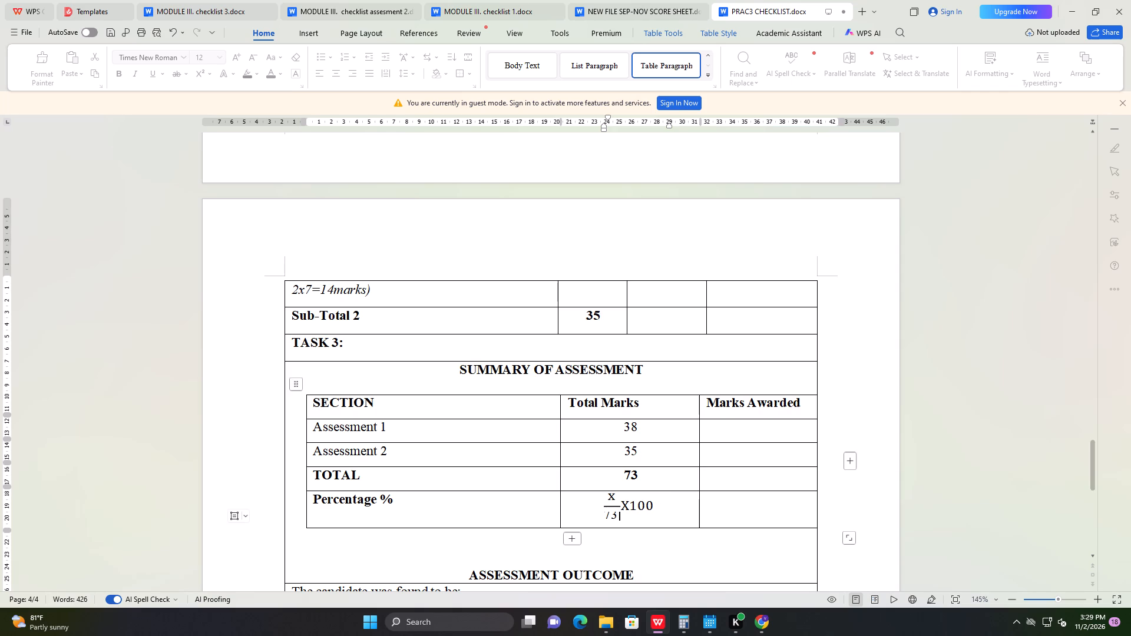
Review the checklist from the assessor's signature section back through the Task 1 and Task 2 items and marks to the summary table.
scroll(603, 499, down, 4)
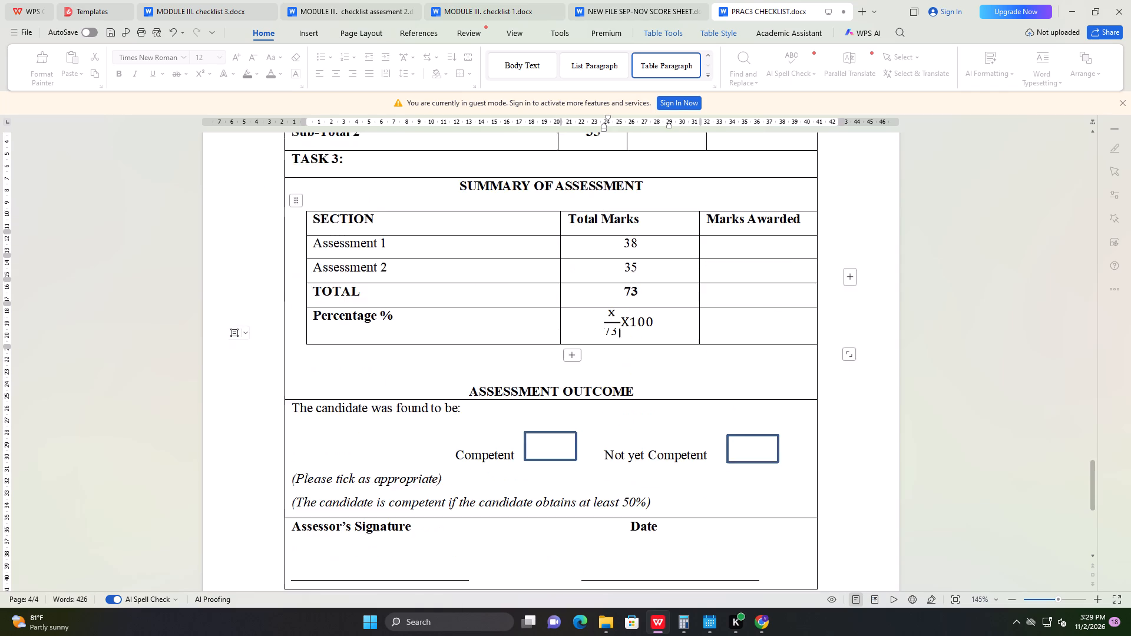
scroll(603, 499, down, 11)
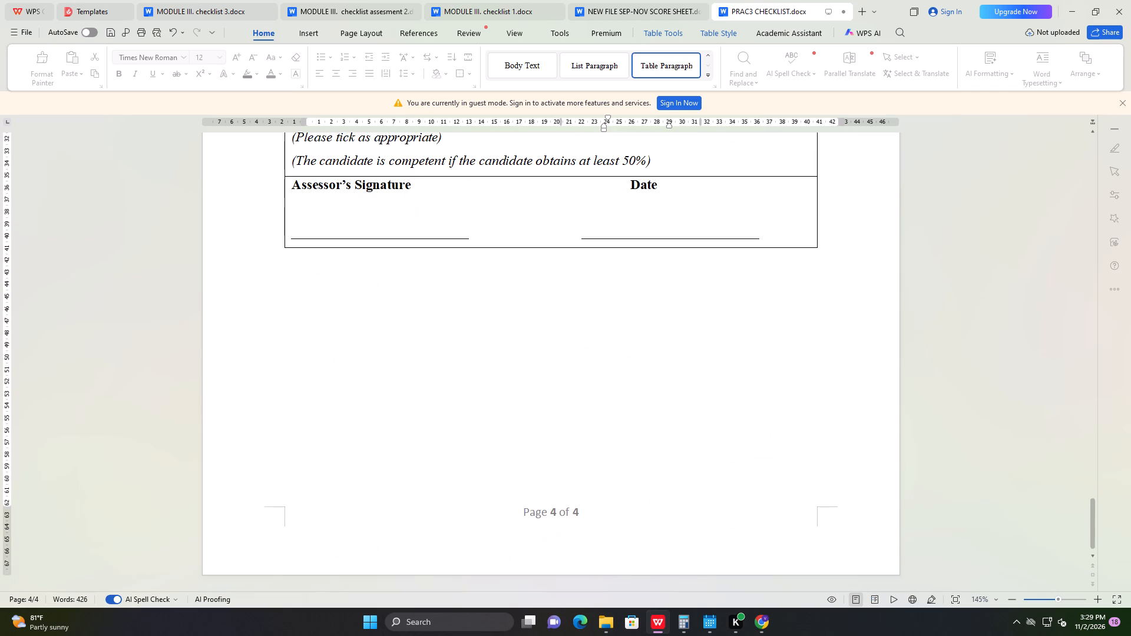
scroll(607, 497, down, 3)
scroll(608, 497, up, 12)
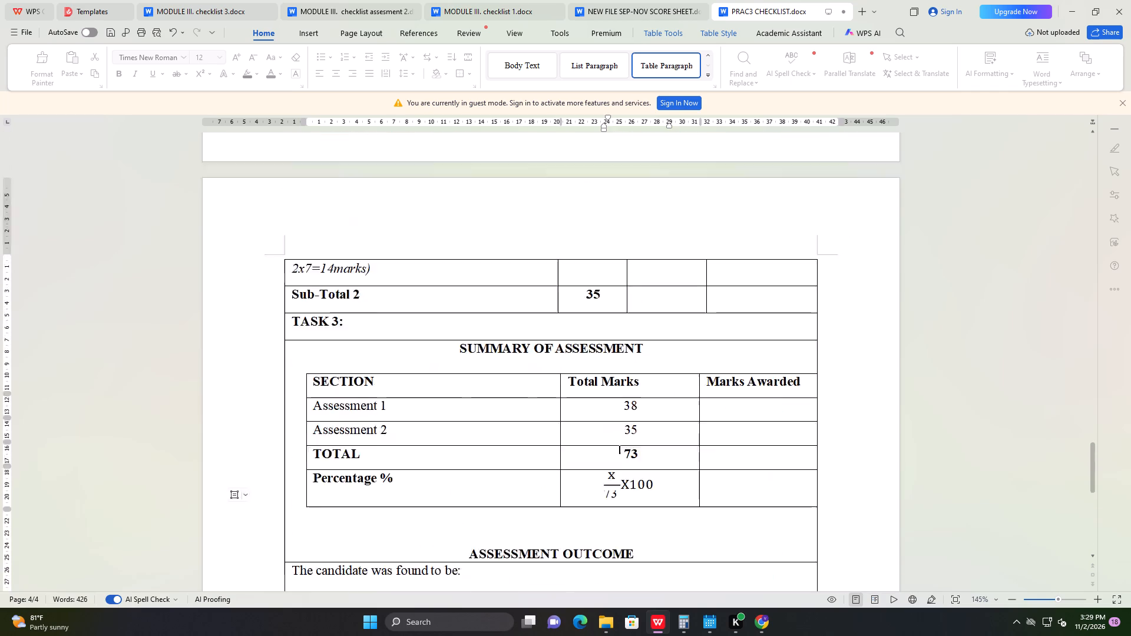
scroll(610, 497, up, 11)
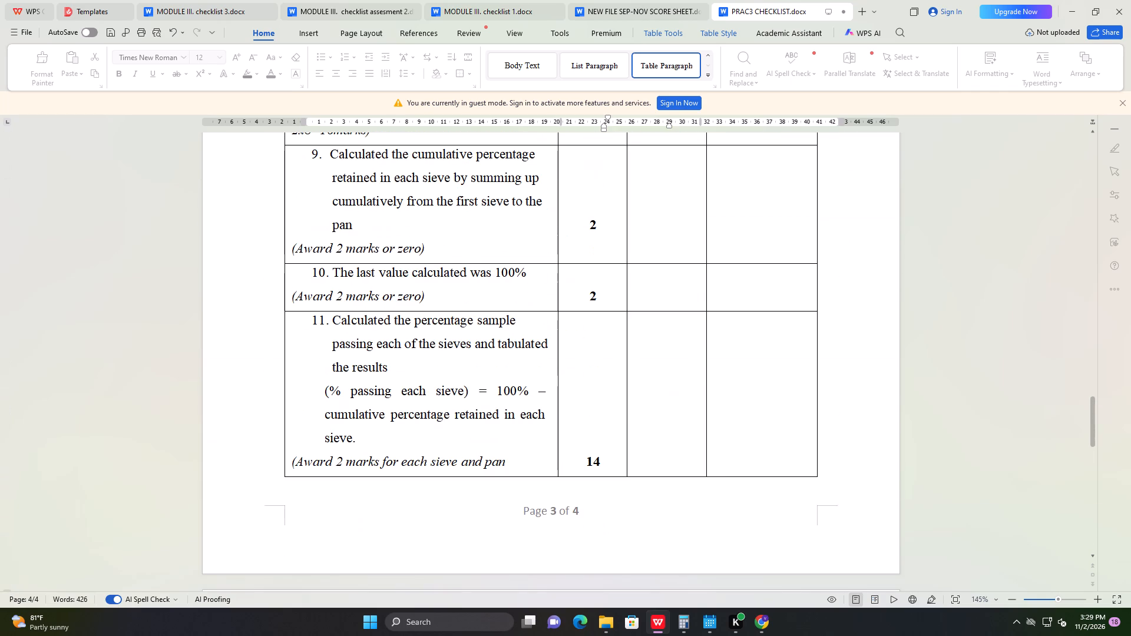
scroll(610, 497, up, 13)
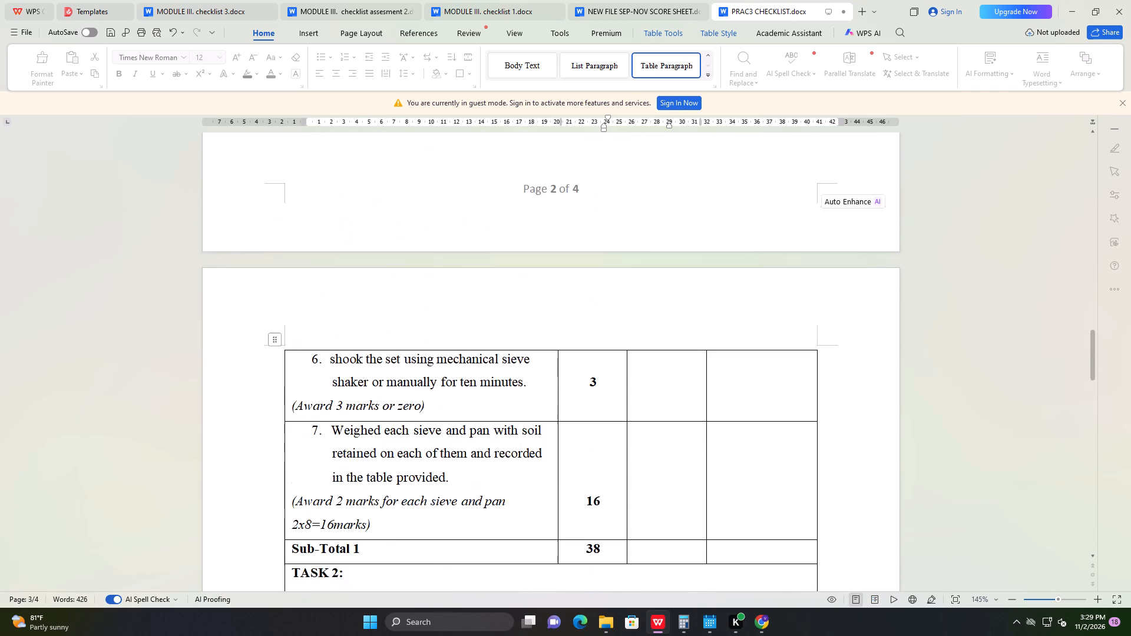
scroll(606, 496, up, 14)
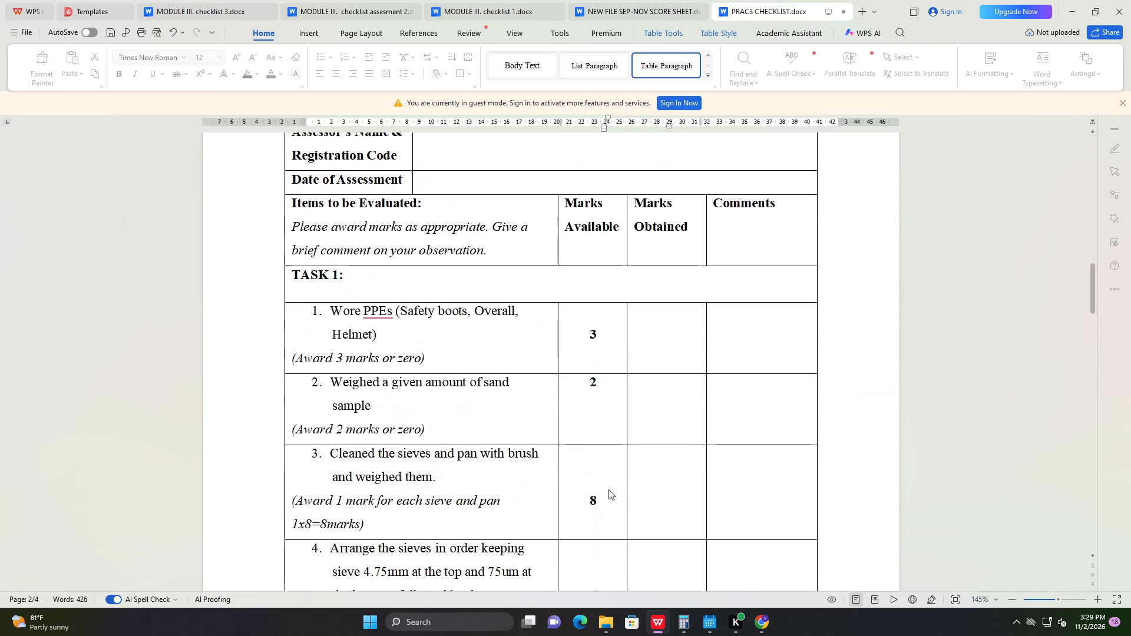
scroll(609, 489, up, 2)
scroll(609, 489, down, 4)
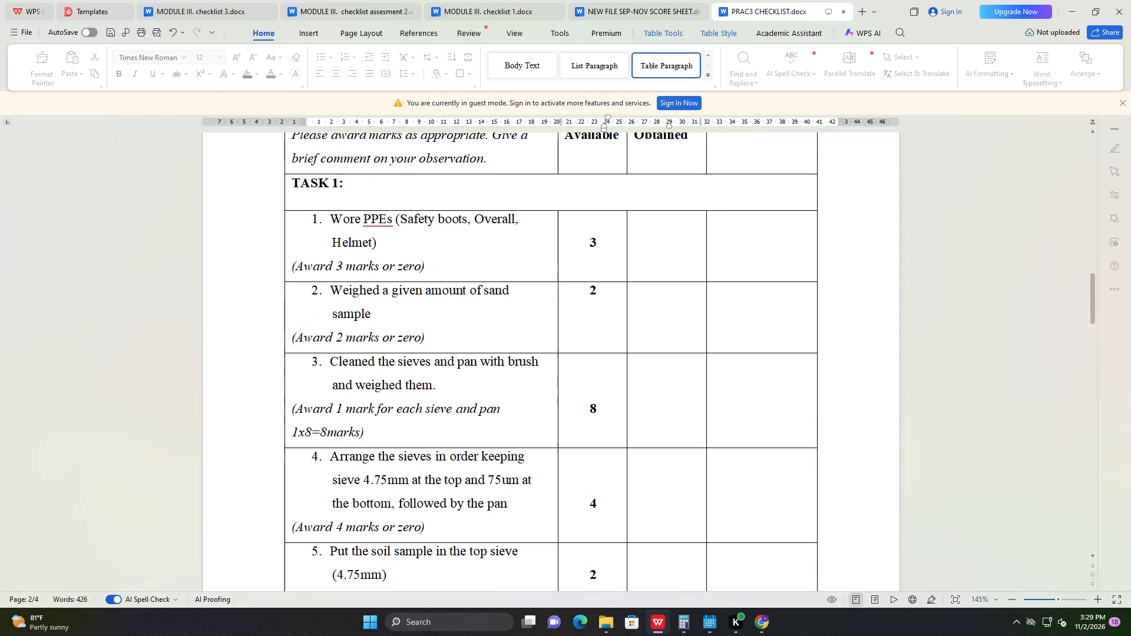
scroll(610, 489, down, 14)
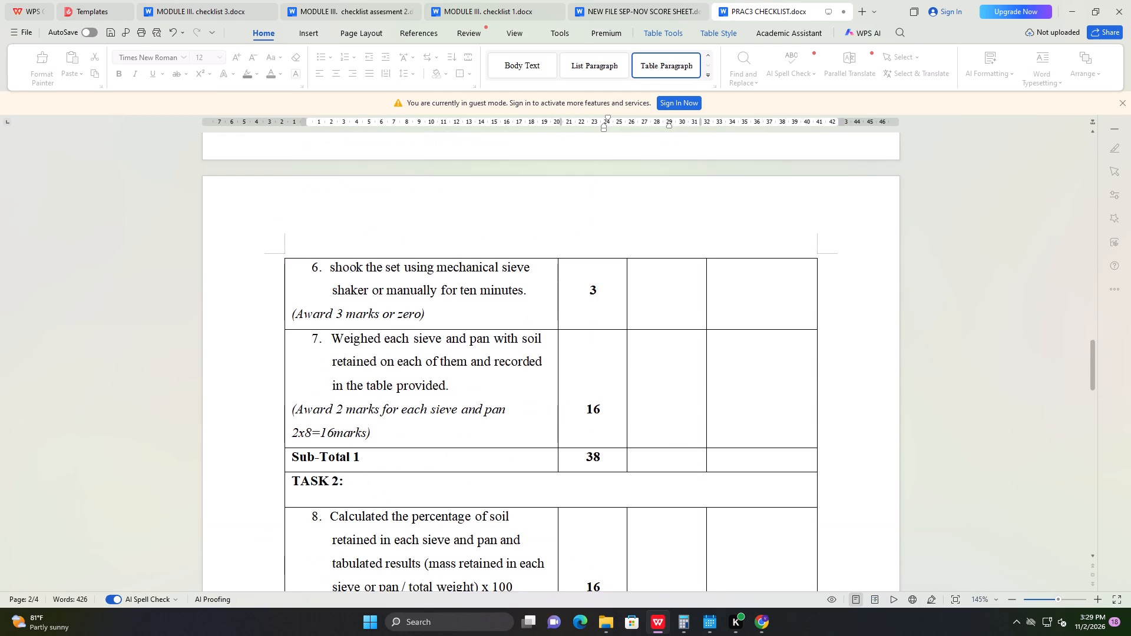
scroll(611, 489, down, 7)
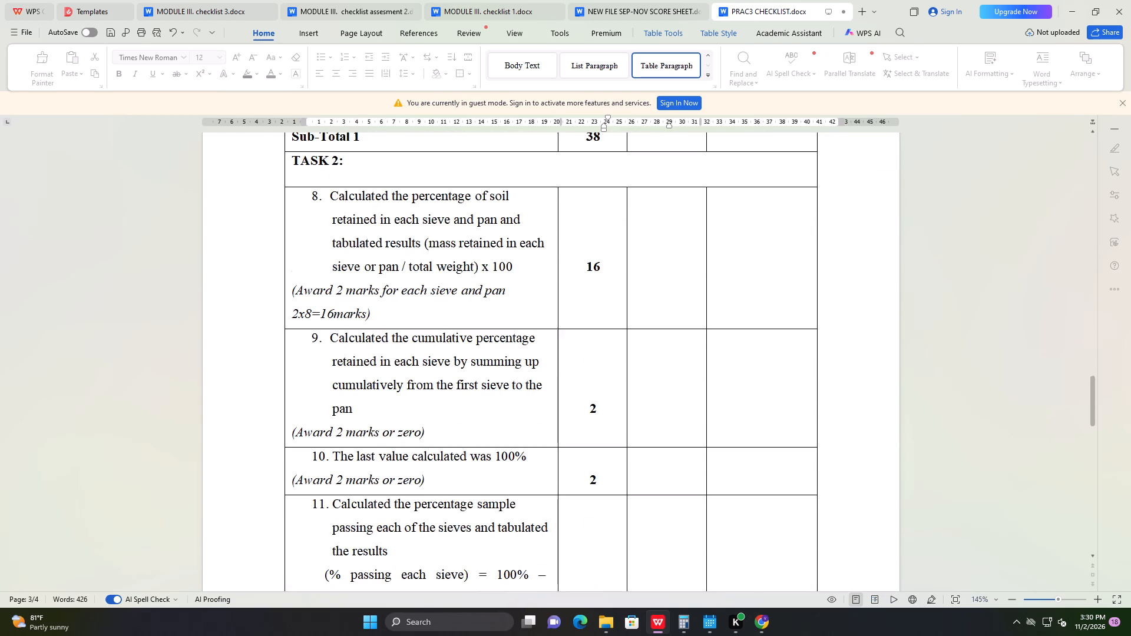
scroll(611, 489, down, 12)
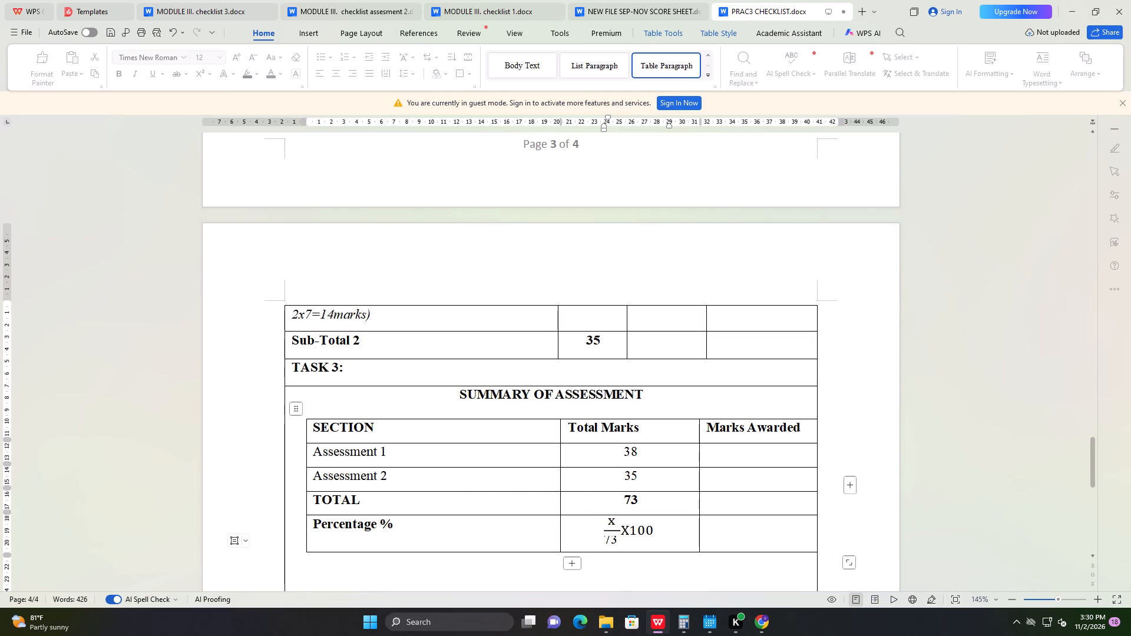
Replace the word "Assessment" with "TASK" in the Assessment 1 row of the summary table.
click(377, 452)
key(BackSpace)
key(BackSpace)
key(BackSpace)
key(BackSpace)
key(BackSpace)
key(BackSpace)
key(BackSpace)
key(BackSpace)
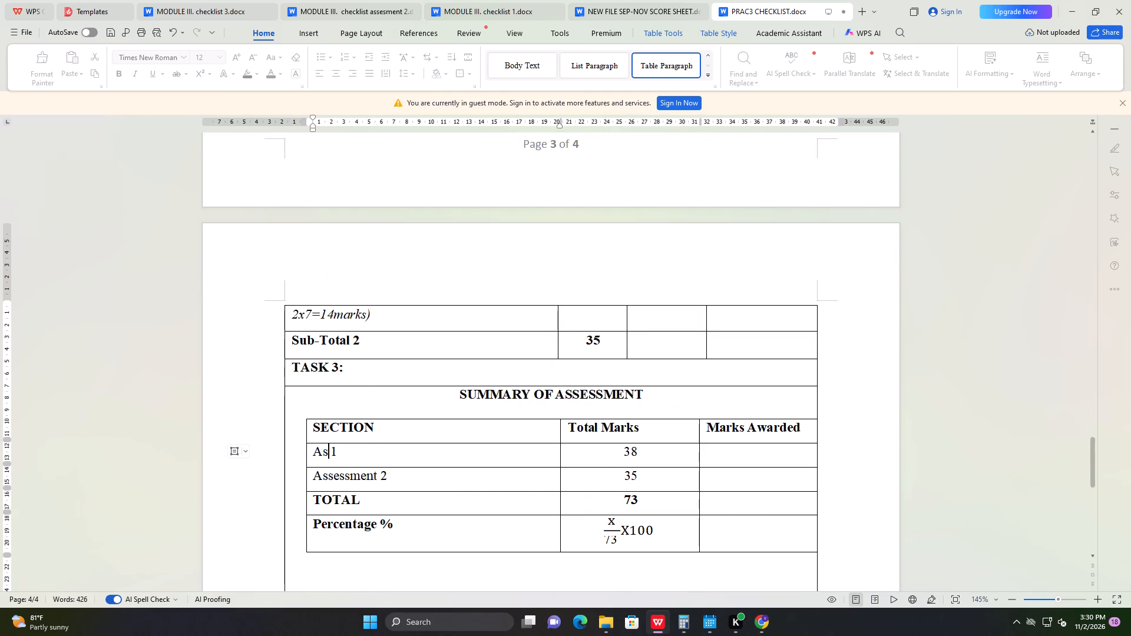
key(BackSpace)
key(BackSpace)
text(TAS)
key(k)
Copy "TASK" from the first summary row over the word "Assessment" in the Assessment 2 row.
drag(345, 450, 319, 456)
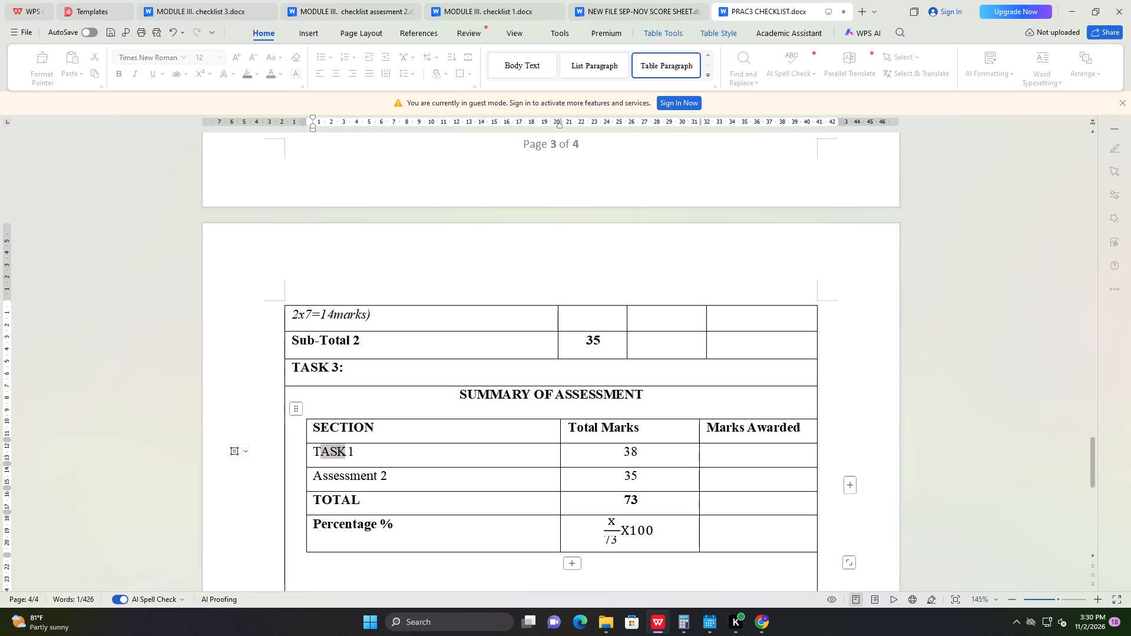
drag(319, 456, 316, 456)
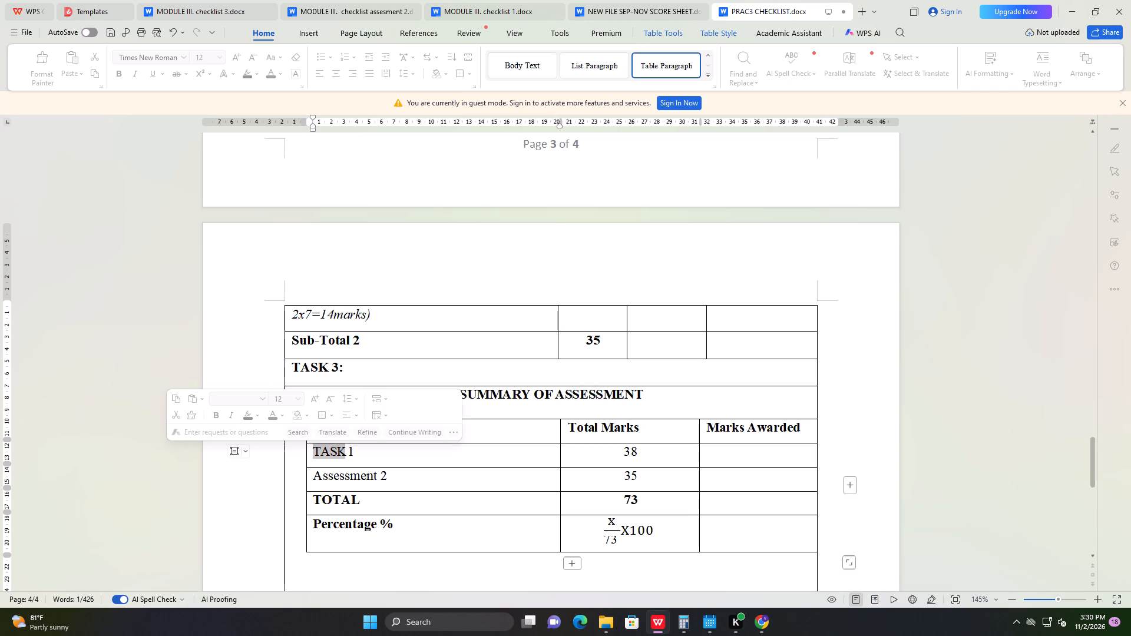
key(ctrl+c)
drag(379, 478, 375, 478)
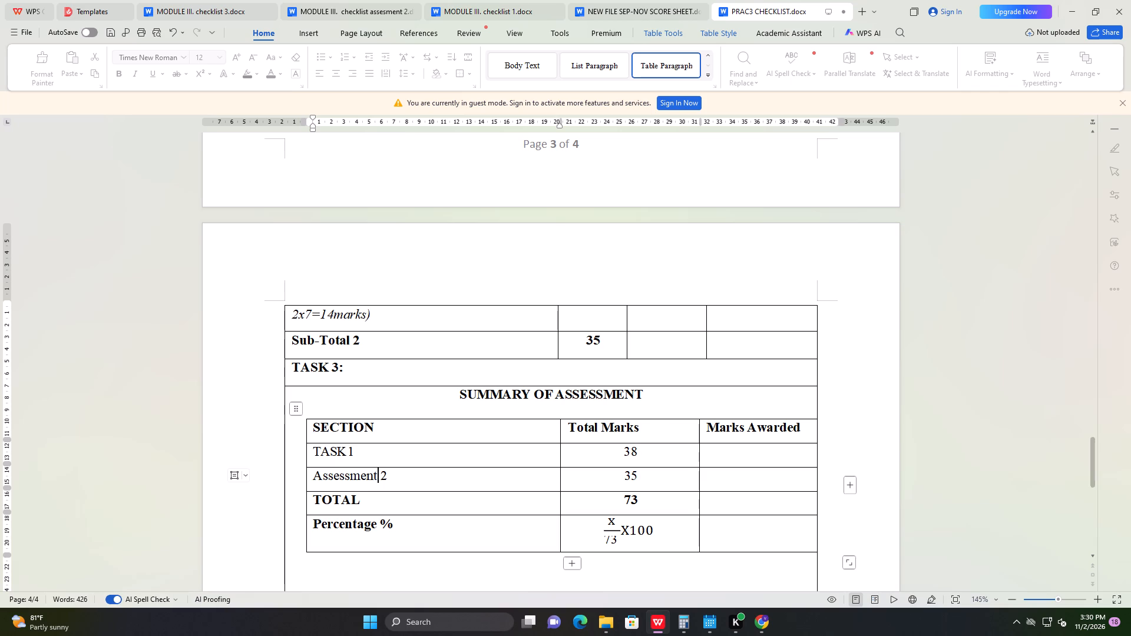
drag(375, 478, 315, 478)
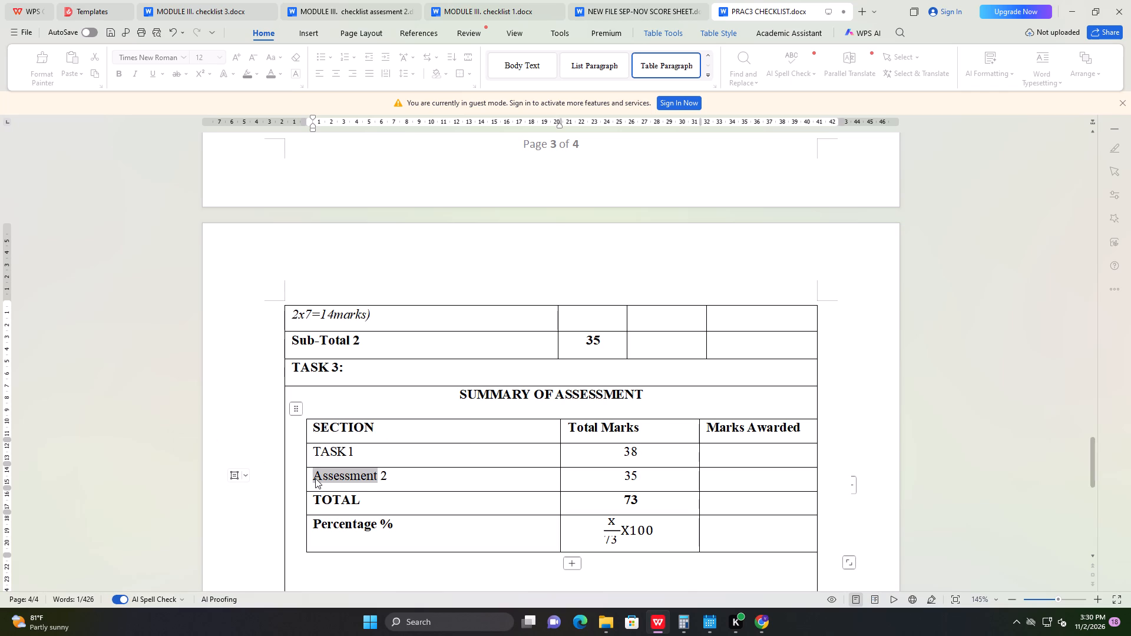
key(ctrl+v)
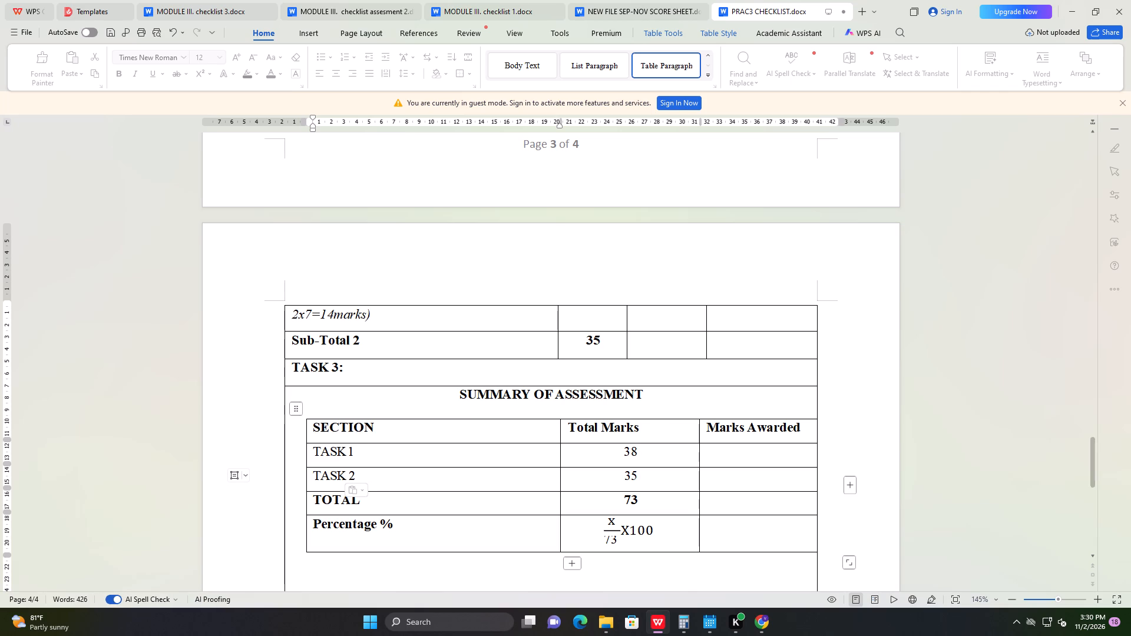
Remove "& Registration Code" from the Assessor's Name label in the Observation Checklist header table, leaving "Assessor's Name".
scroll(352, 473, up, 6)
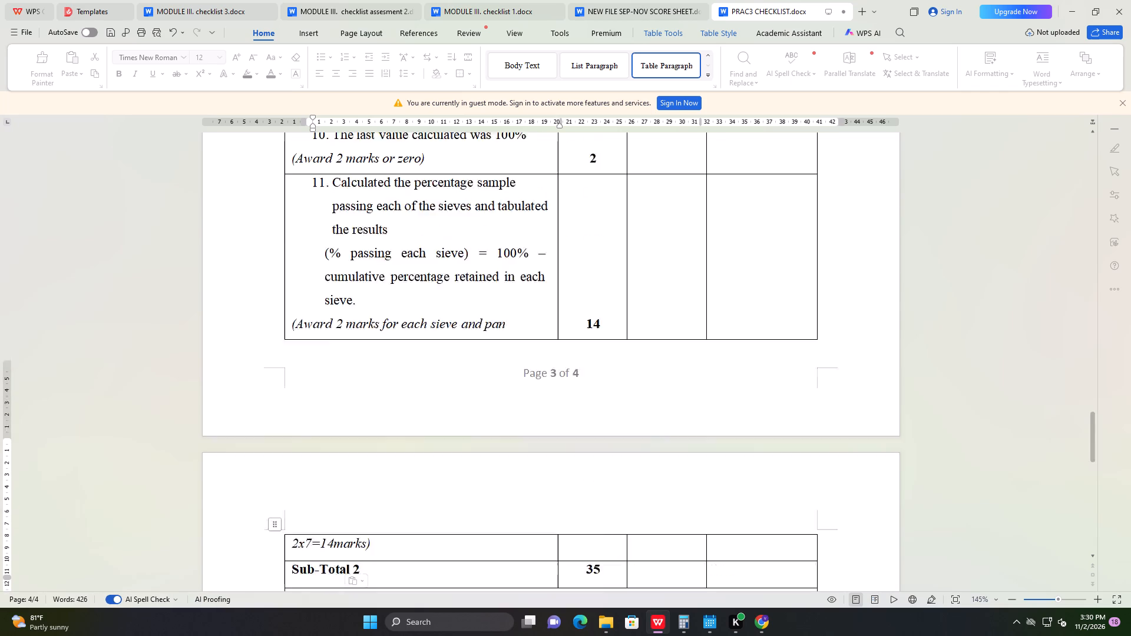
scroll(362, 467, up, 20)
scroll(362, 467, up, 1)
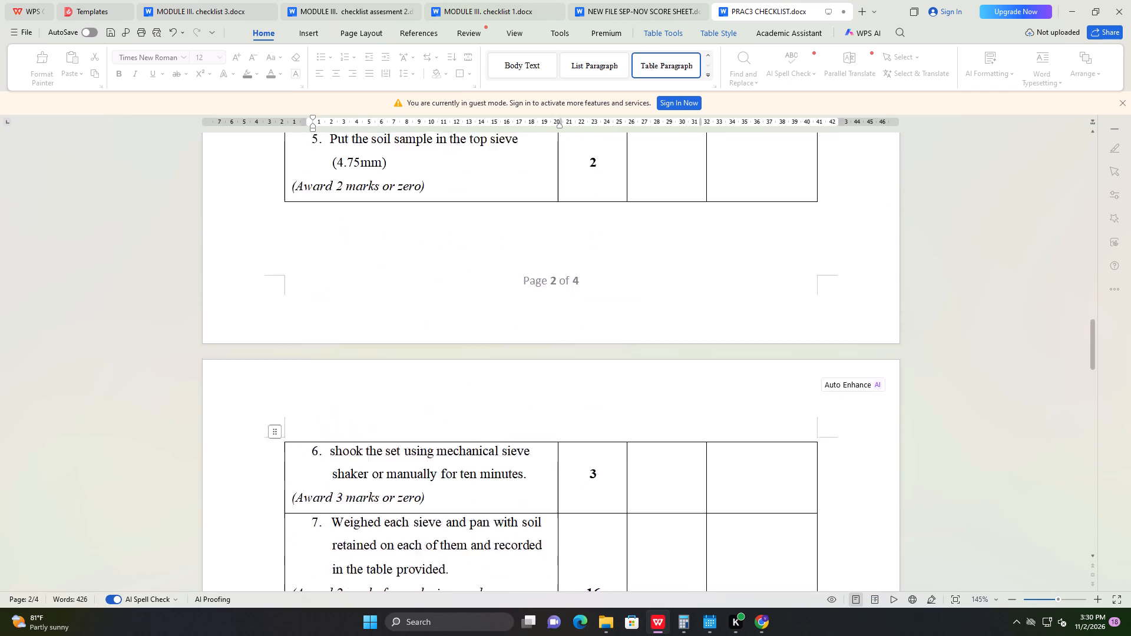
scroll(359, 456, up, 13)
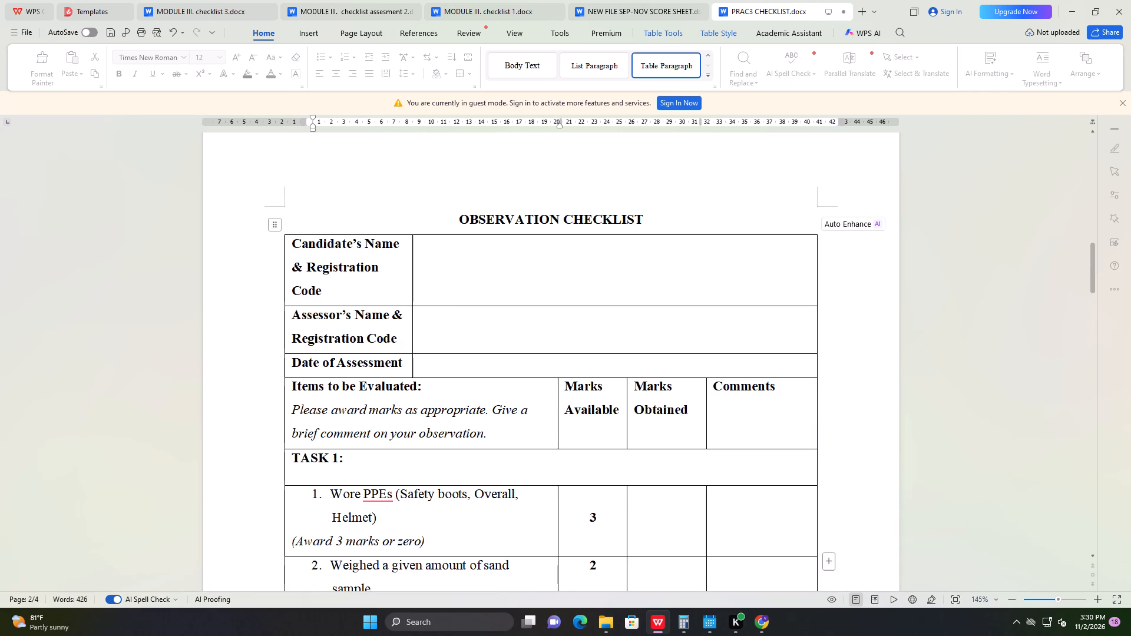
drag(400, 339, 306, 337)
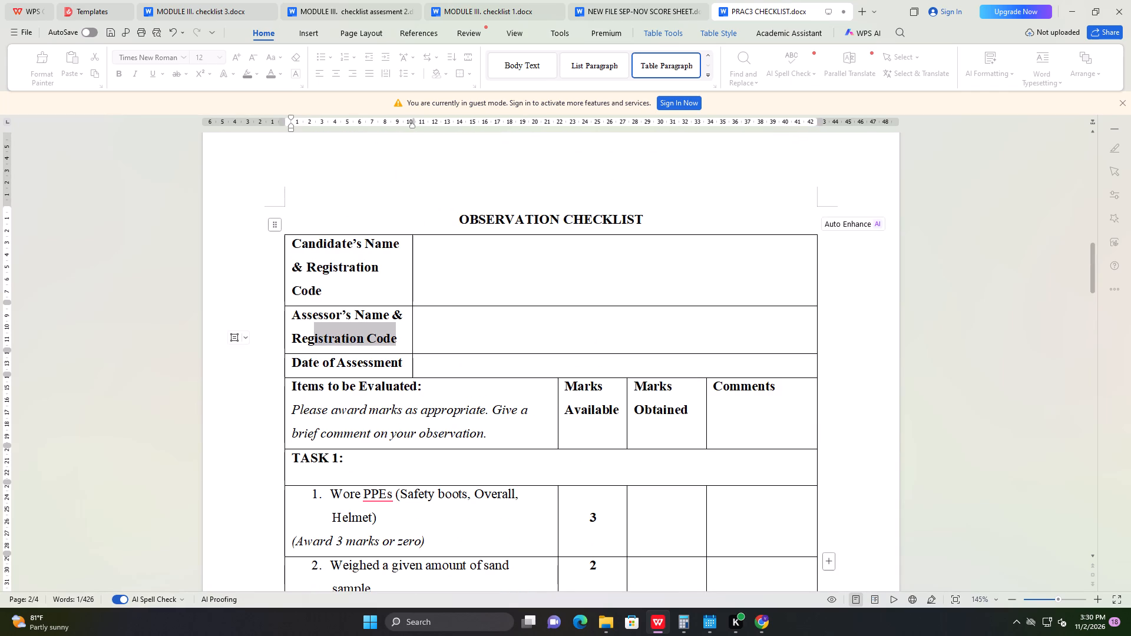
drag(306, 337, 293, 339)
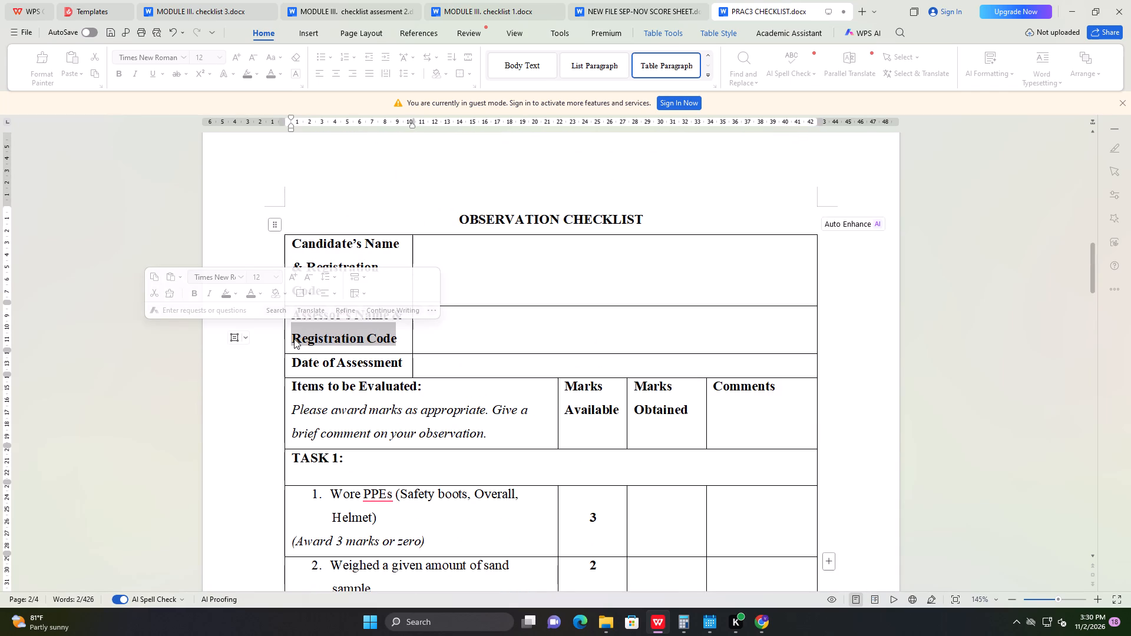
key(BackSpace)
click(401, 319)
key(BackSpace)
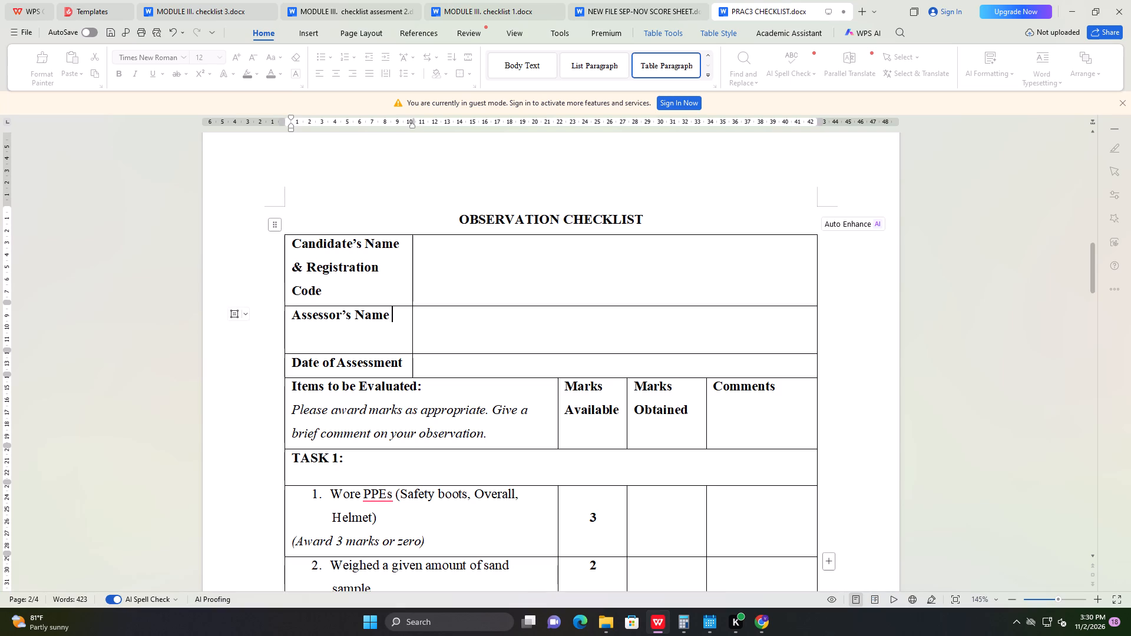
Reduce the height of the Assessor's Name row in the Observation Checklist header table.
drag(405, 352, 405, 343)
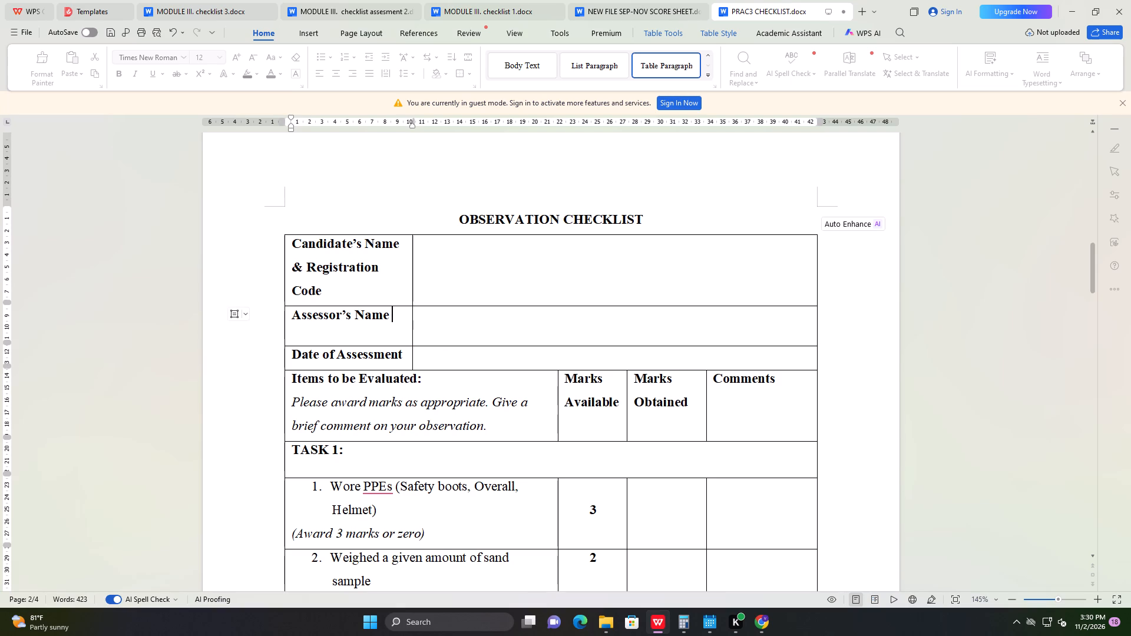
drag(399, 345, 399, 344)
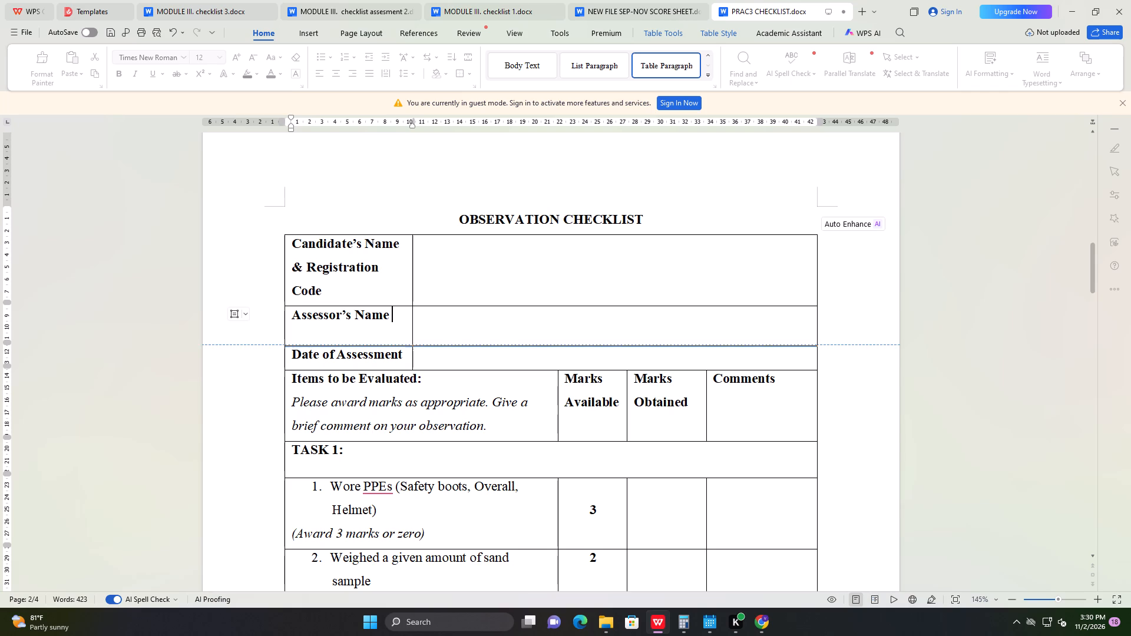
drag(399, 344, 399, 339)
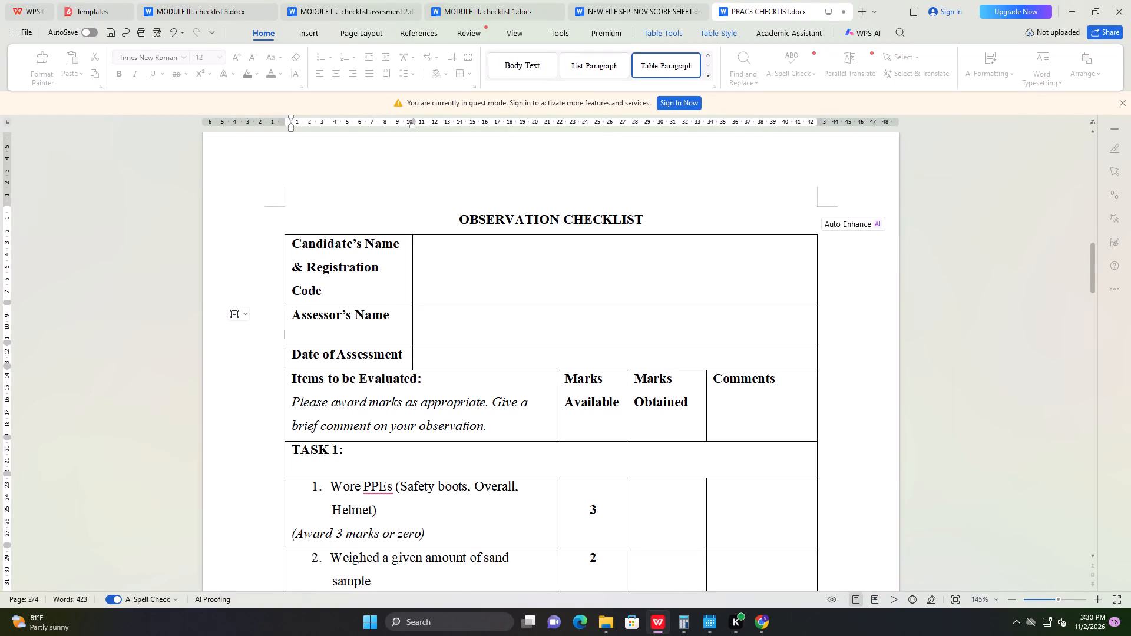
Save the revised PRAC3 checklist document in its existing file.
scroll(387, 340, up, 14)
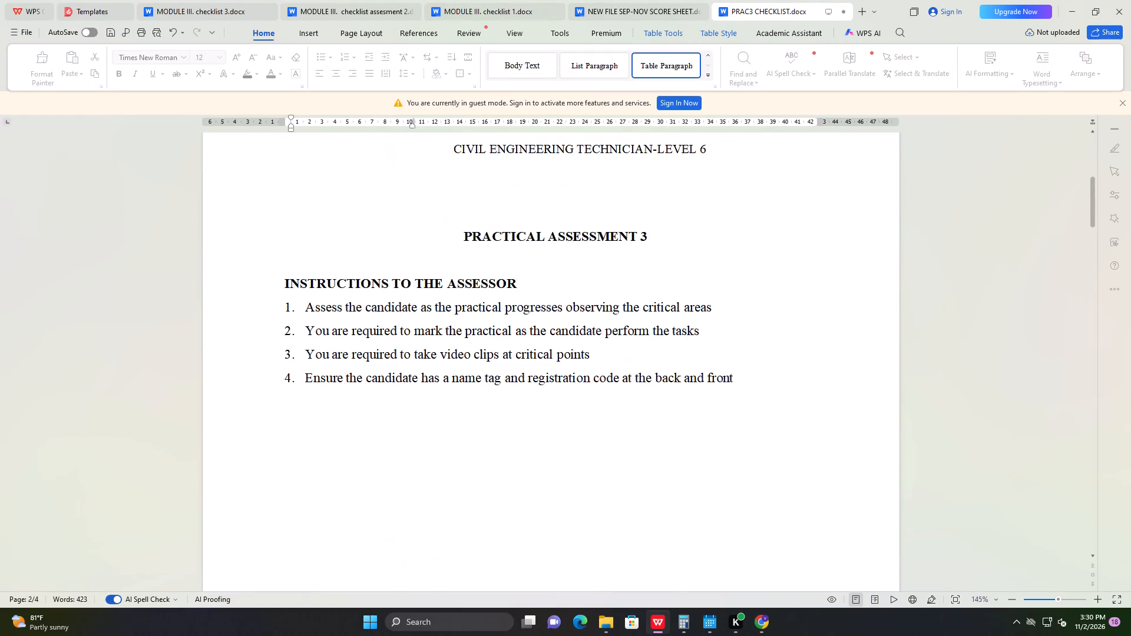
scroll(380, 344, up, 5)
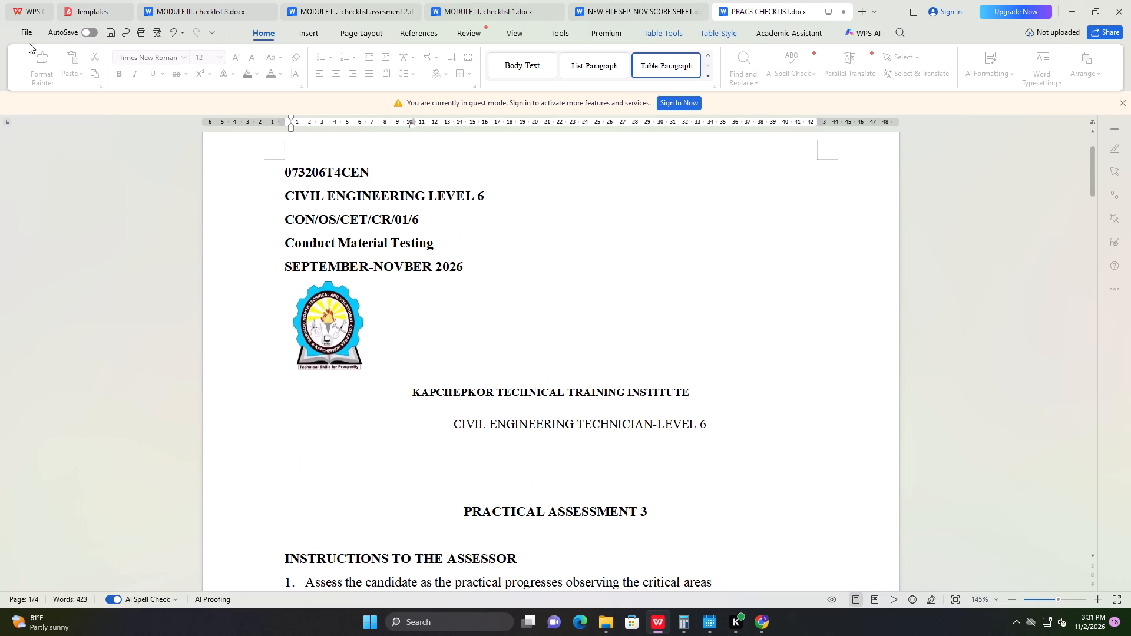
click(15, 29)
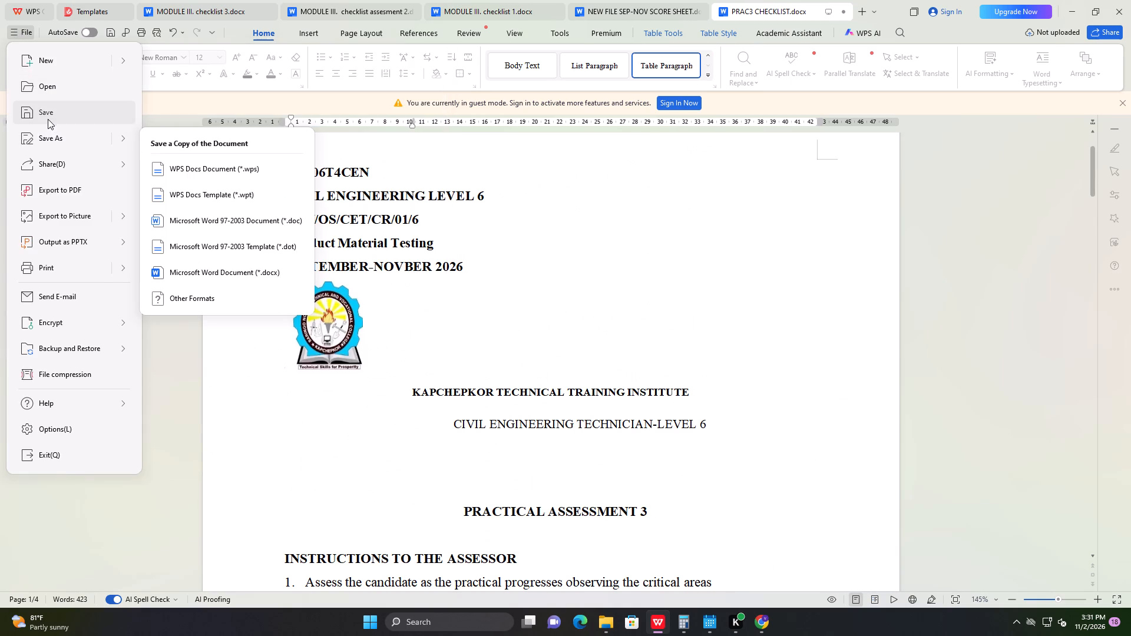
click(47, 117)
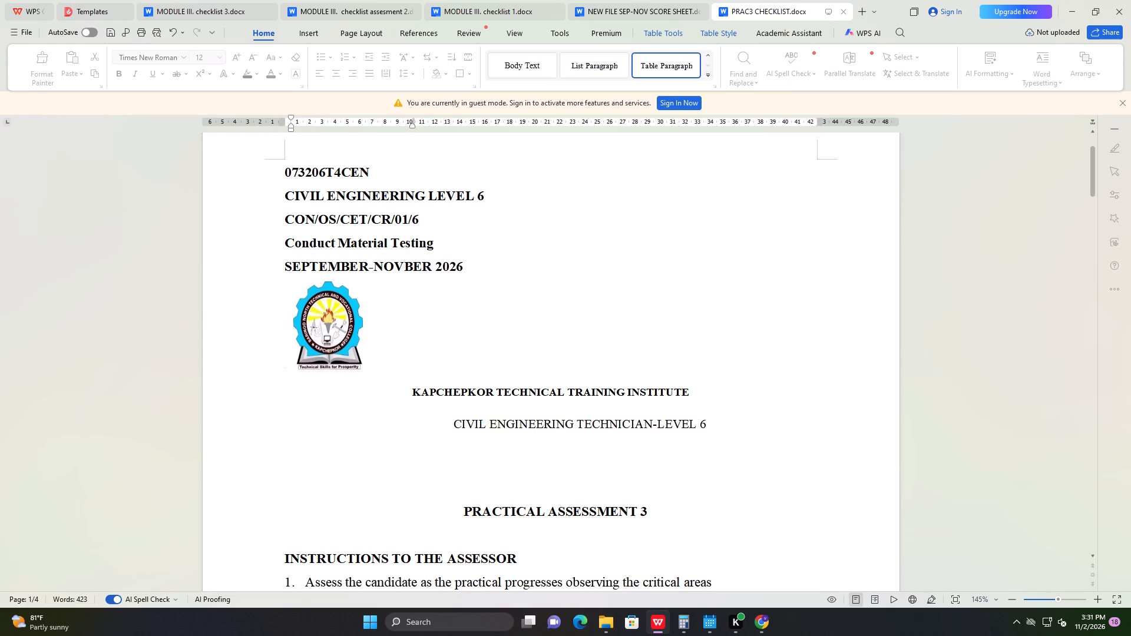
Print 2 copies of all pages of the PRAC3 checklist.
scroll(470, 296, up, 2)
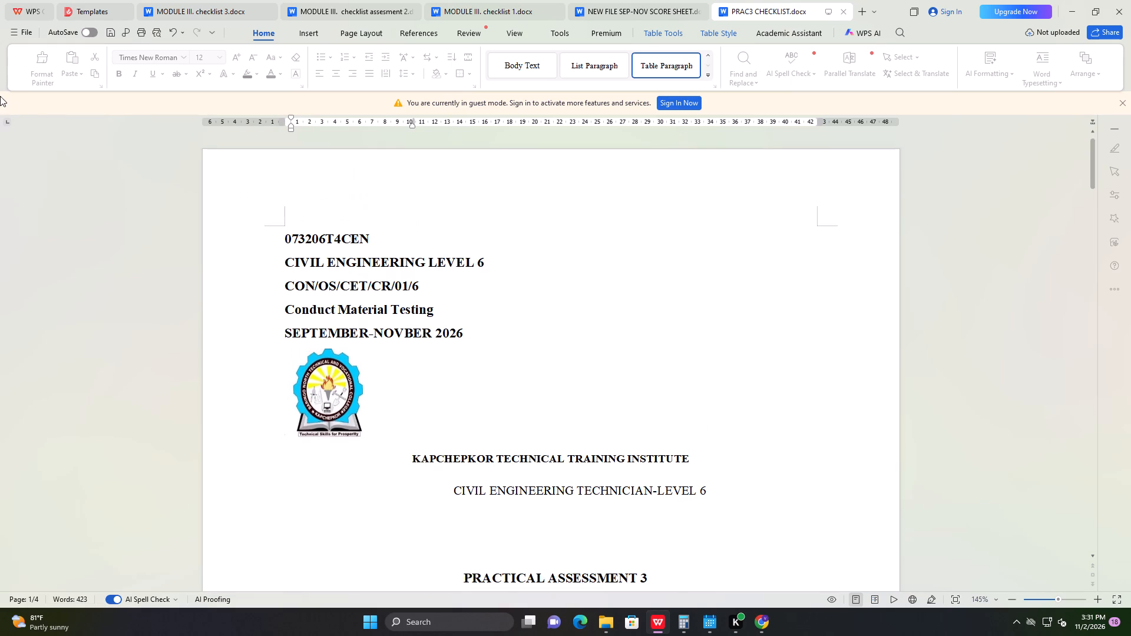
click(13, 34)
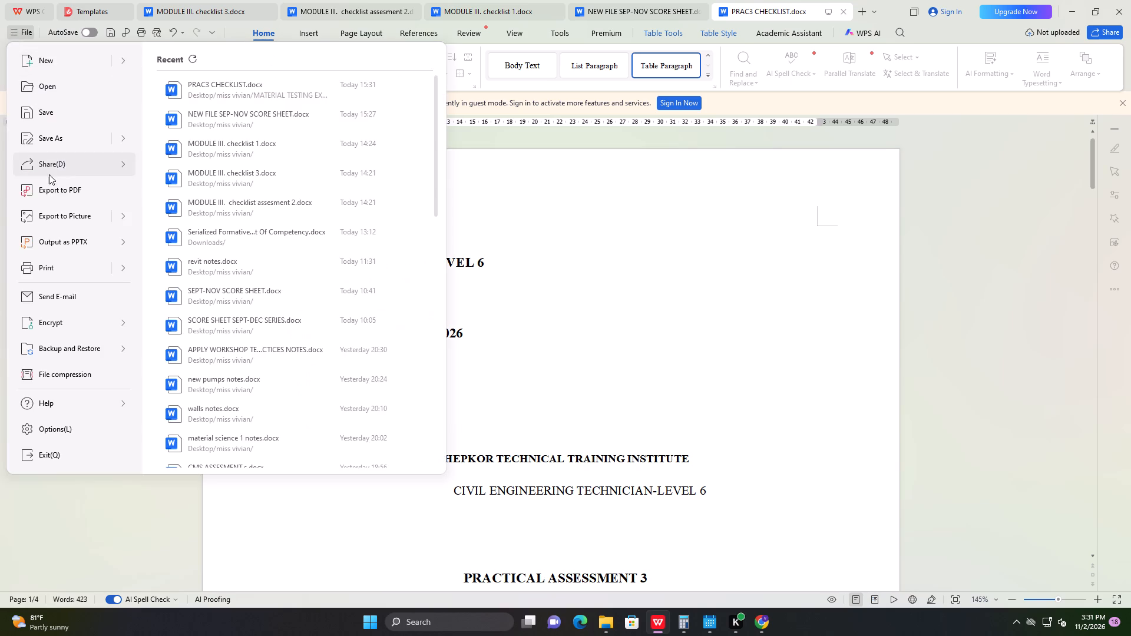
click(49, 270)
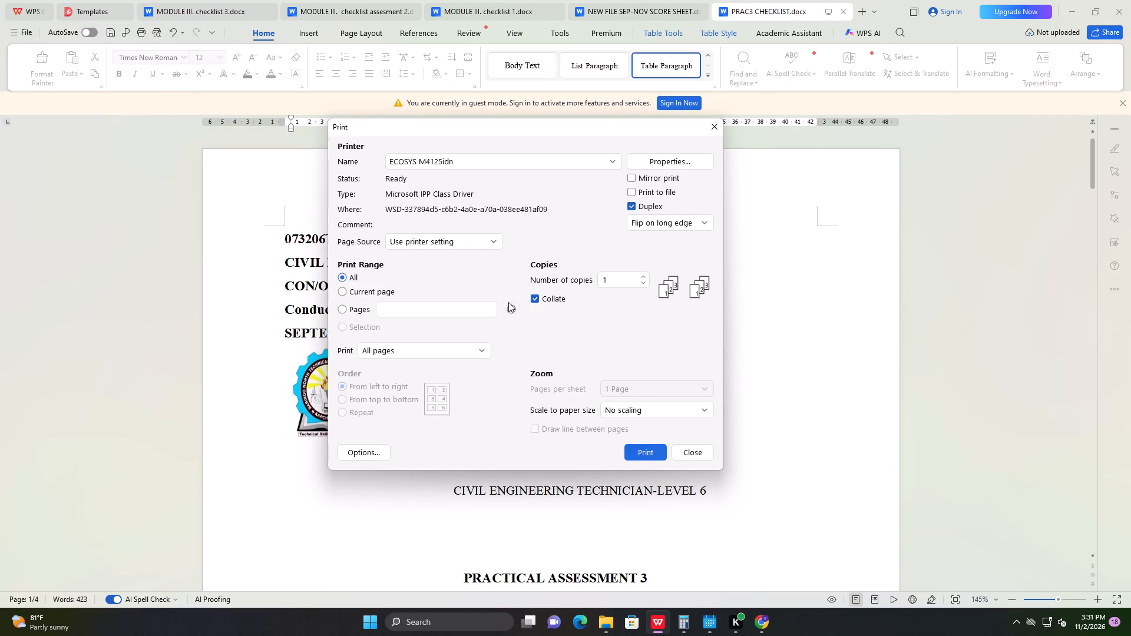
click(645, 278)
click(642, 453)
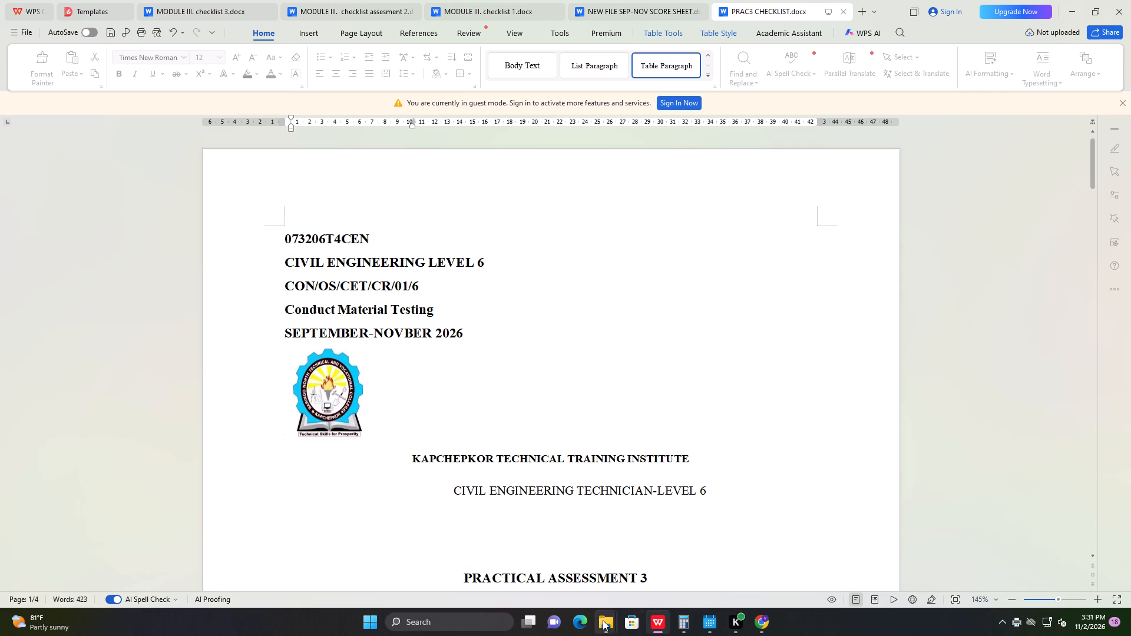
Open the PRACTICAL 2 CHECKLIST document from the MATERIAL TESTING EXAM 26 DEC folder in File Explorer.
click(628, 582)
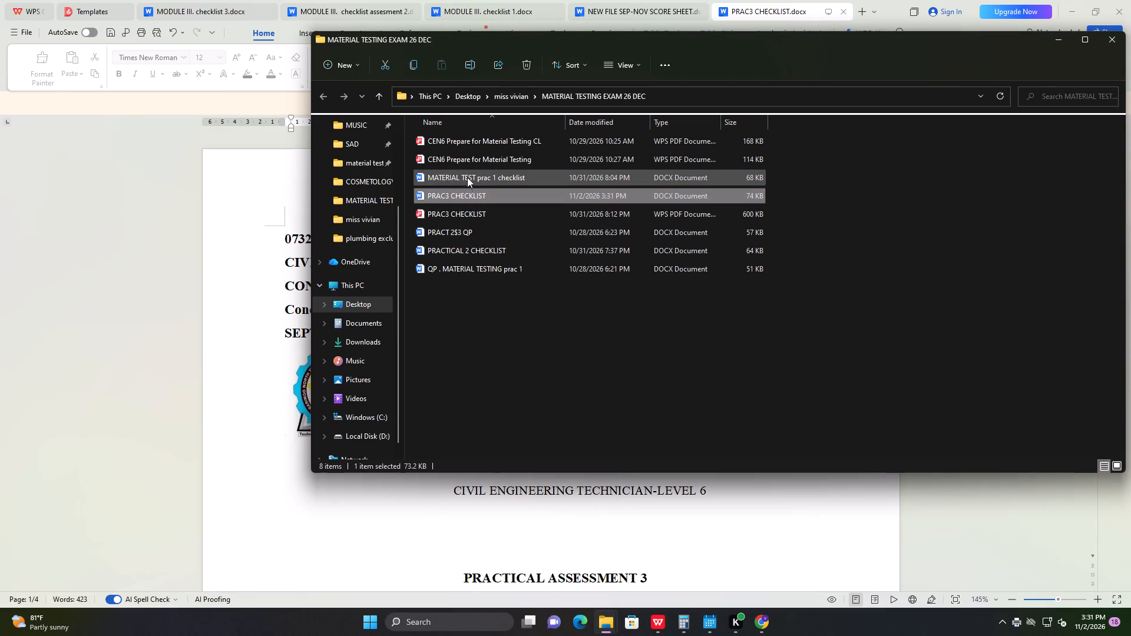
double_click(477, 246)
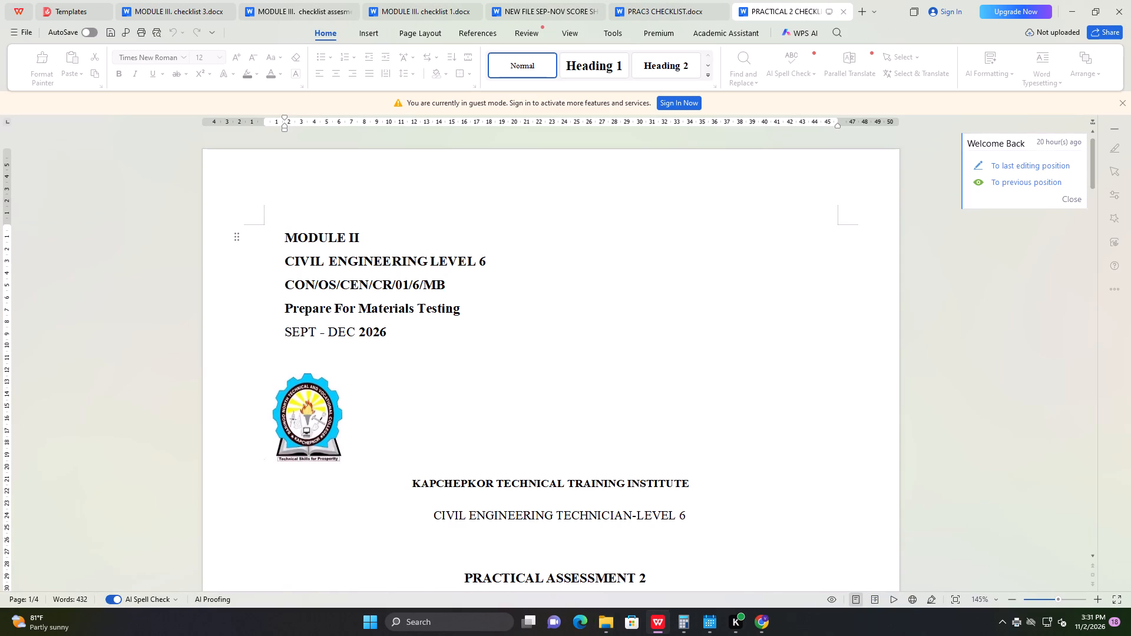
Review the Practical Assessment 2 checklist from the cover page through the assessor instructions, candidate details and brief to the first checklist items.
scroll(486, 259, down, 10)
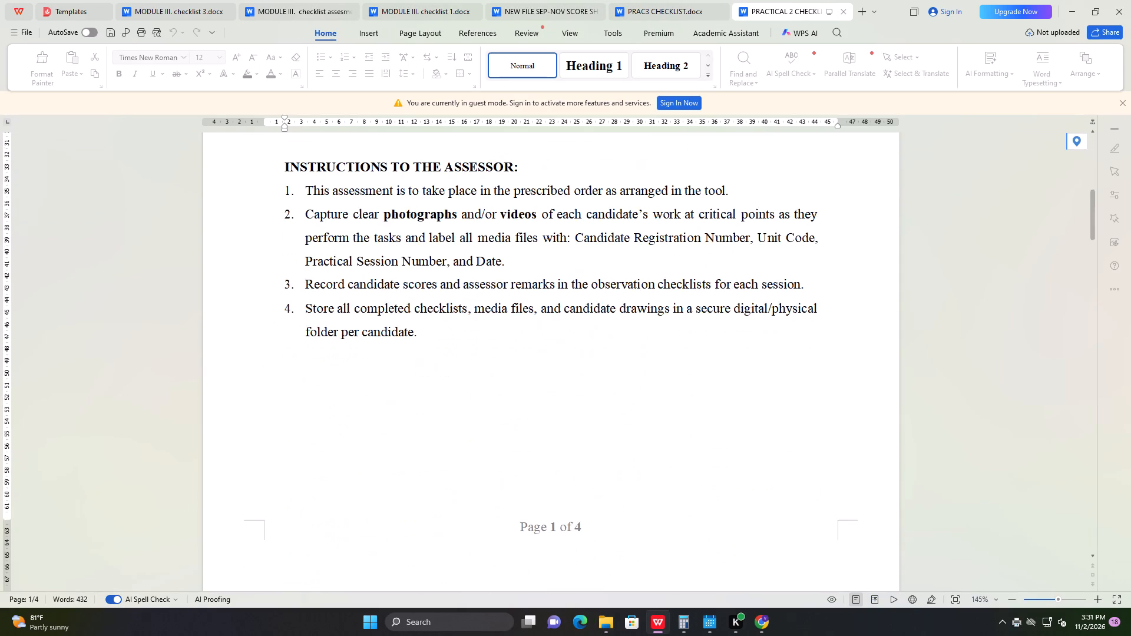
scroll(488, 266, down, 9)
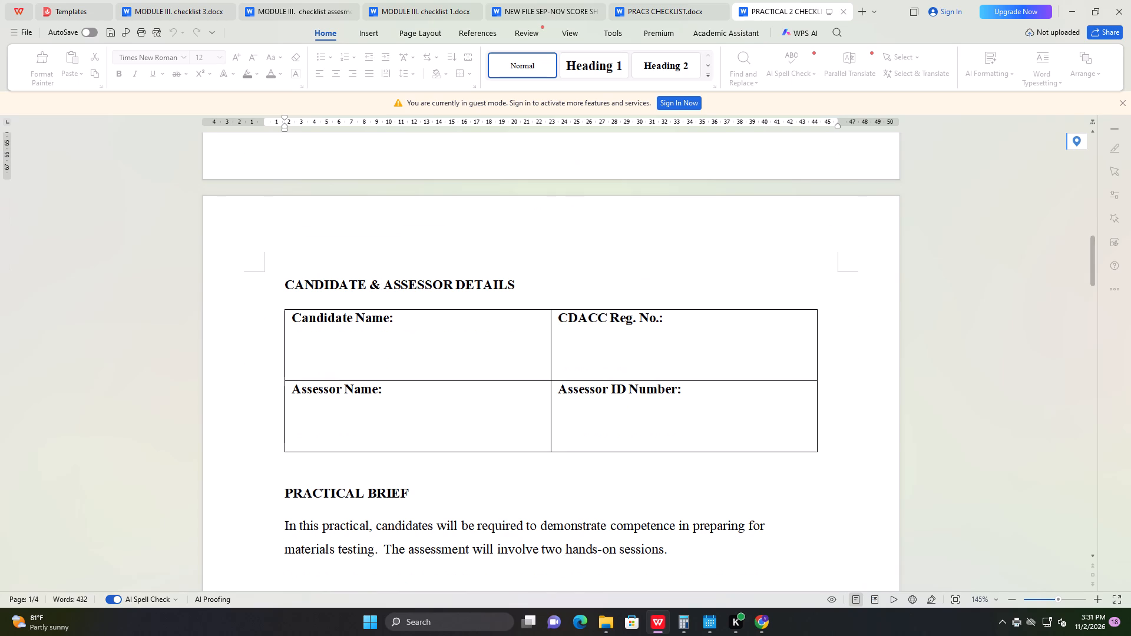
scroll(490, 273, down, 4)
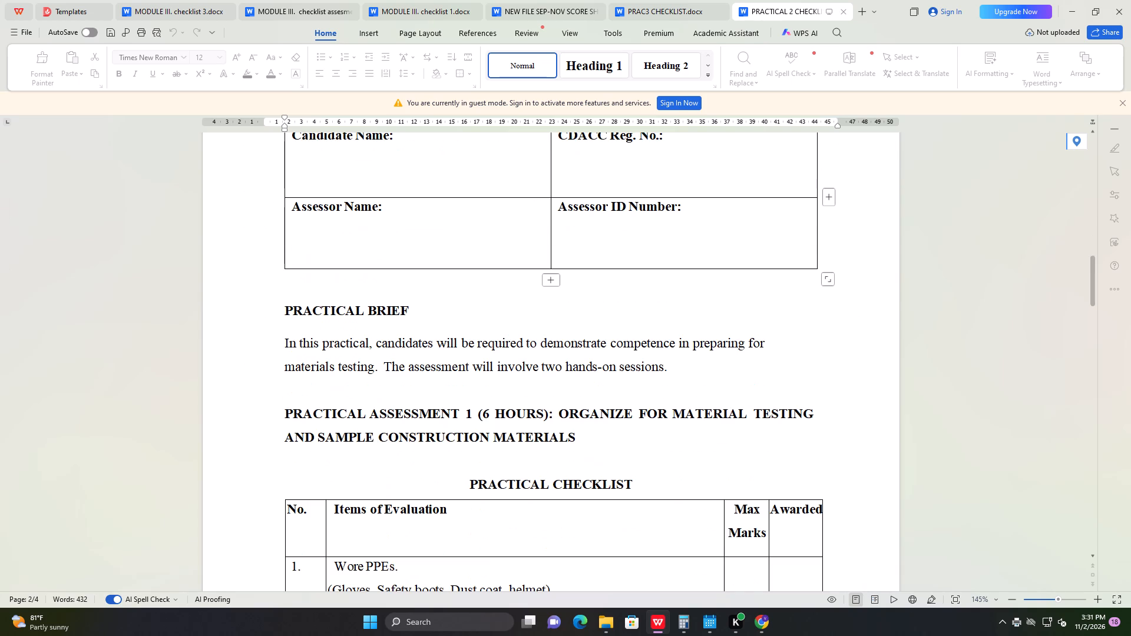
scroll(490, 273, down, 2)
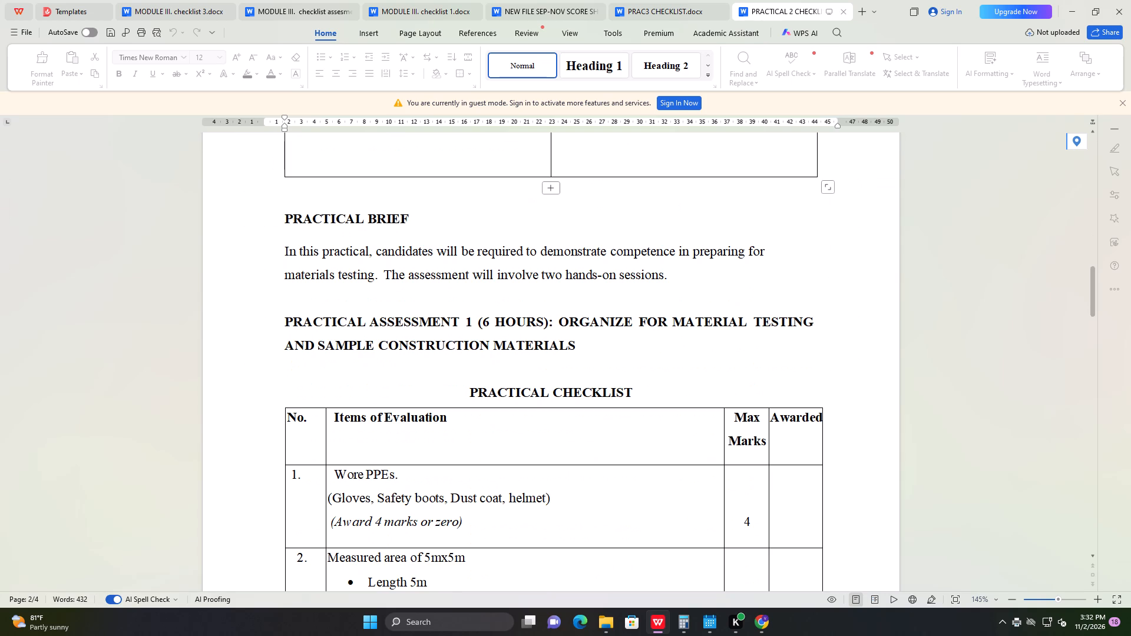
scroll(490, 273, down, 4)
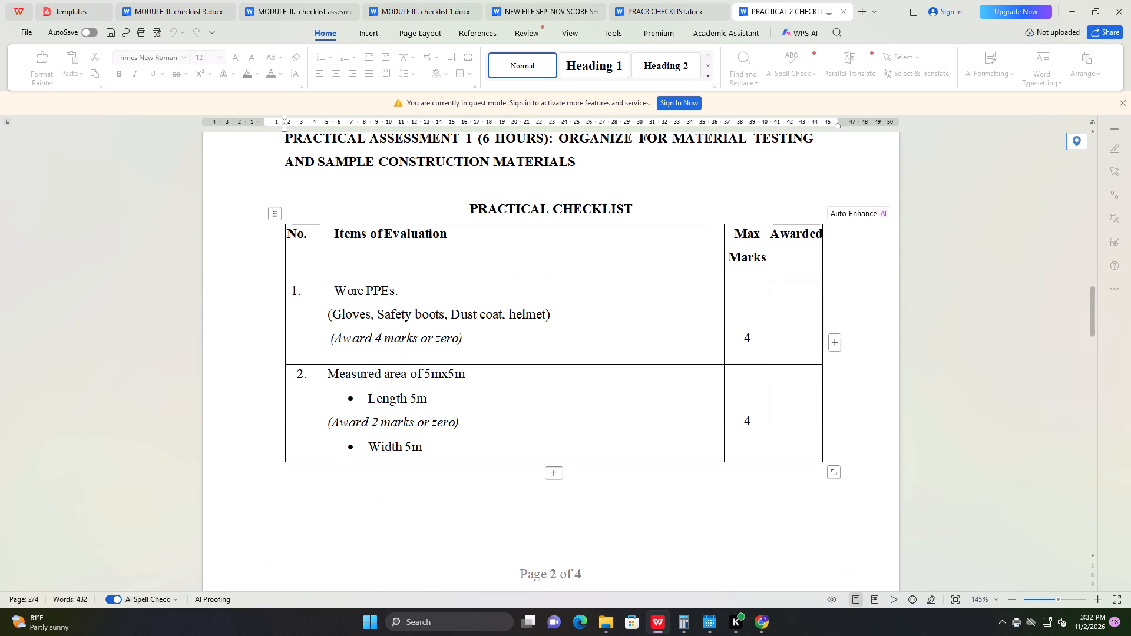
Replace "ASSESSMENT" with "SESSION" in the "PRACTICAL ASSESSMENT 1 (6 HOURS)" heading above the practical checklist.
scroll(454, 145, up, 1)
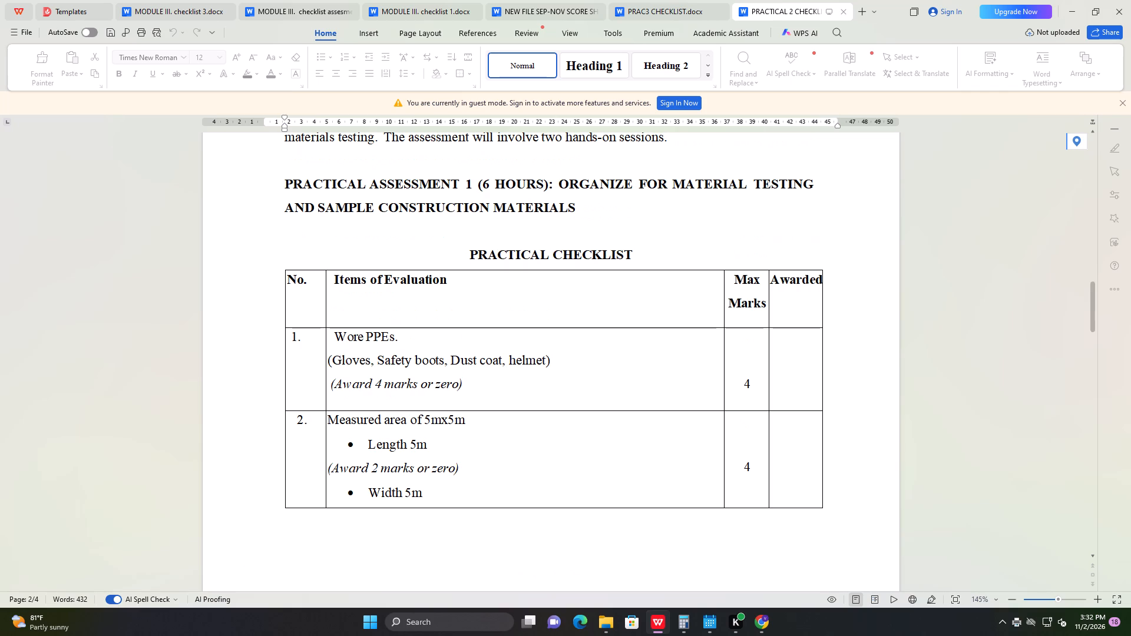
click(458, 183)
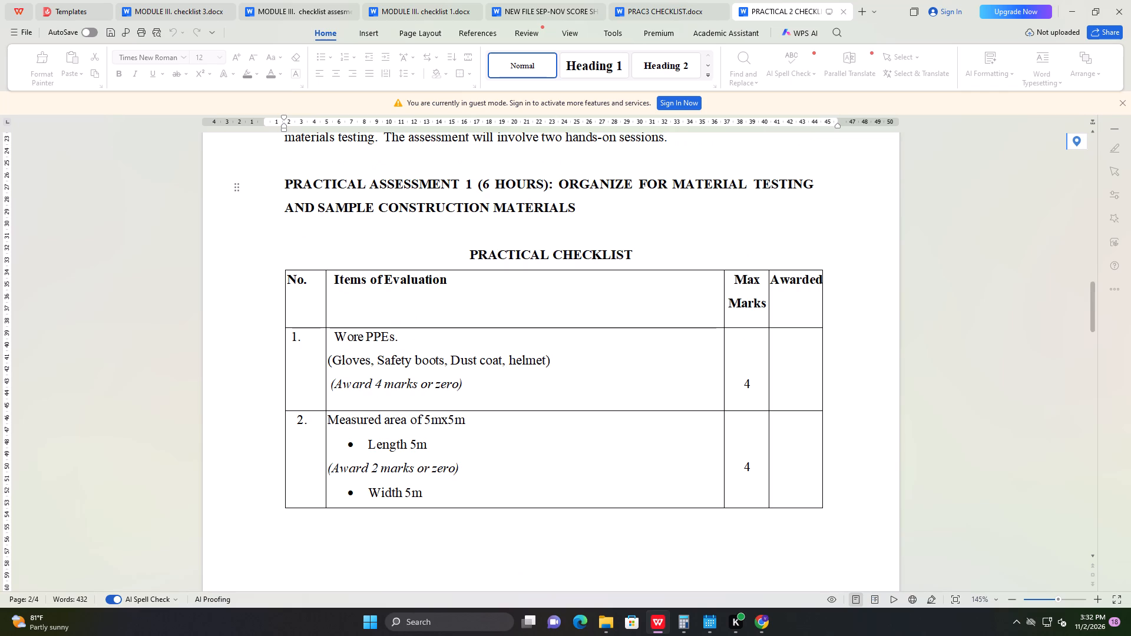
key(BackSpace)
key(BackSpace)
key(BackSpace)
key(BackSpace)
key(BackSpace)
key(BackSpace)
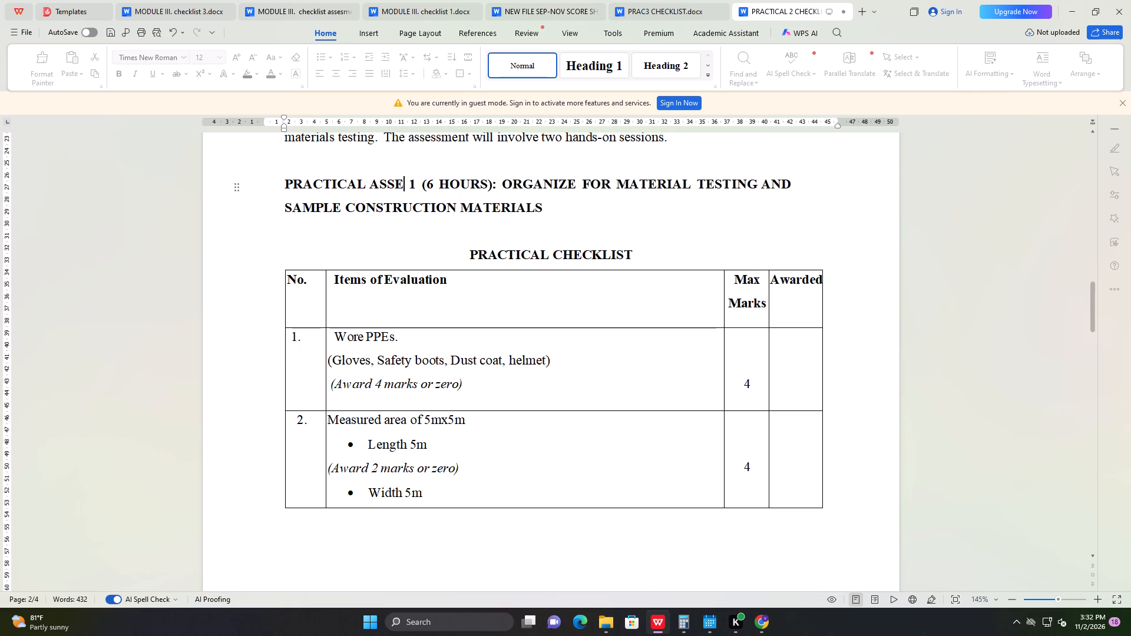
key(BackSpace)
key(BackSpace)
key(BackSpace)
key(BackSpace)
key(s)
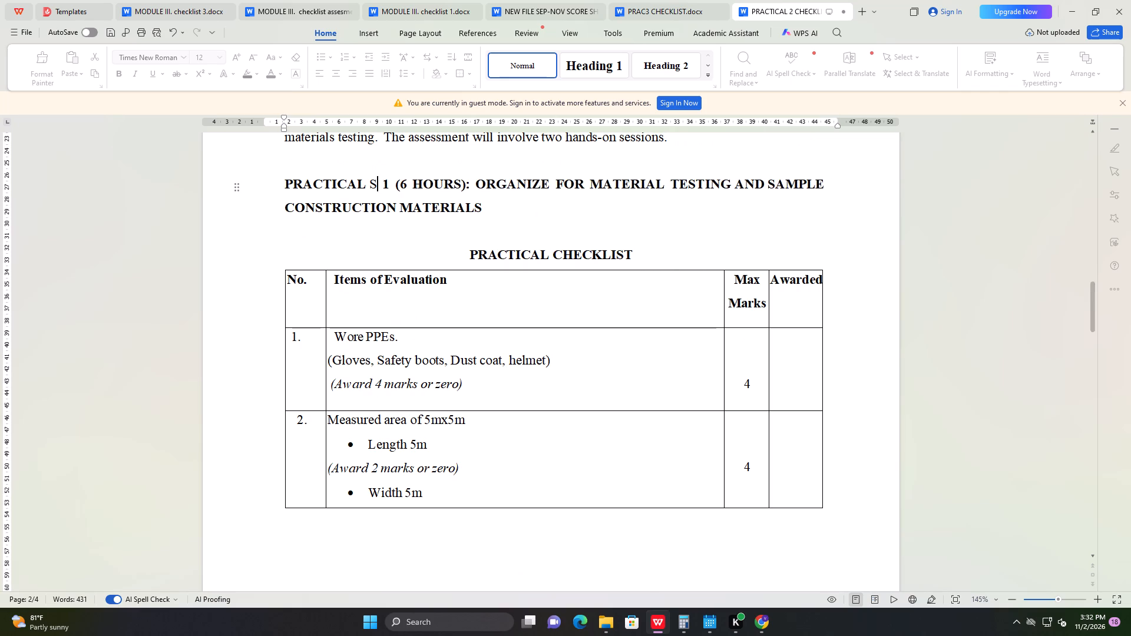
key(e)
text(SS)
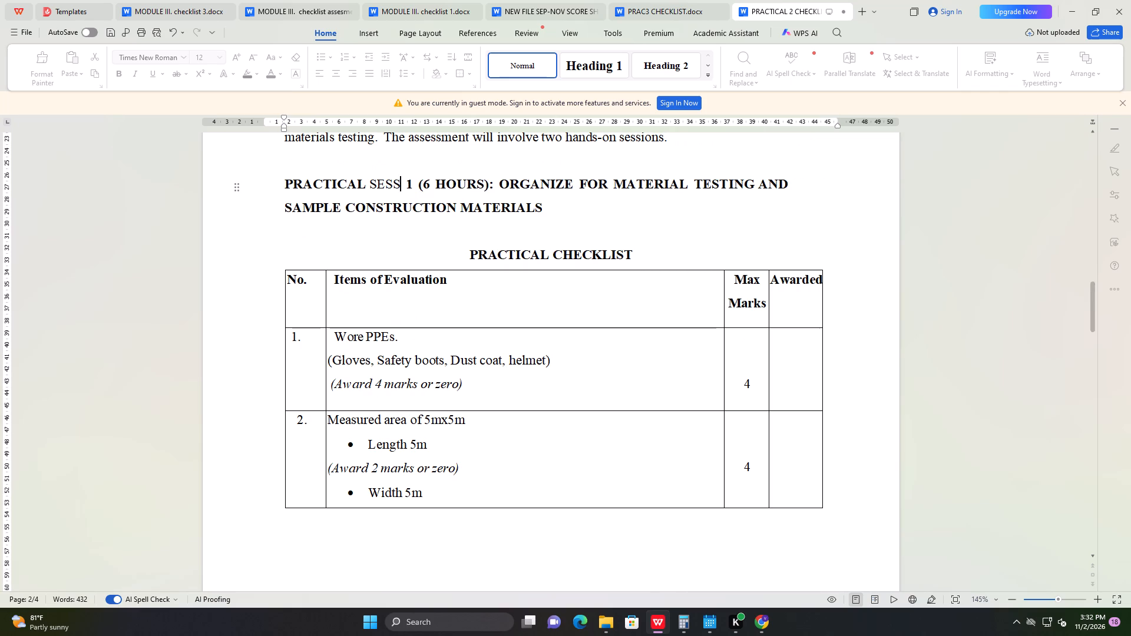
text(ION)
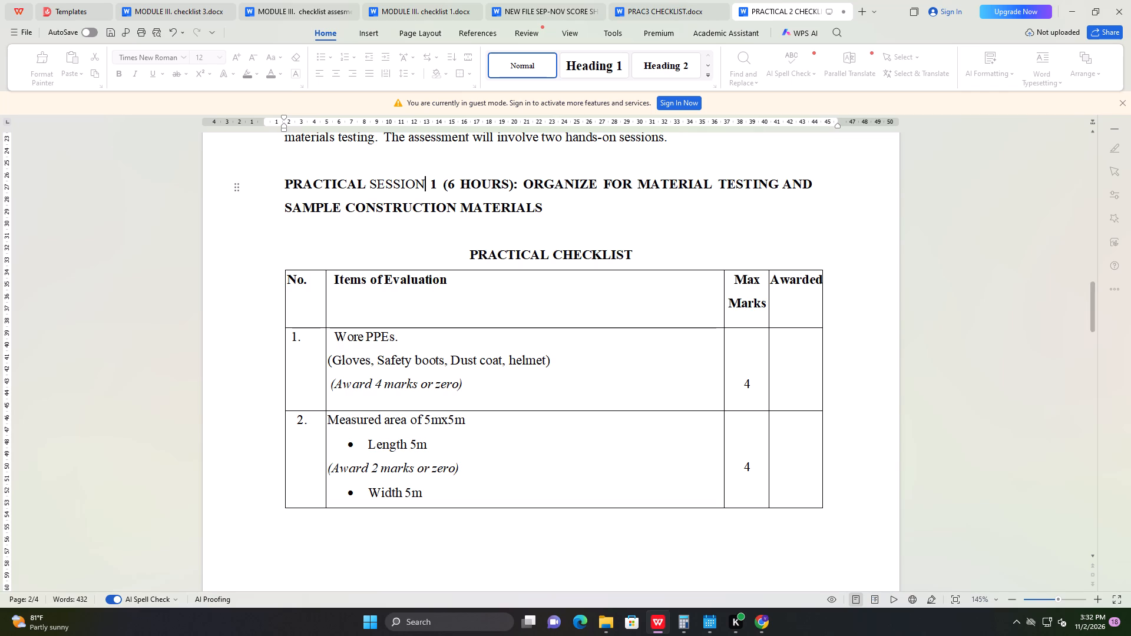
Review the remaining checklist items and marks, the section total, the Summary of Assessment table and the assessment outcome section.
scroll(449, 195, down, 3)
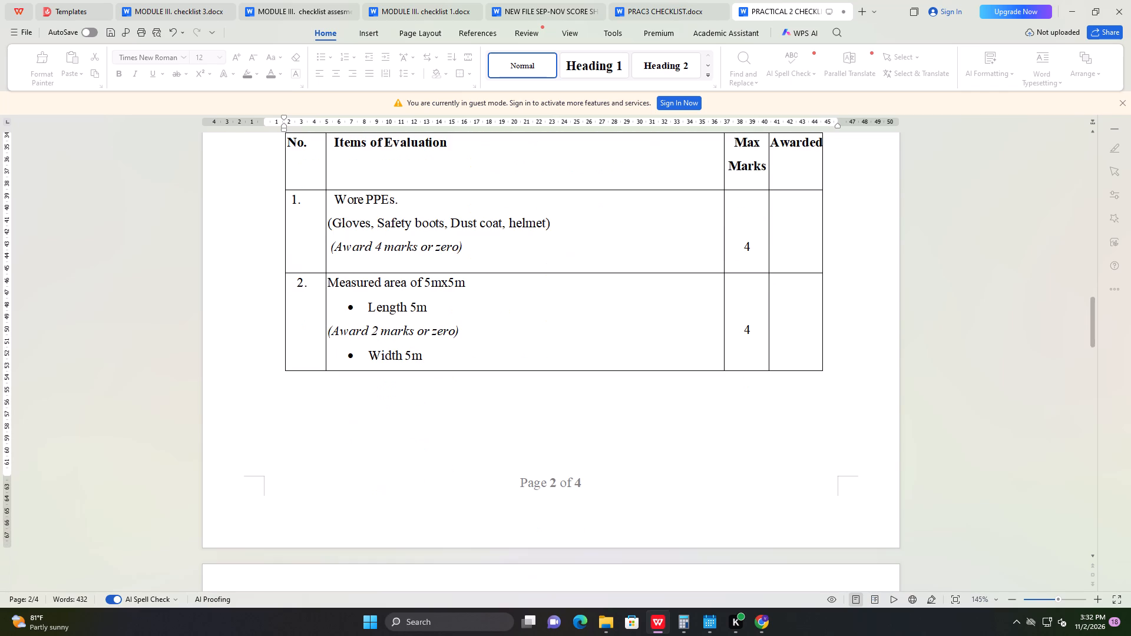
scroll(449, 195, down, 6)
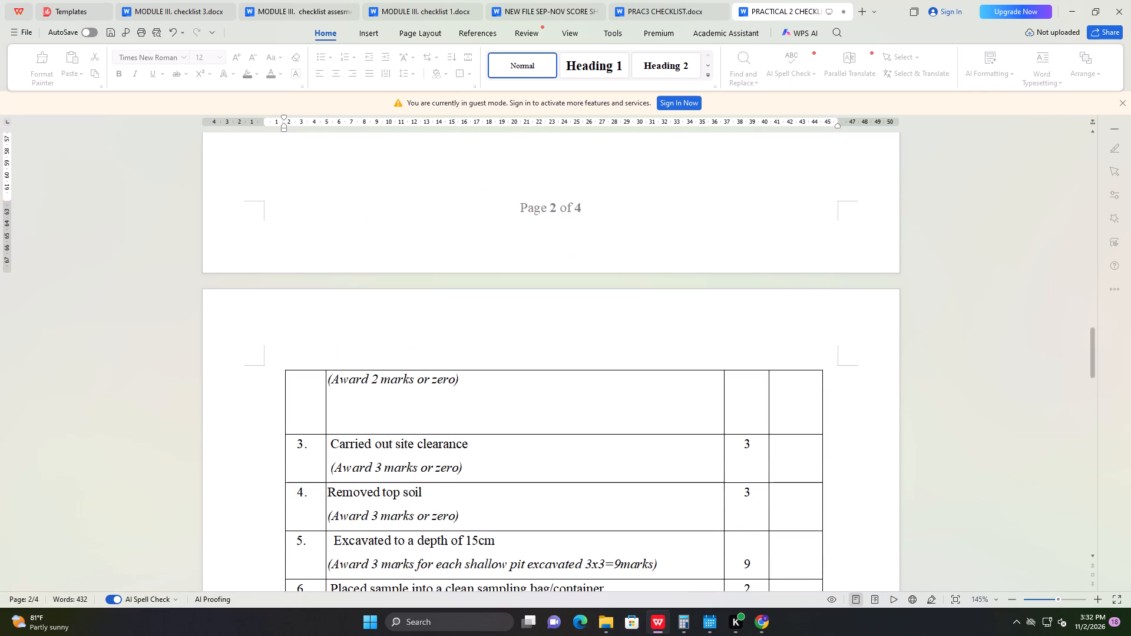
scroll(449, 195, down, 6)
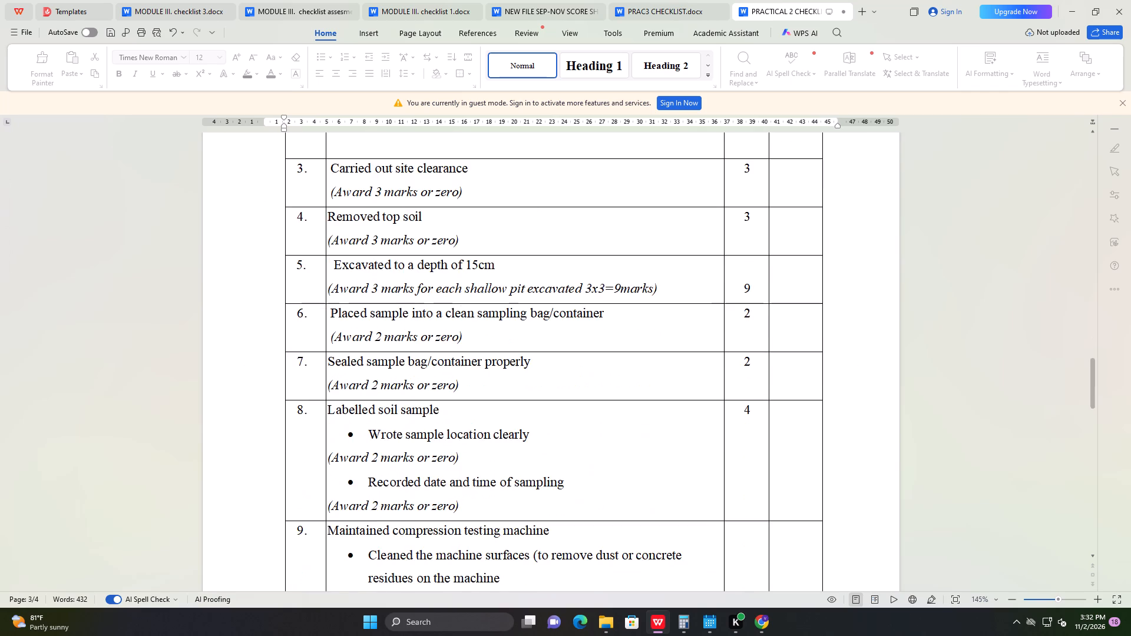
scroll(449, 194, down, 4)
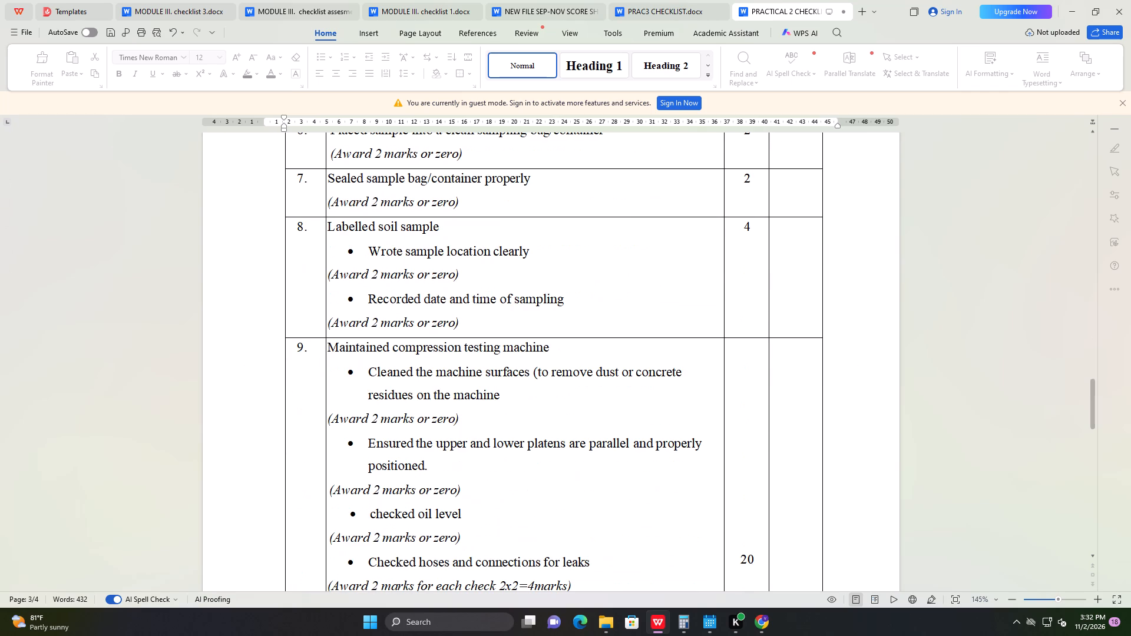
scroll(449, 194, down, 2)
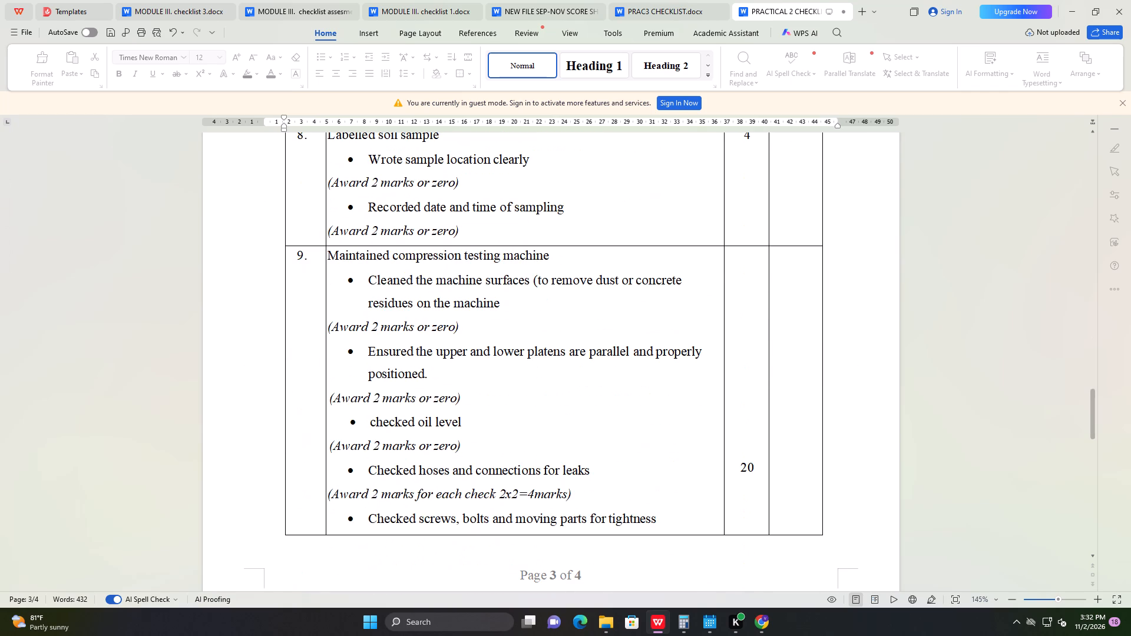
scroll(449, 194, down, 4)
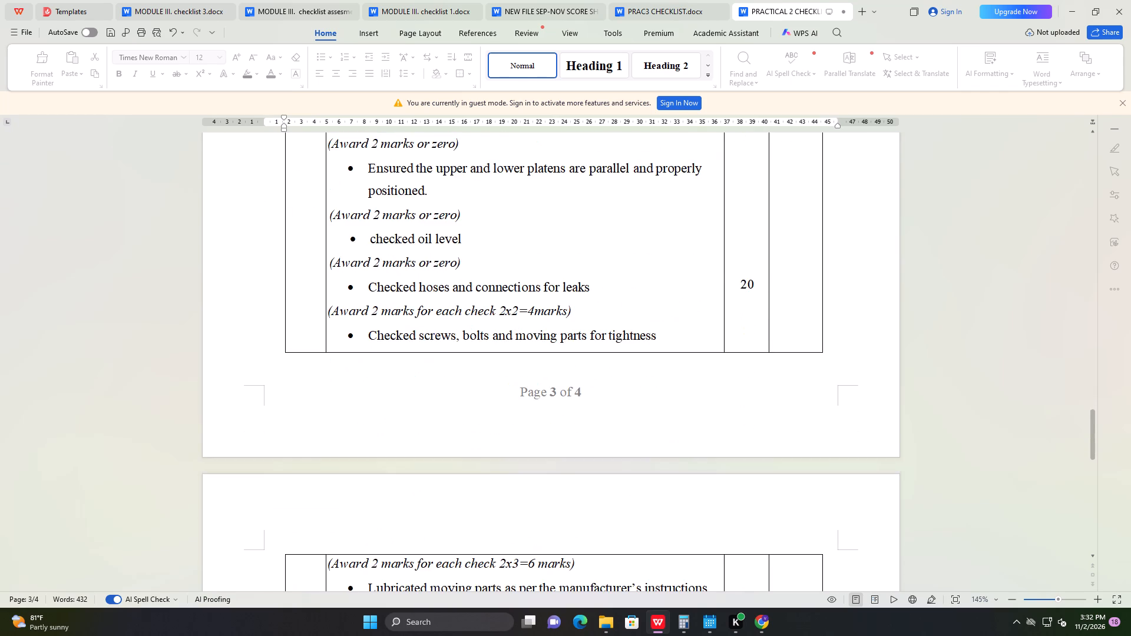
scroll(449, 193, down, 6)
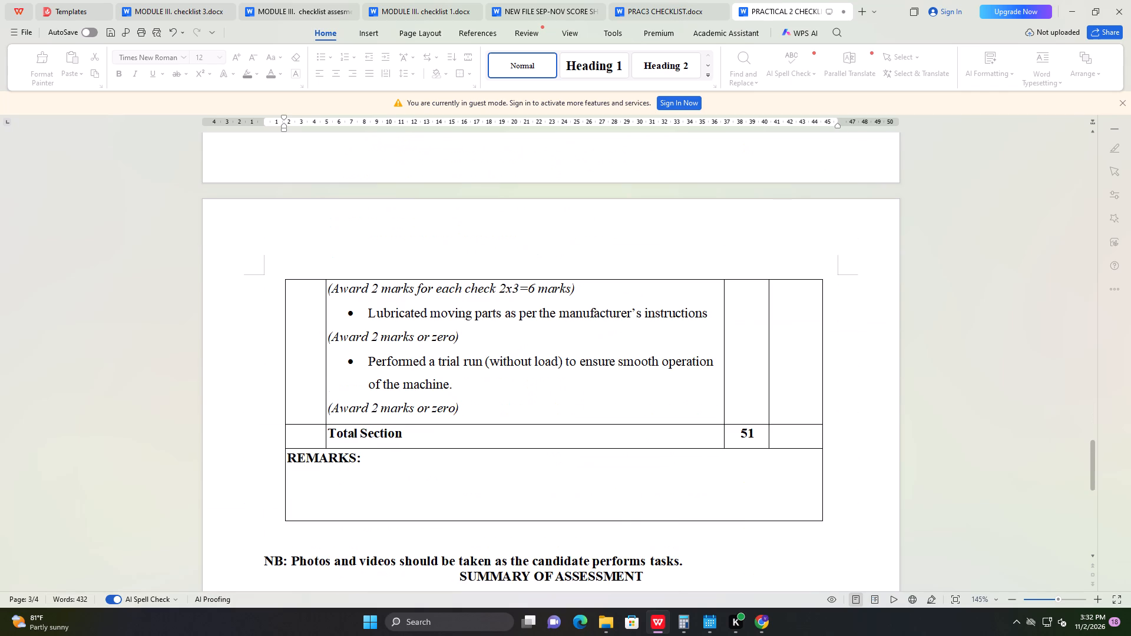
scroll(449, 193, down, 4)
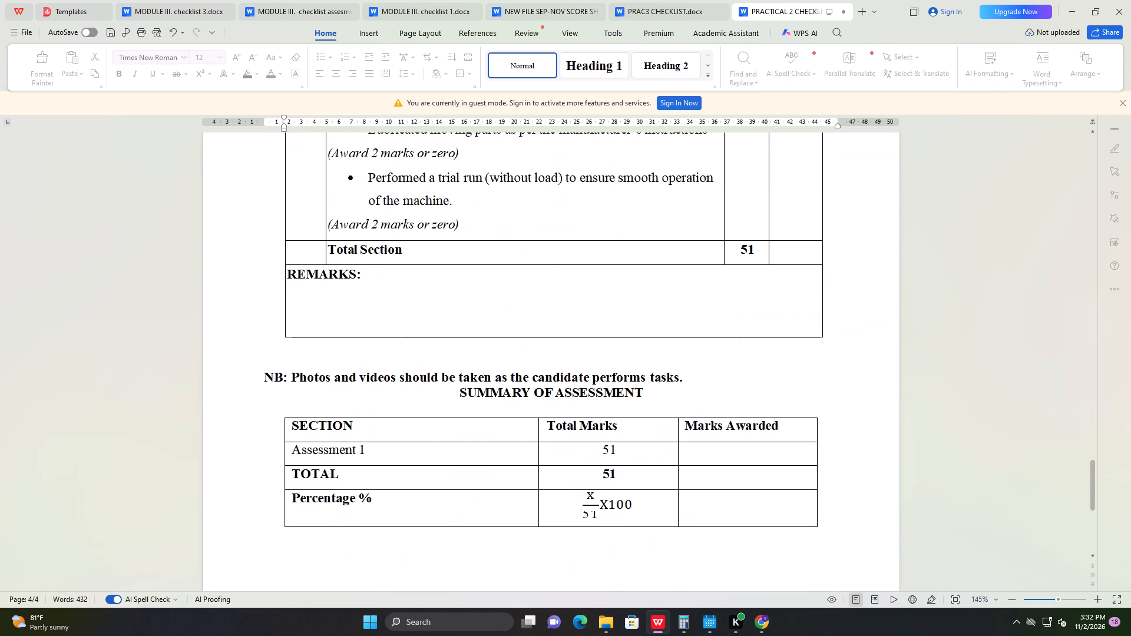
scroll(449, 193, down, 1)
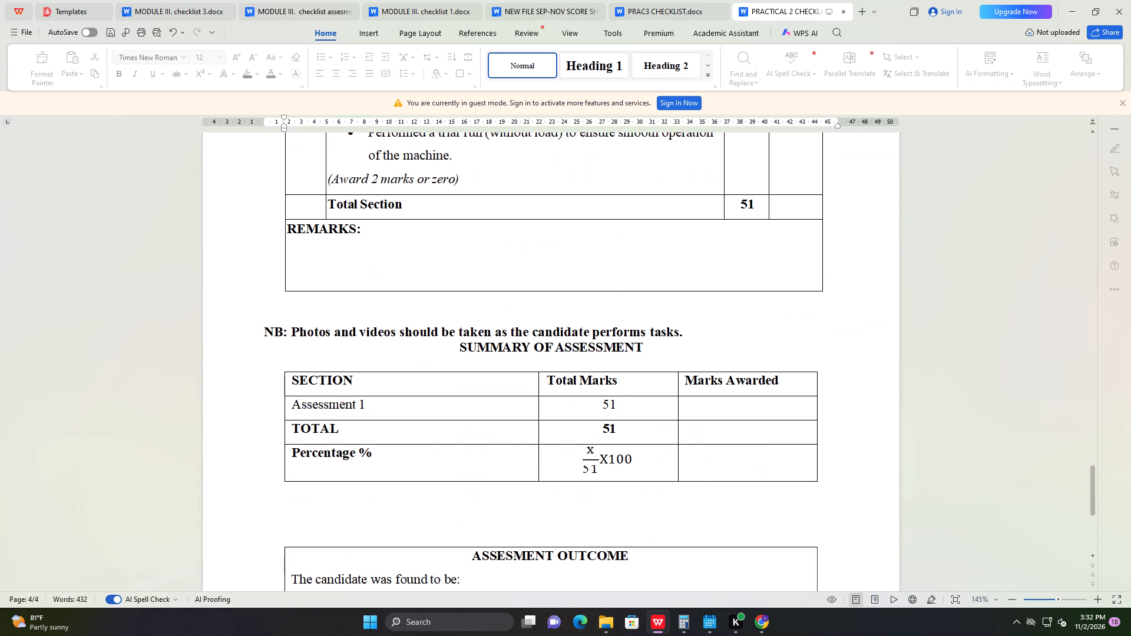
scroll(449, 193, down, 11)
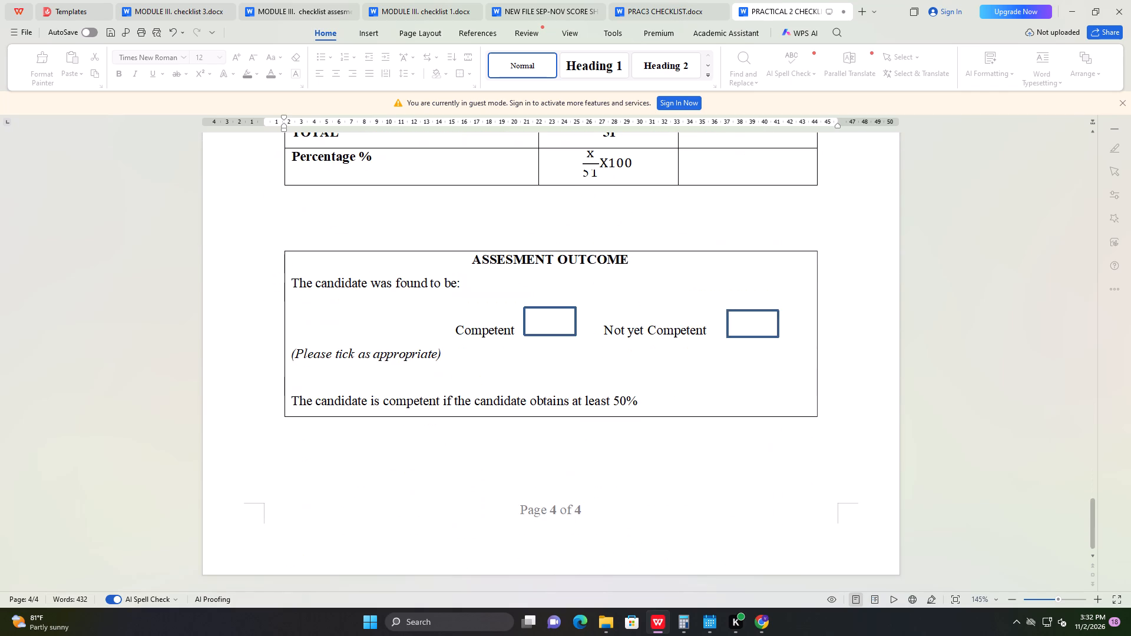
Recheck the Practical 2 checklist from the outcome section back through the evaluation items to the practical brief and its number of sessions.
scroll(451, 191, up, 3)
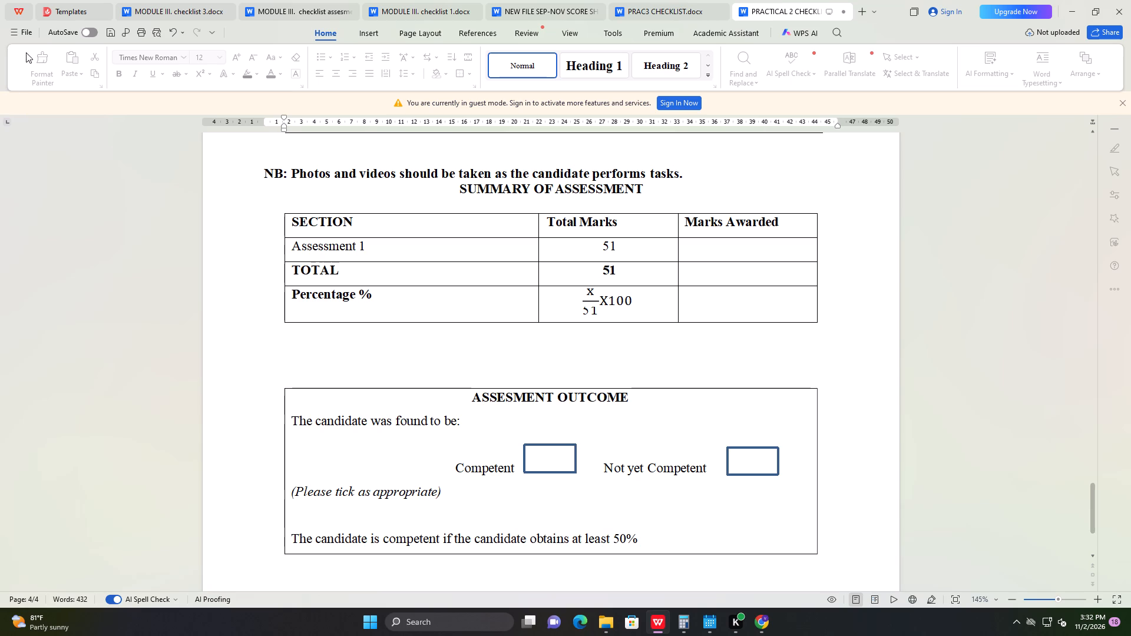
scroll(285, 341, up, 4)
scroll(460, 387, up, 5)
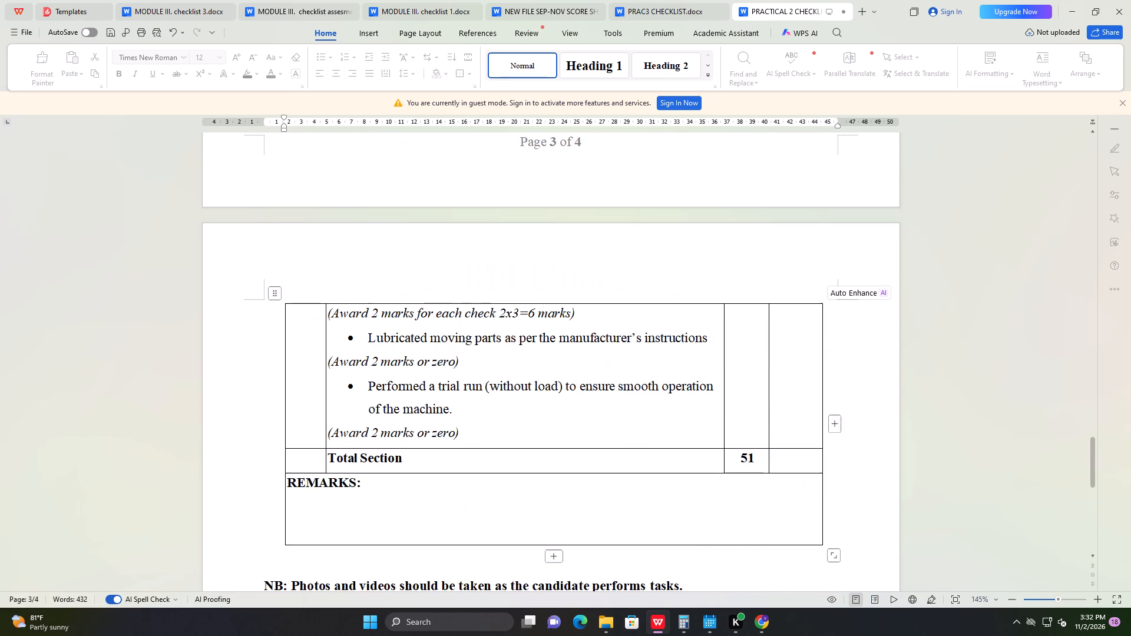
scroll(461, 381, up, 8)
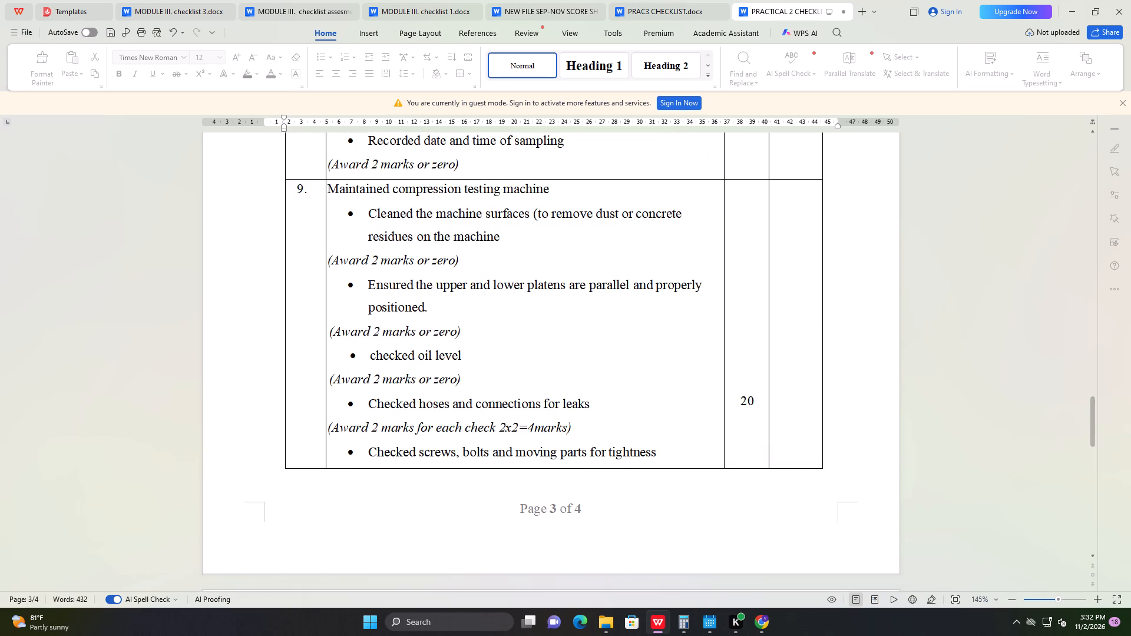
scroll(461, 381, up, 10)
scroll(461, 381, down, 2)
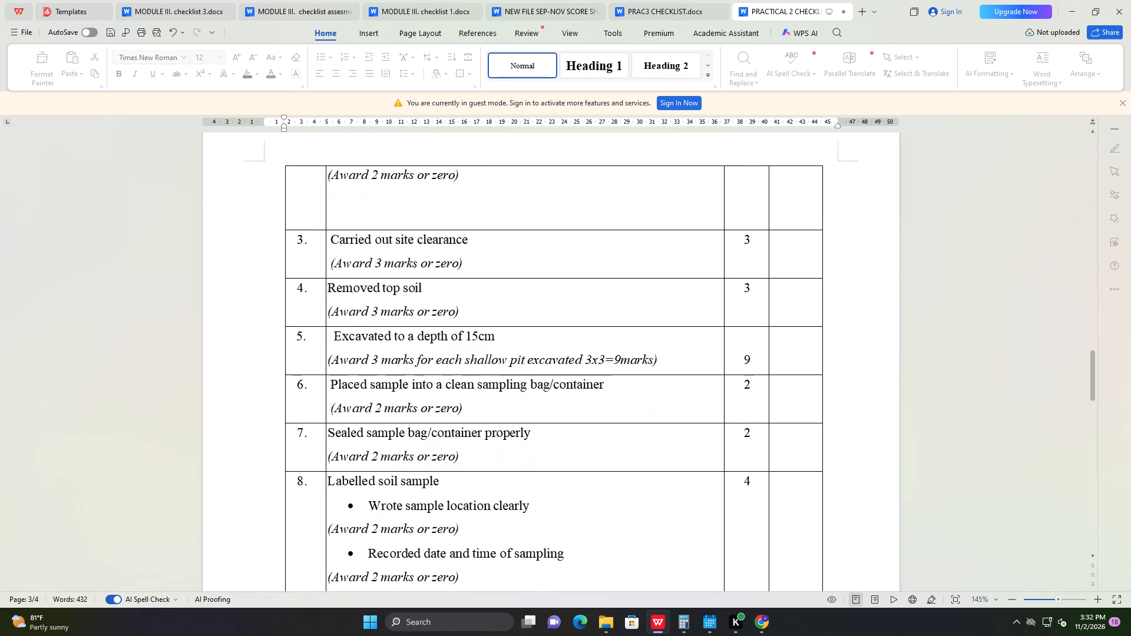
scroll(461, 381, down, 2)
scroll(461, 381, up, 10)
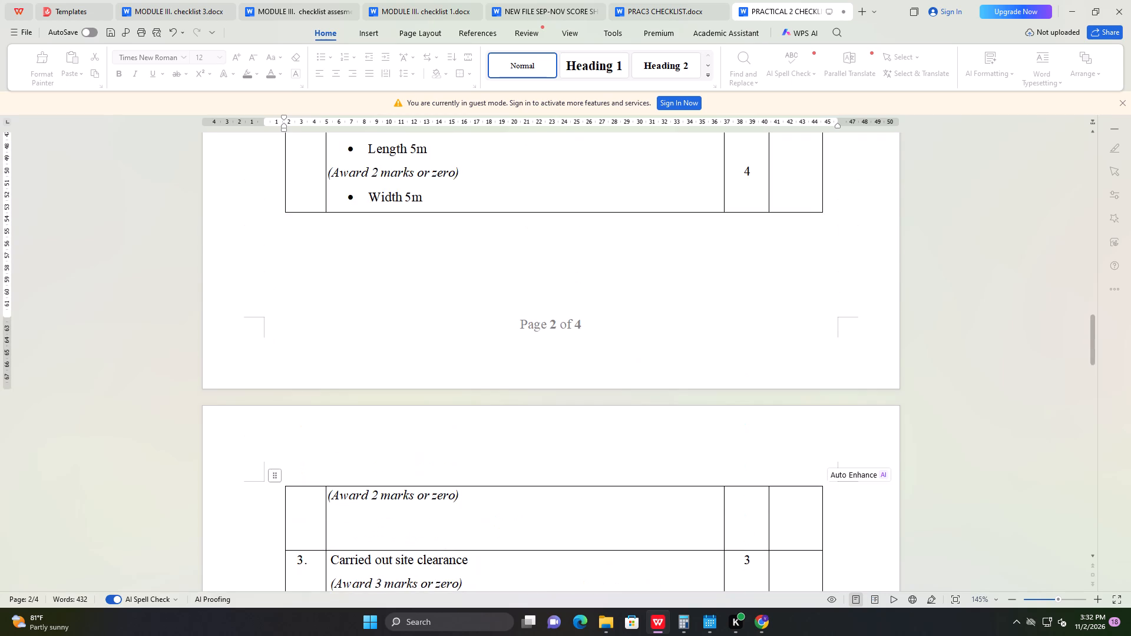
scroll(461, 381, up, 6)
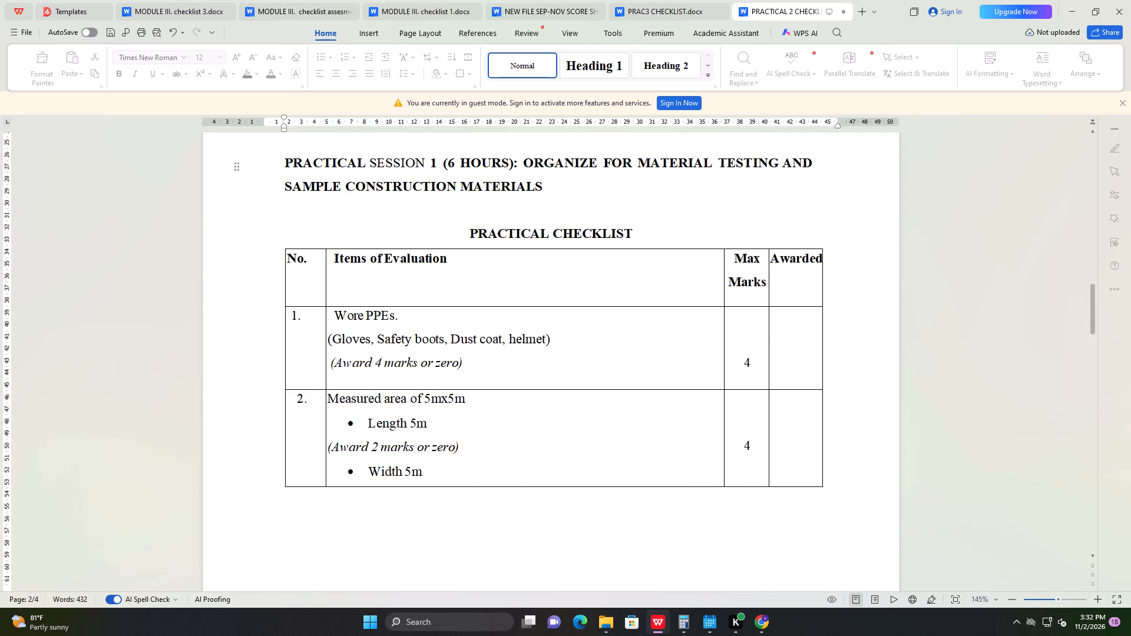
scroll(461, 380, up, 2)
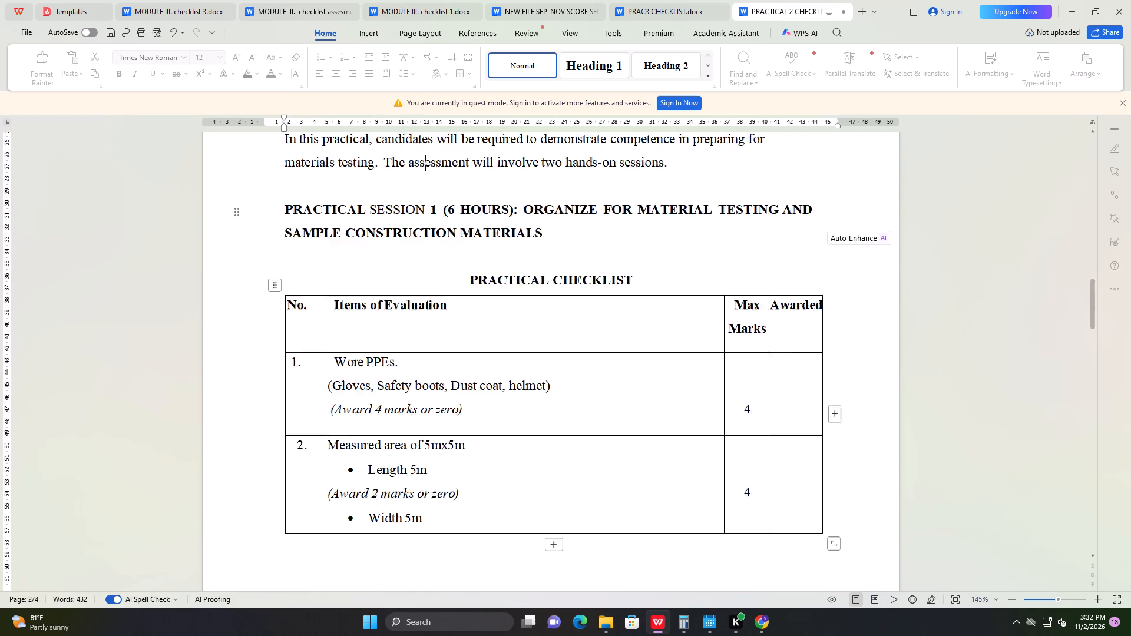
scroll(461, 379, up, 4)
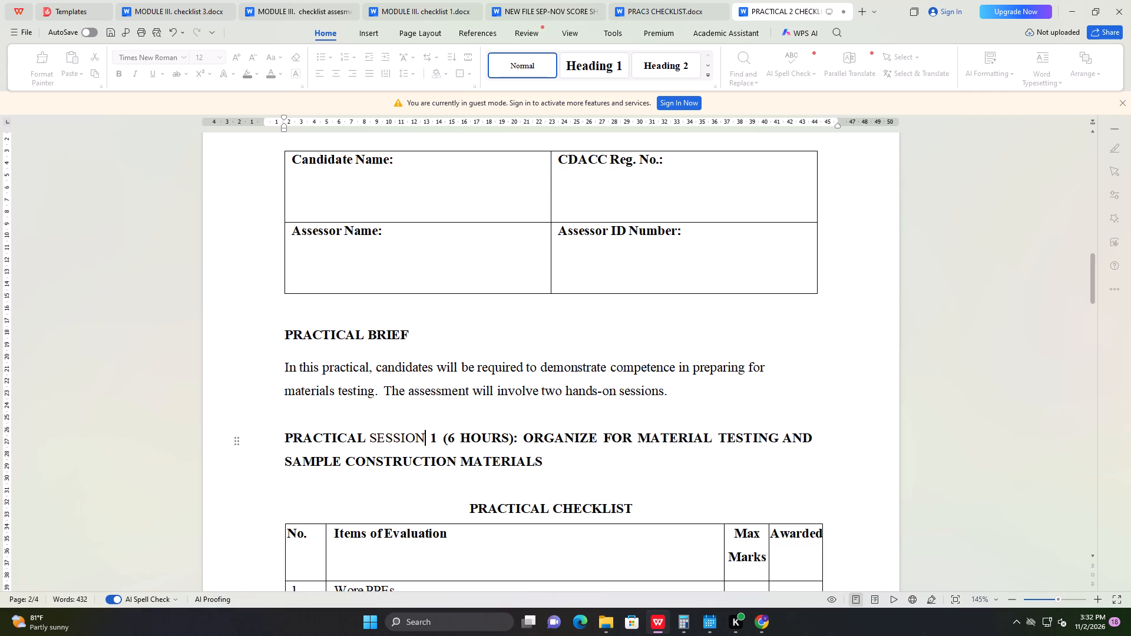
click(560, 393)
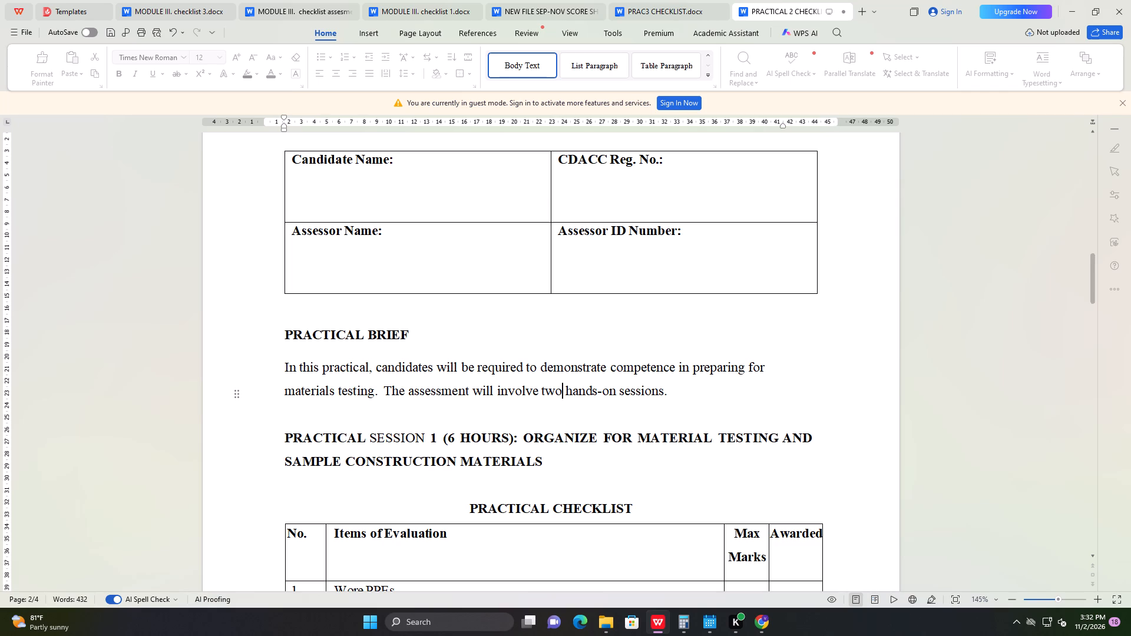
Replace "Assessment" with "SESSION" in the "Assessment 1" row of the Summary of Assessment table.
scroll(555, 393, down, 3)
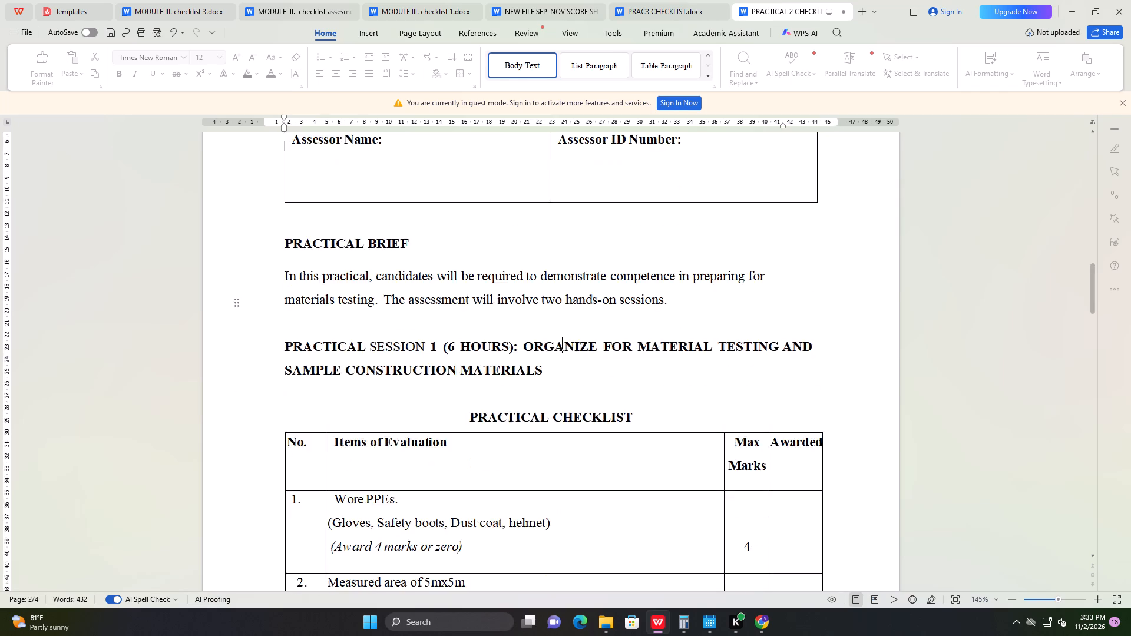
scroll(555, 393, down, 16)
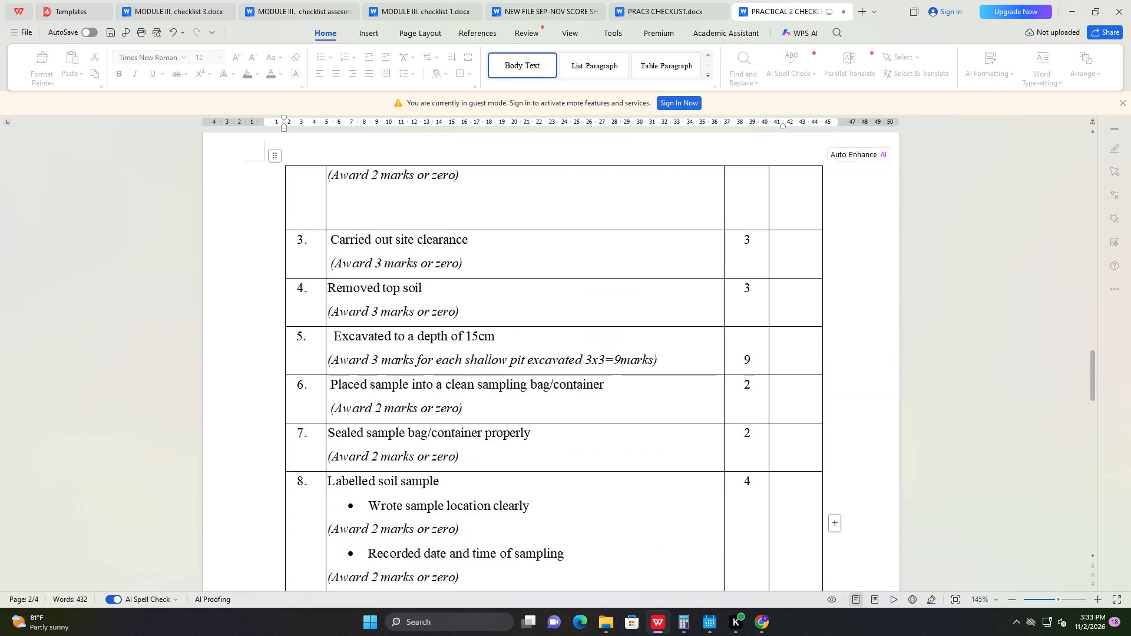
scroll(556, 400, down, 7)
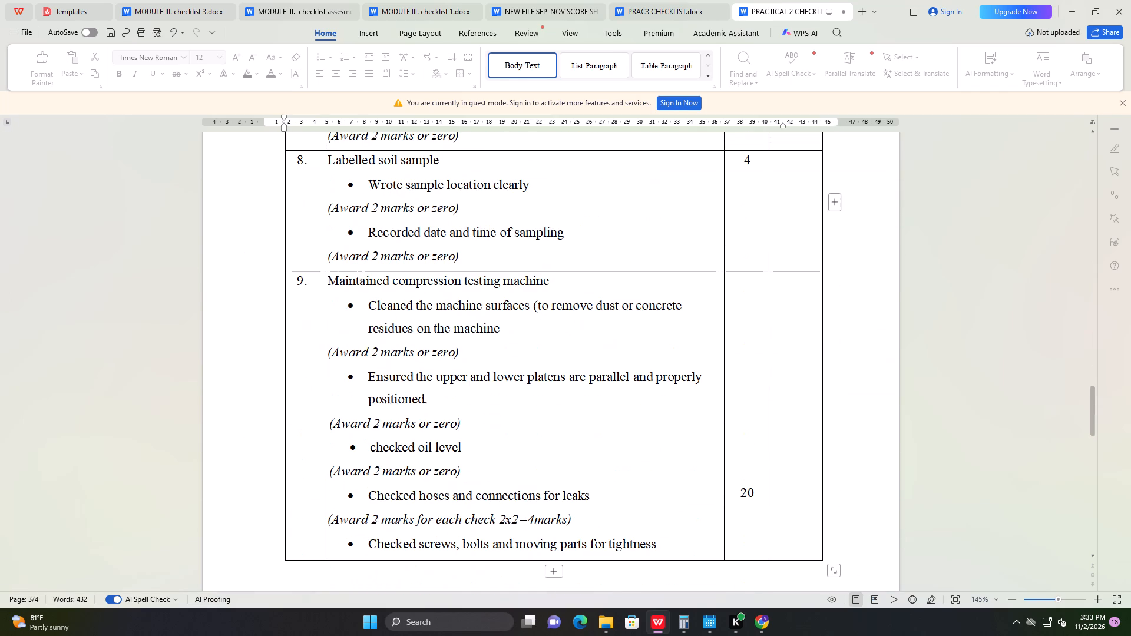
scroll(556, 400, down, 9)
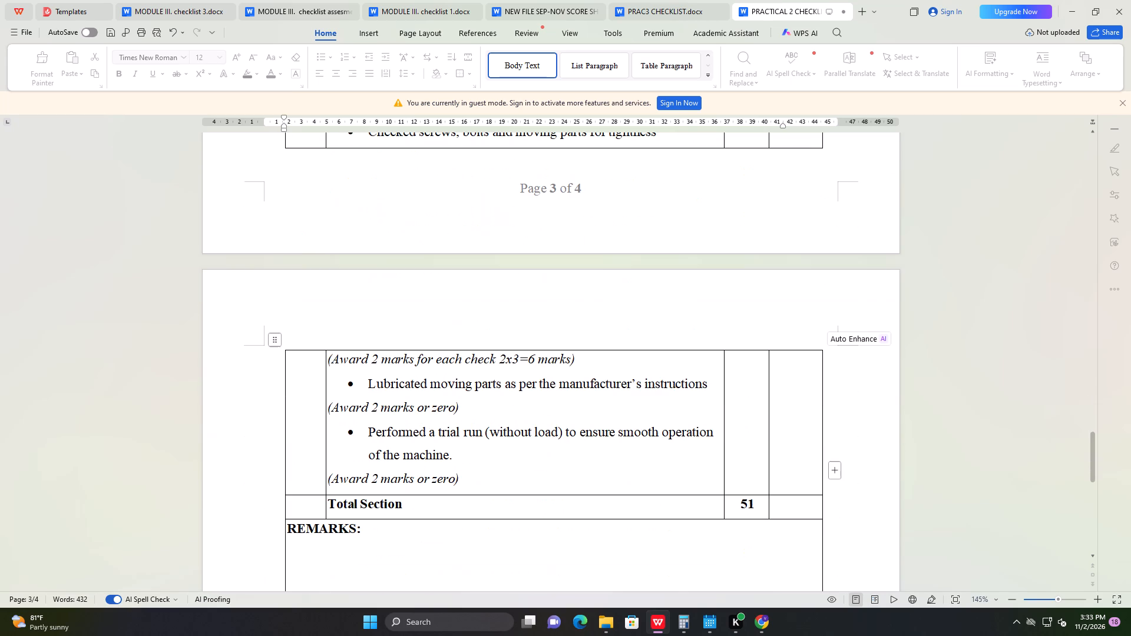
scroll(557, 406, down, 4)
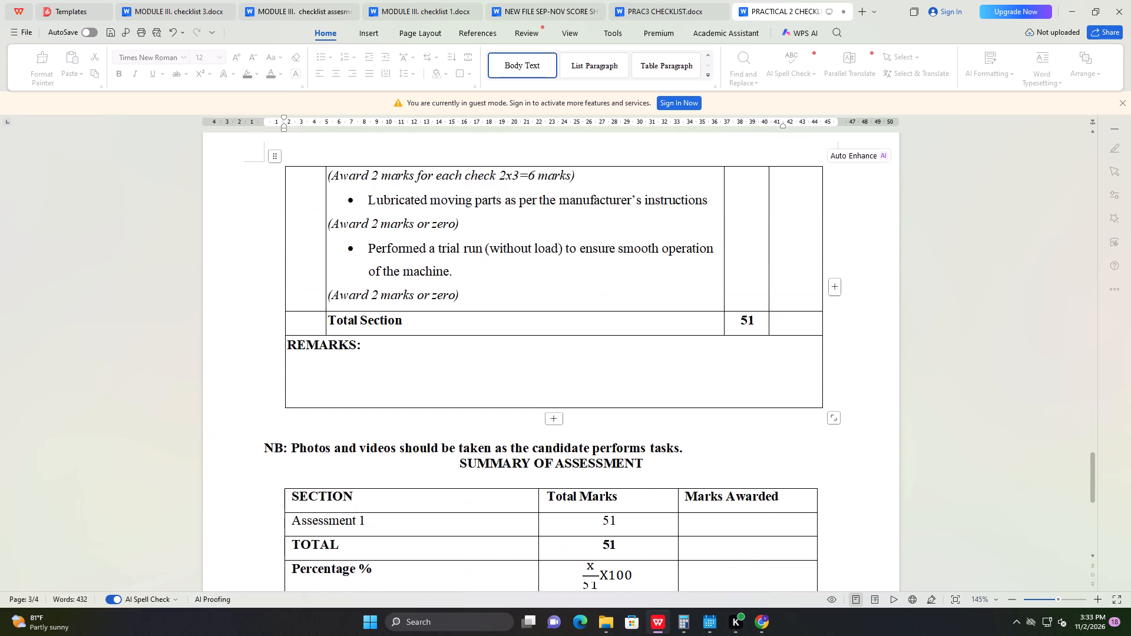
scroll(557, 406, down, 1)
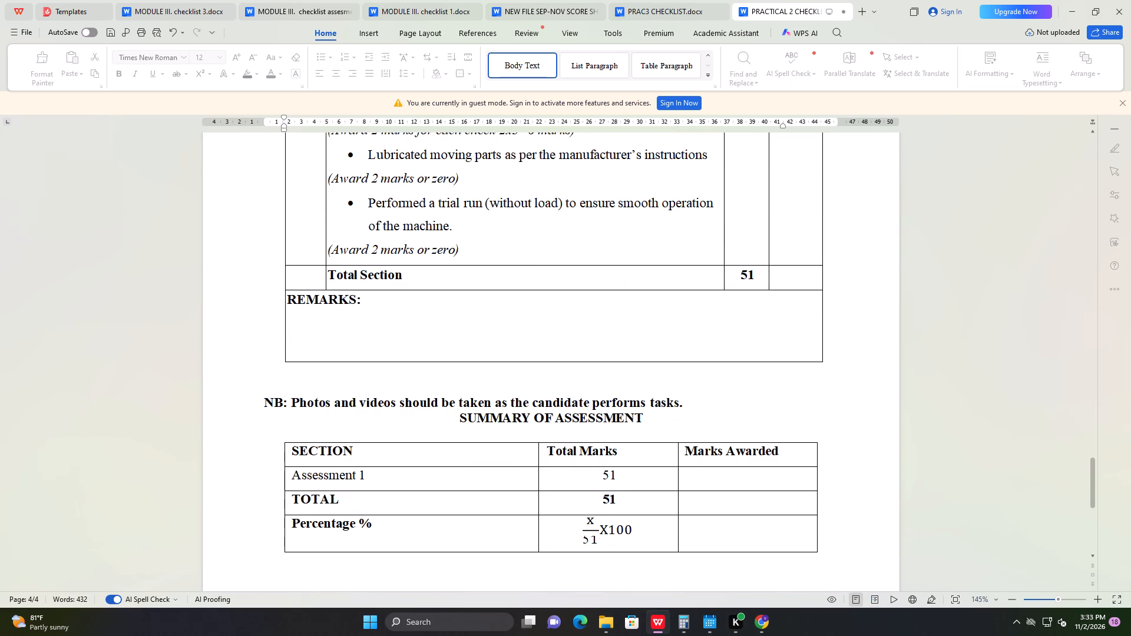
click(357, 478)
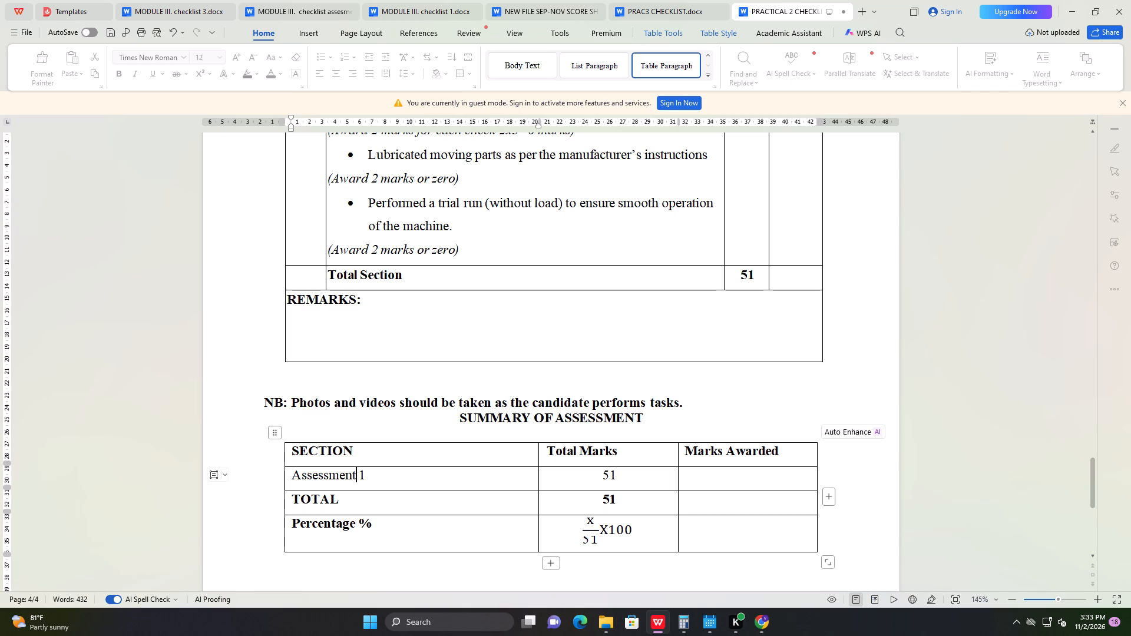
key(BackSpace)
key(BackSpace)
key(BackSpace)
key(BackSpace)
key(BackSpace)
key(BackSpace)
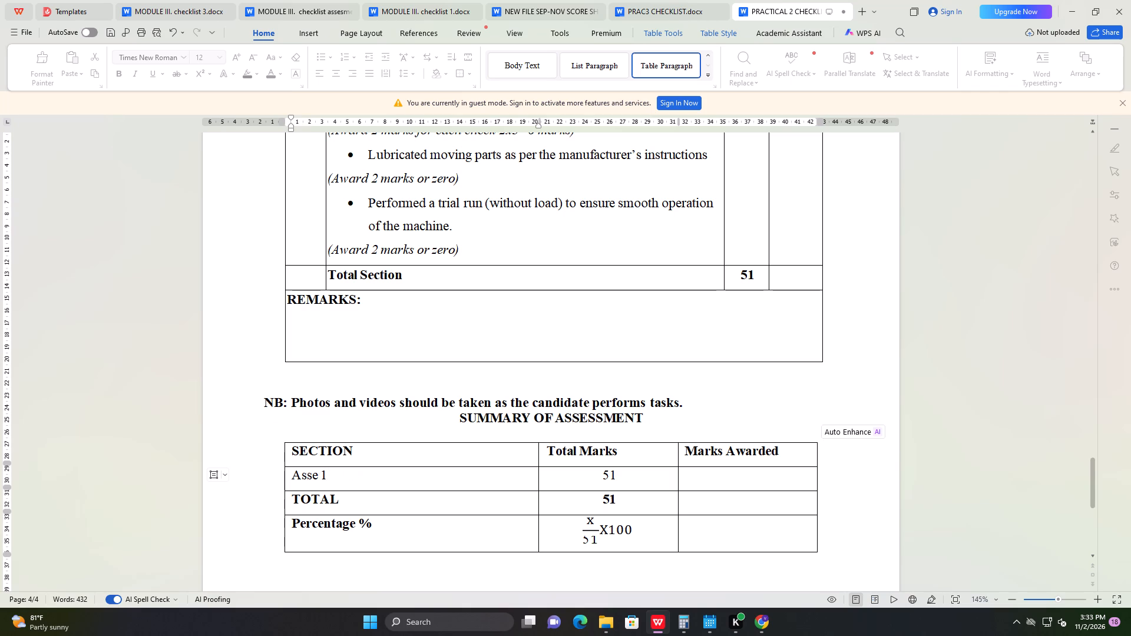
key(BackSpace)
key(BackSpace)
key(BackSpace)
key(BackSpace)
text(SESSIO)
key(n)
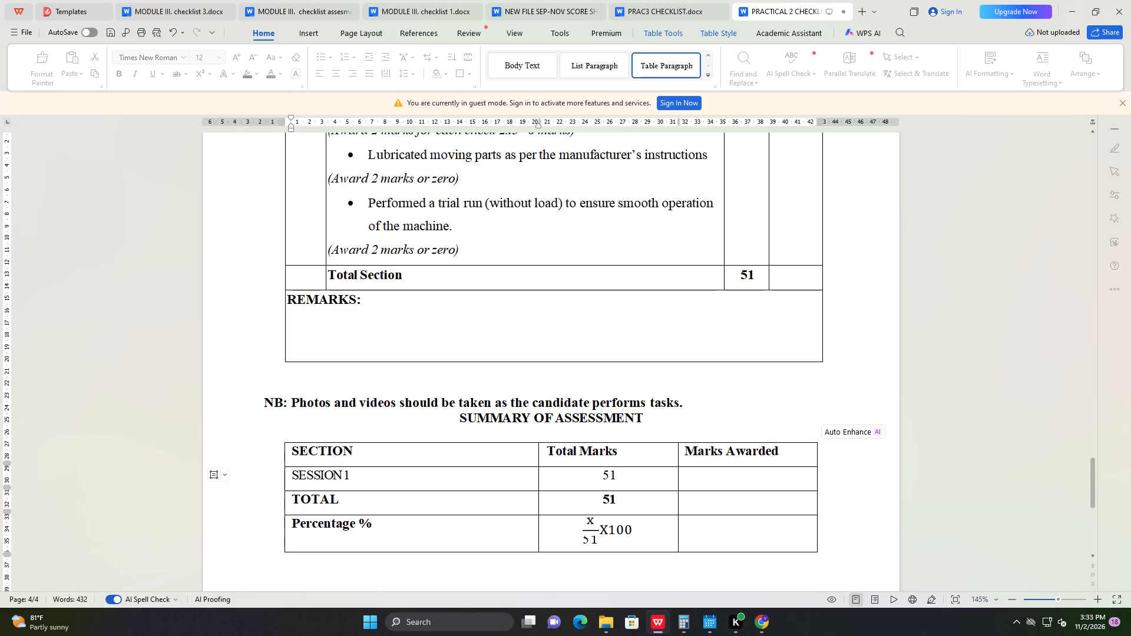
Extend the session label in the Summary of Assessment table to read "SESSION 1&2".
click(353, 475)
key(shift+ampersand)
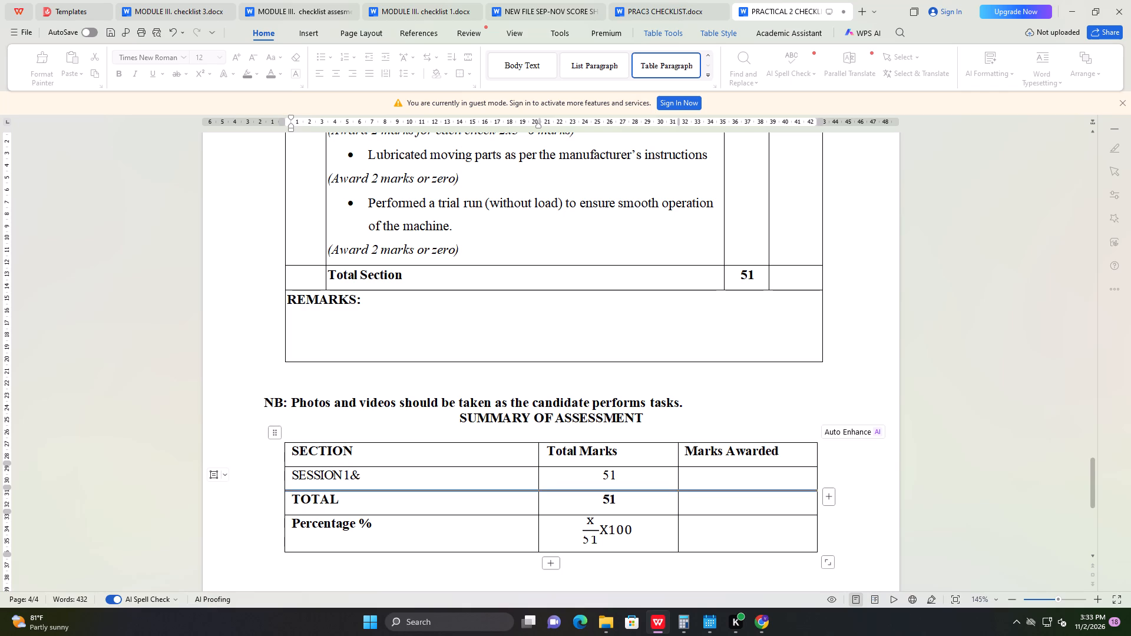
key(2)
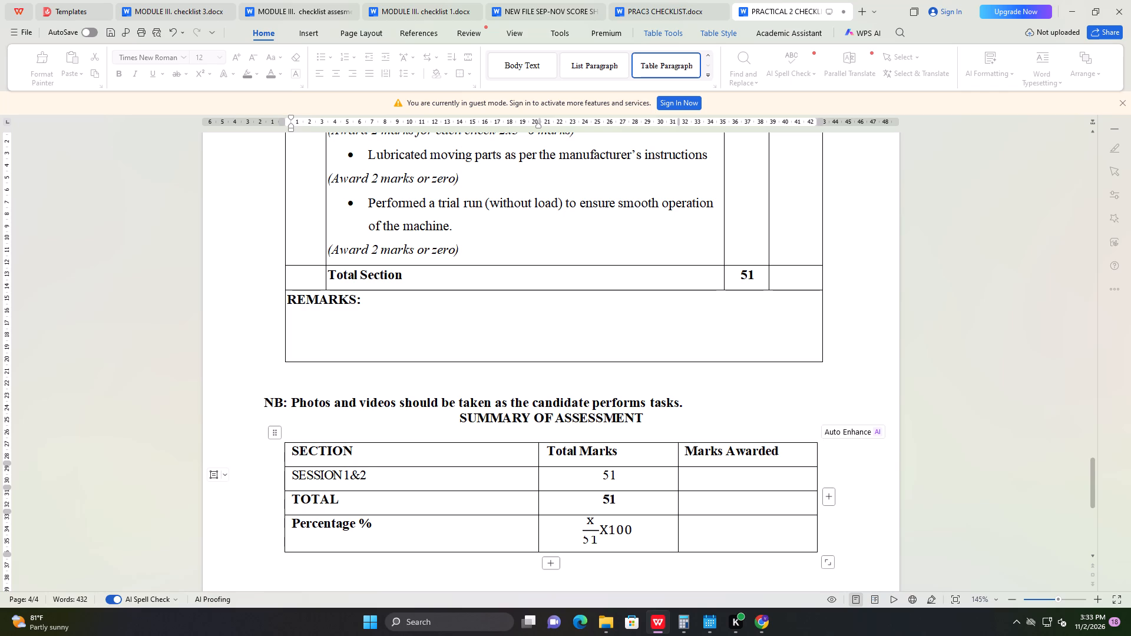
Save the edited PRACTICAL 2 CHECKLIST document.
scroll(538, 492, down, 3)
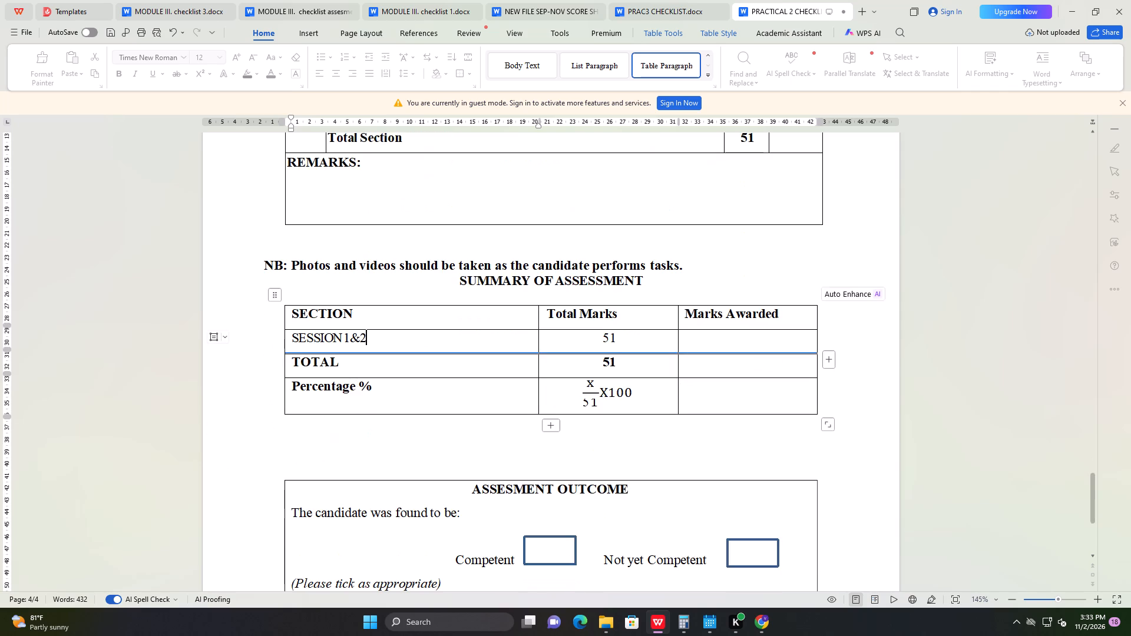
scroll(537, 491, down, 7)
scroll(535, 490, up, 4)
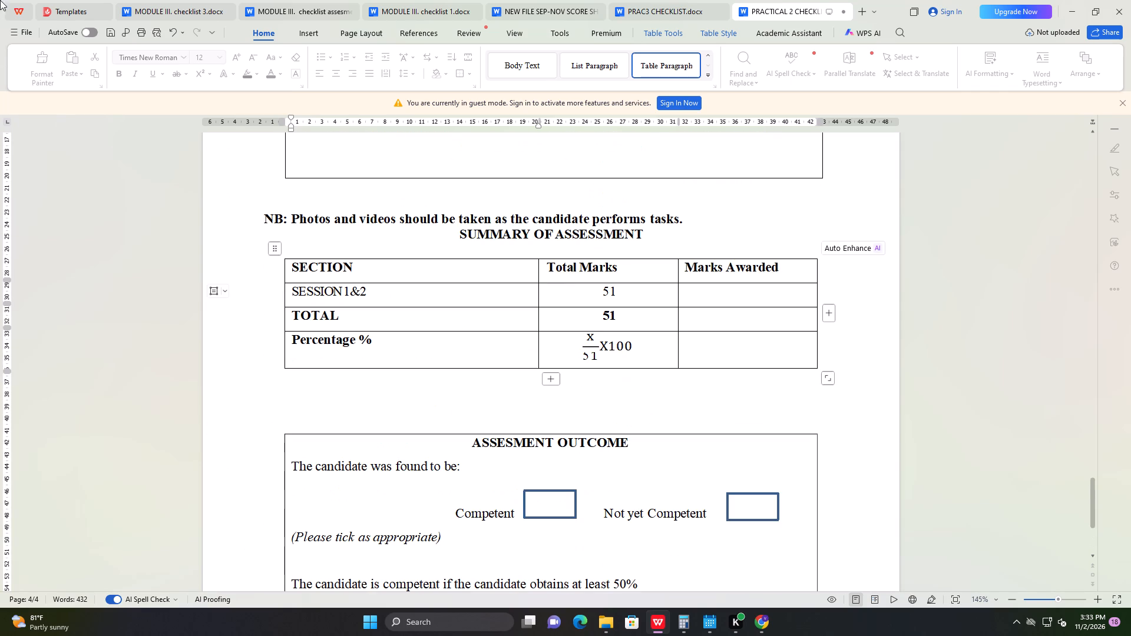
click(16, 28)
click(50, 112)
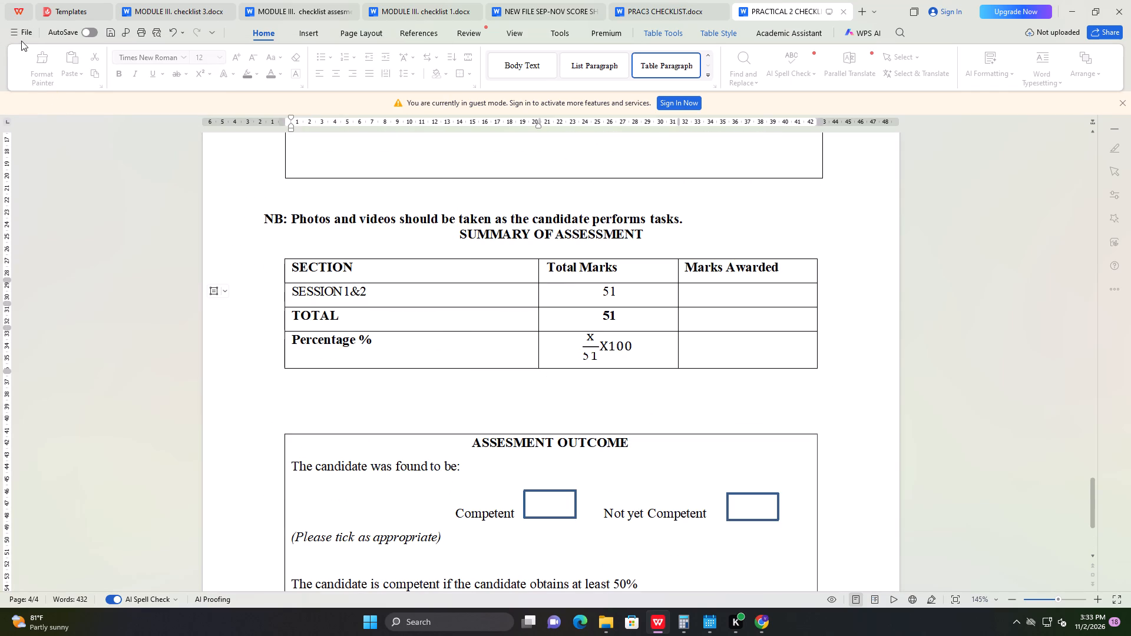
Print 2 copies of all pages of the Practical 2 checklist on the ECOSYS M4125idn printer.
click(15, 32)
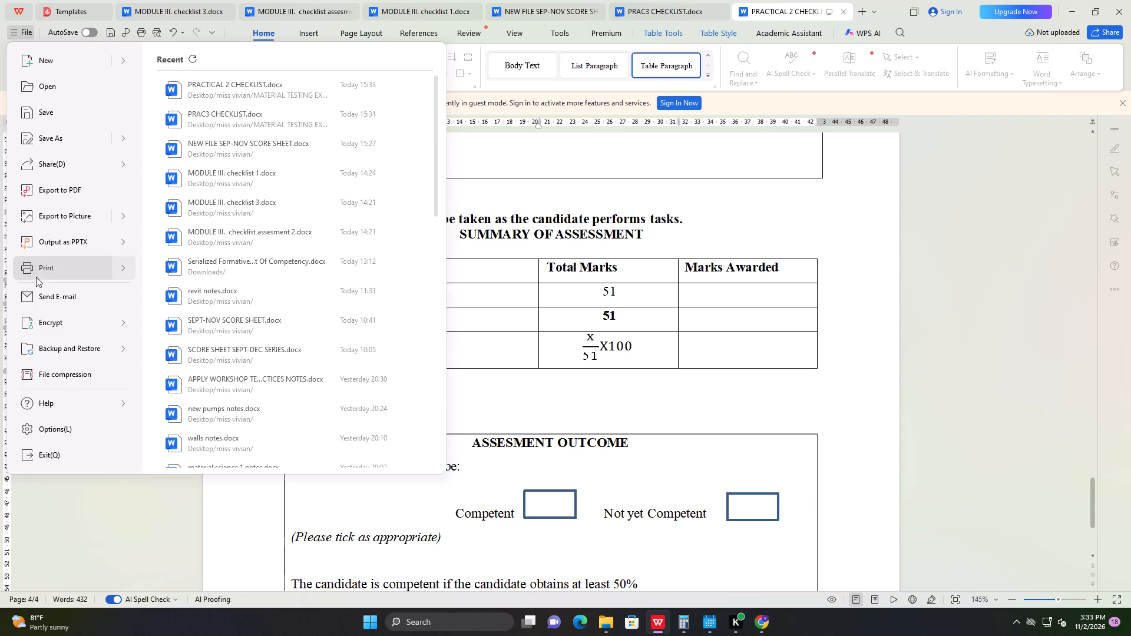
click(44, 270)
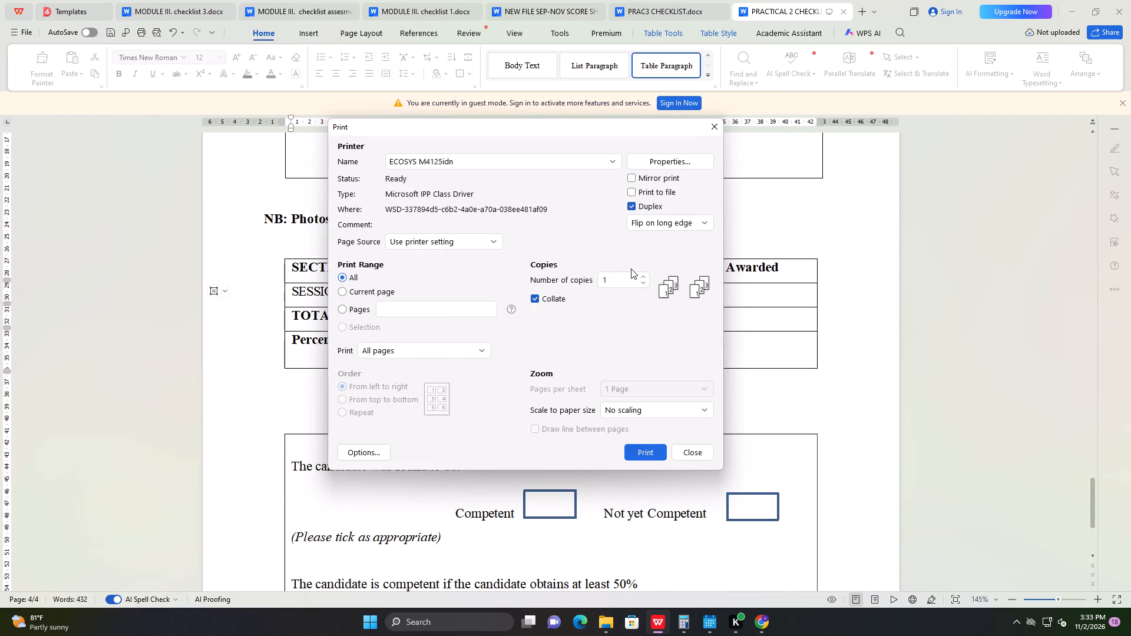
click(643, 276)
click(645, 449)
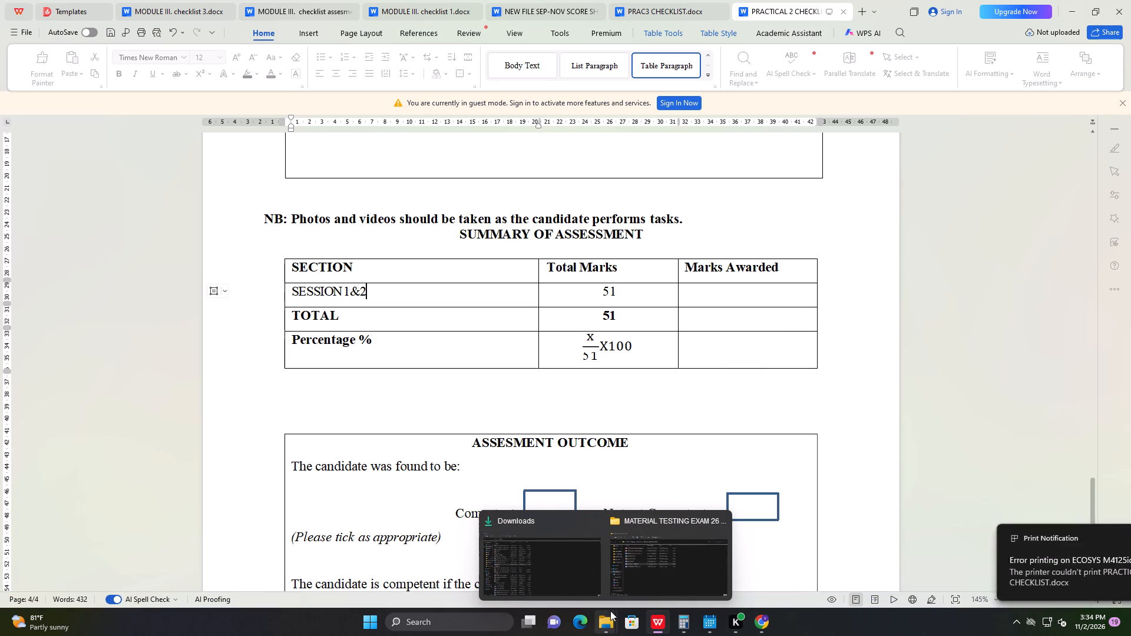
Open the MATERIAL TEST prac 1 checklist document from the MATERIAL TESTING EXAM 26 DEC folder in File Explorer.
click(650, 581)
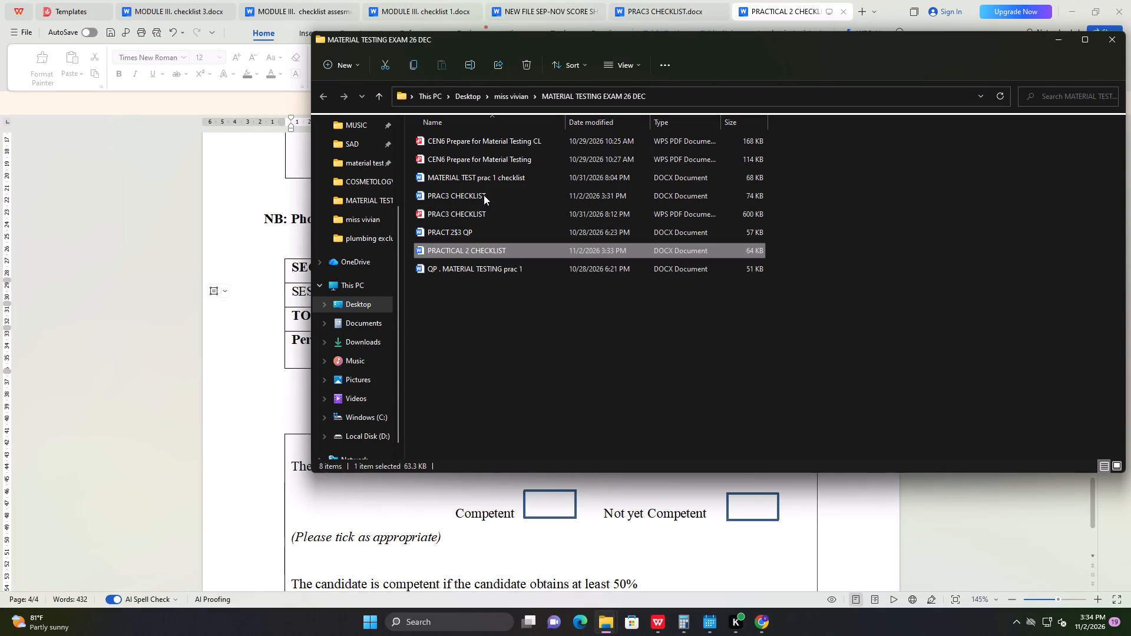
click(482, 170)
double_click(478, 175)
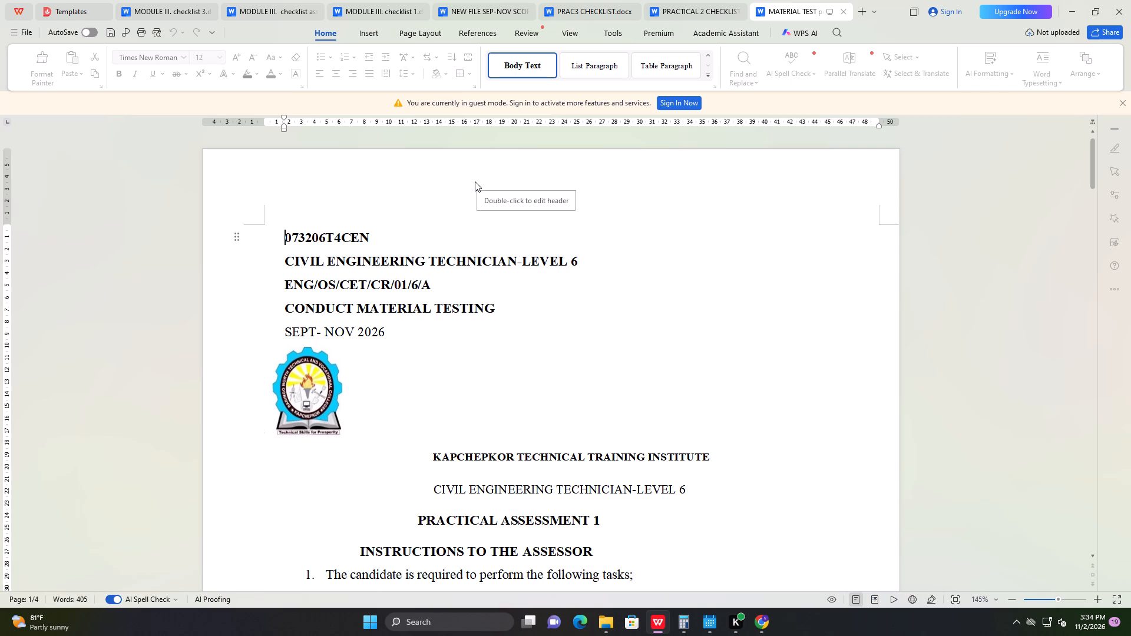
Review the cover details and assessor instructions on the first page of the Practical Assessment 1 checklist.
scroll(502, 291, down, 4)
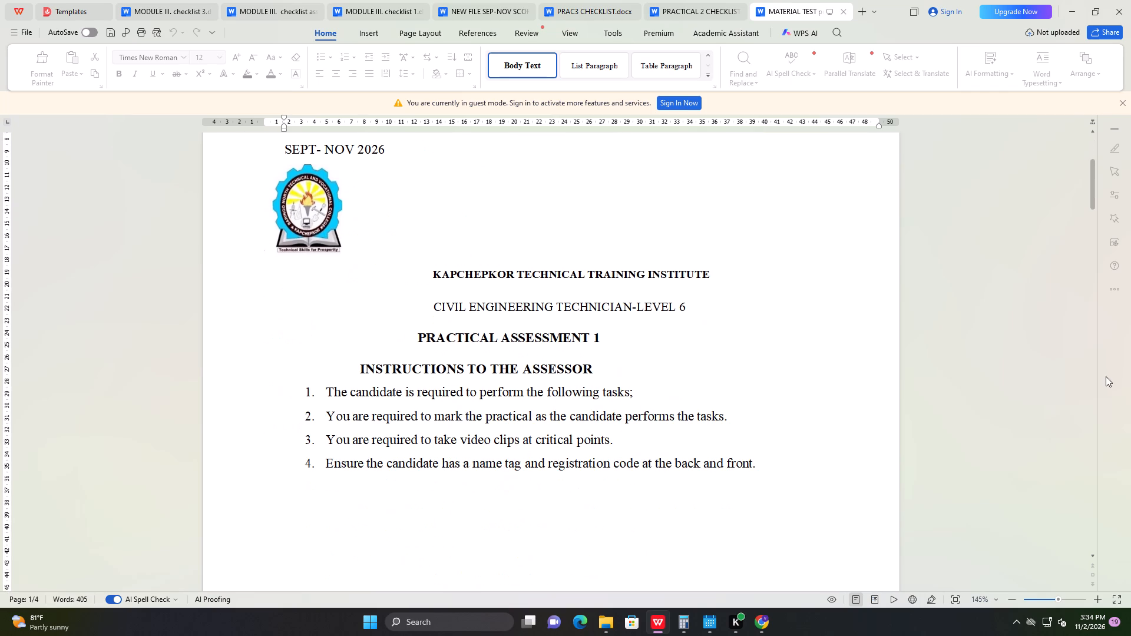
click(1129, 381)
scroll(599, 332, down, 2)
scroll(596, 333, up, 5)
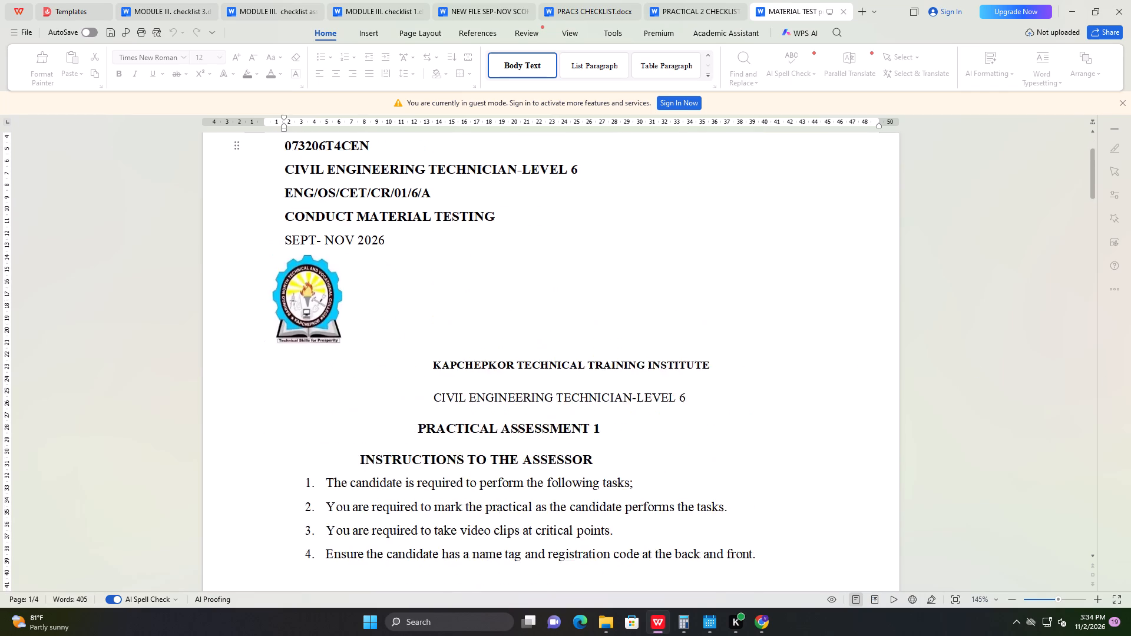
scroll(596, 333, up, 1)
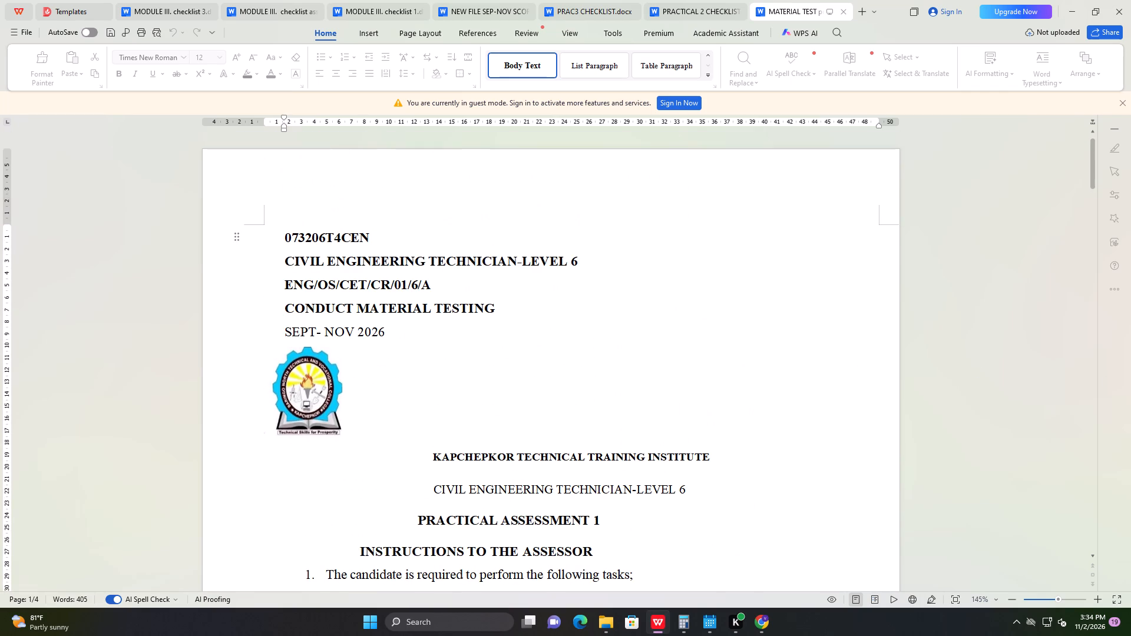
scroll(414, 326, down, 3)
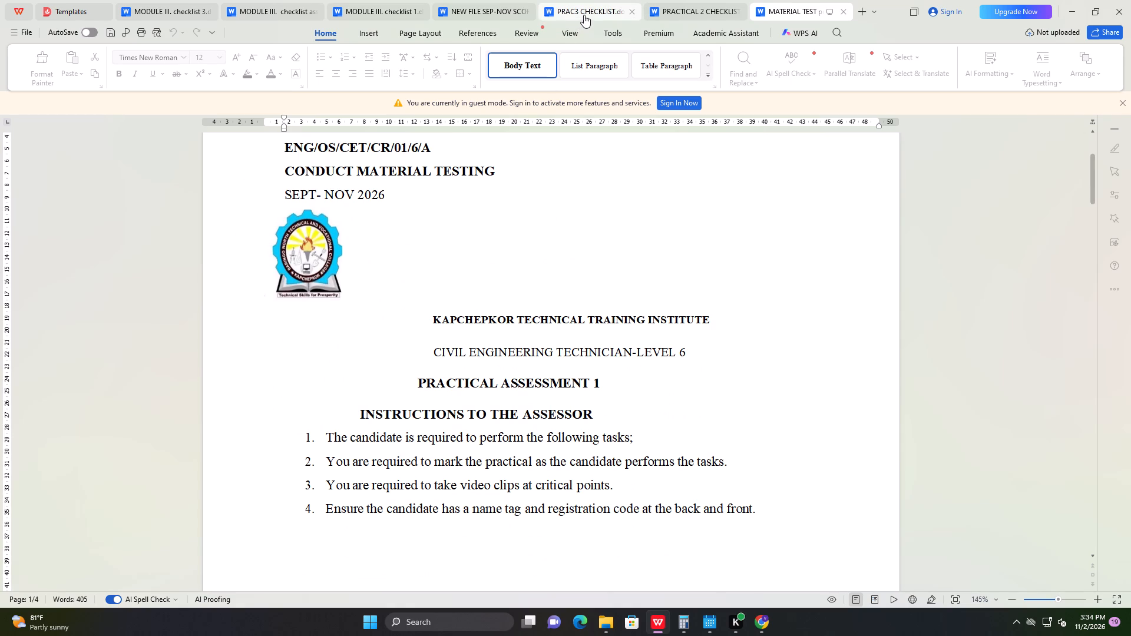
Check the cover pages and assessor instructions of the PRACTICAL 2 CHECKLIST and PRAC3 CHECKLIST documents for reference.
click(679, 11)
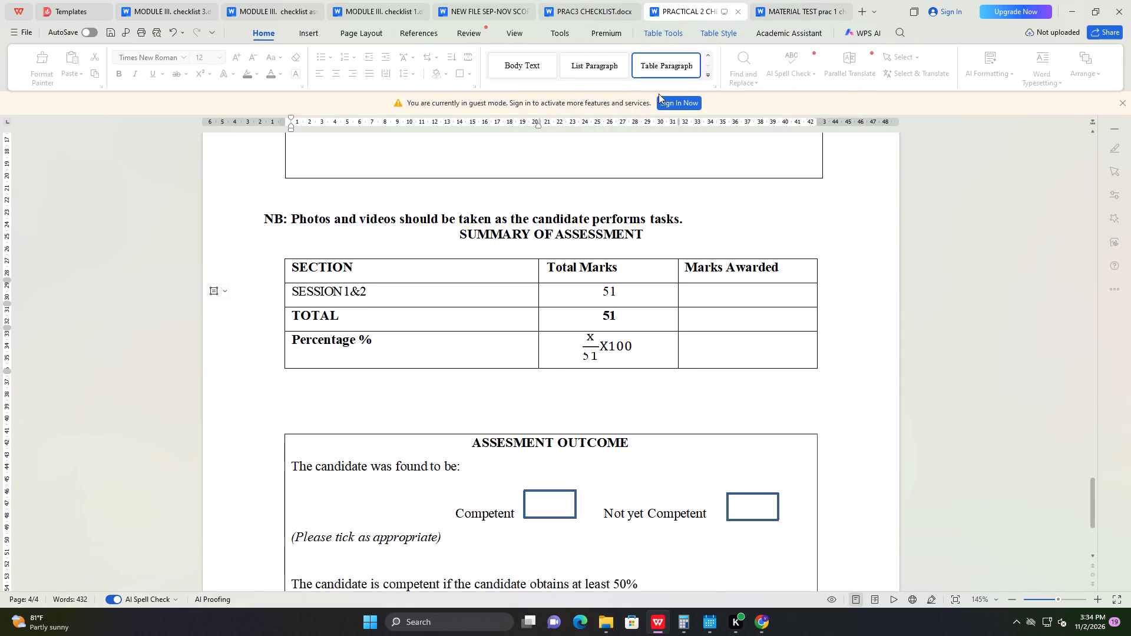
scroll(617, 278, up, 17)
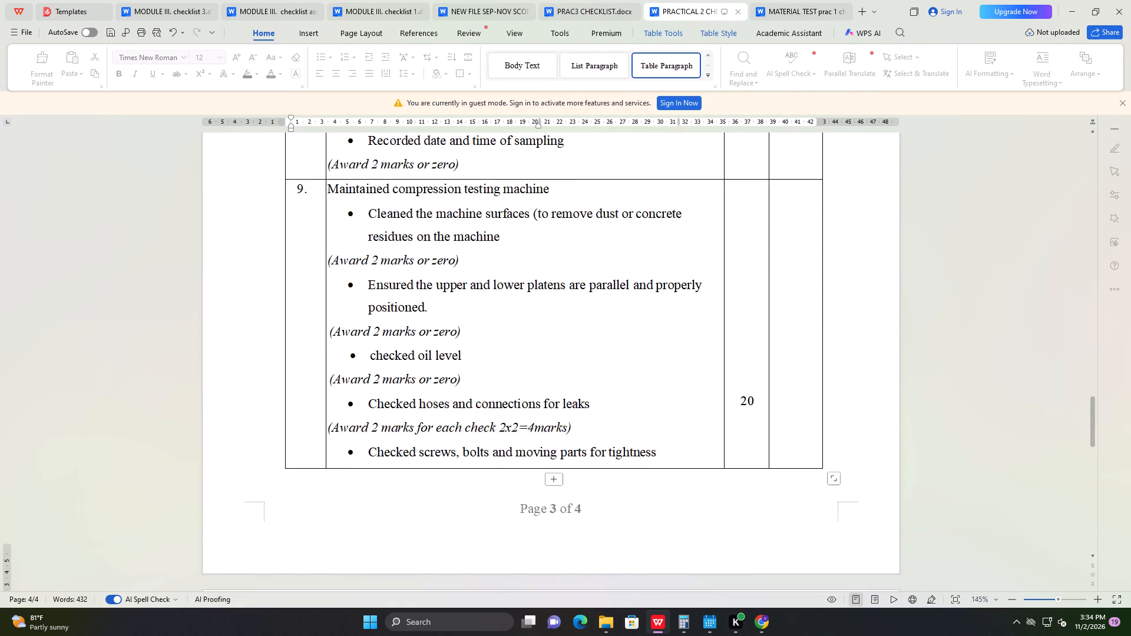
scroll(619, 238, up, 19)
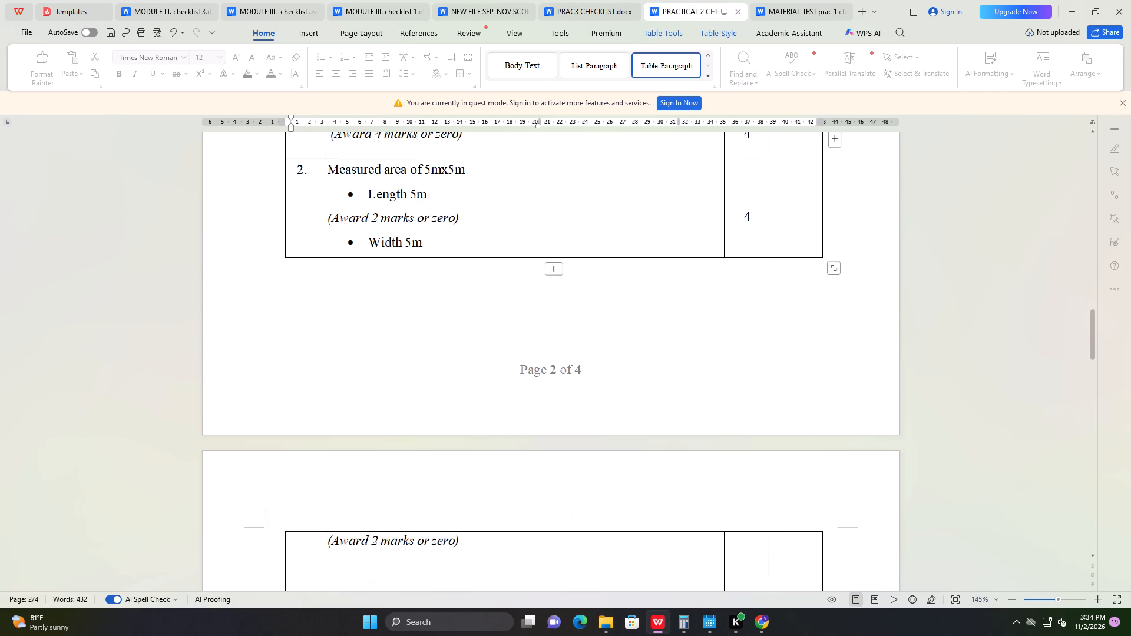
scroll(599, 212, up, 15)
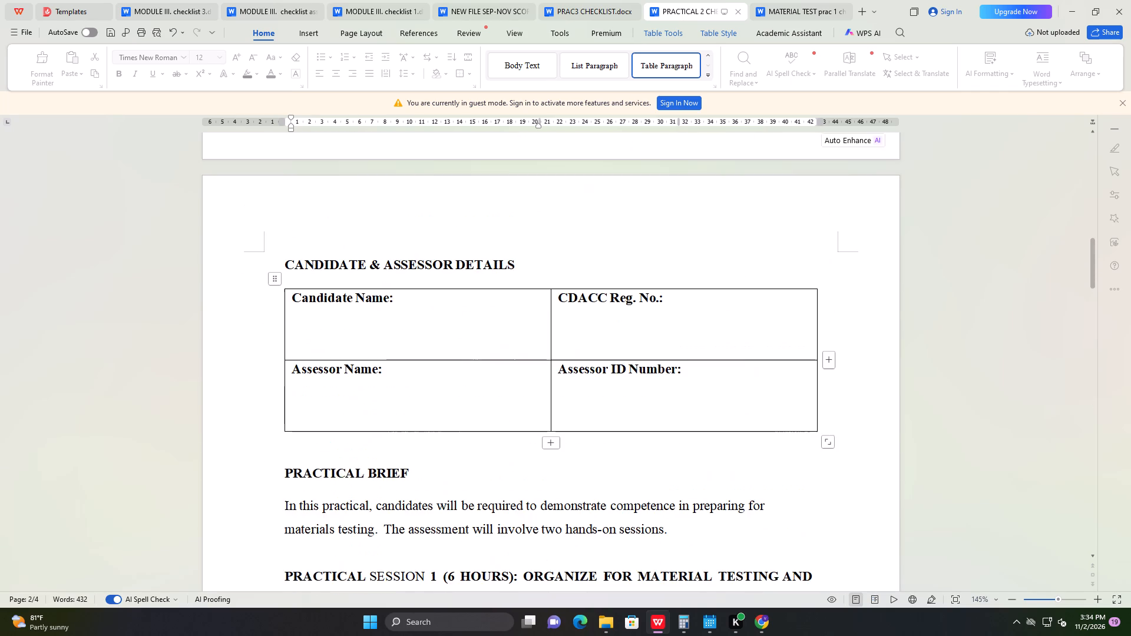
scroll(591, 218, up, 9)
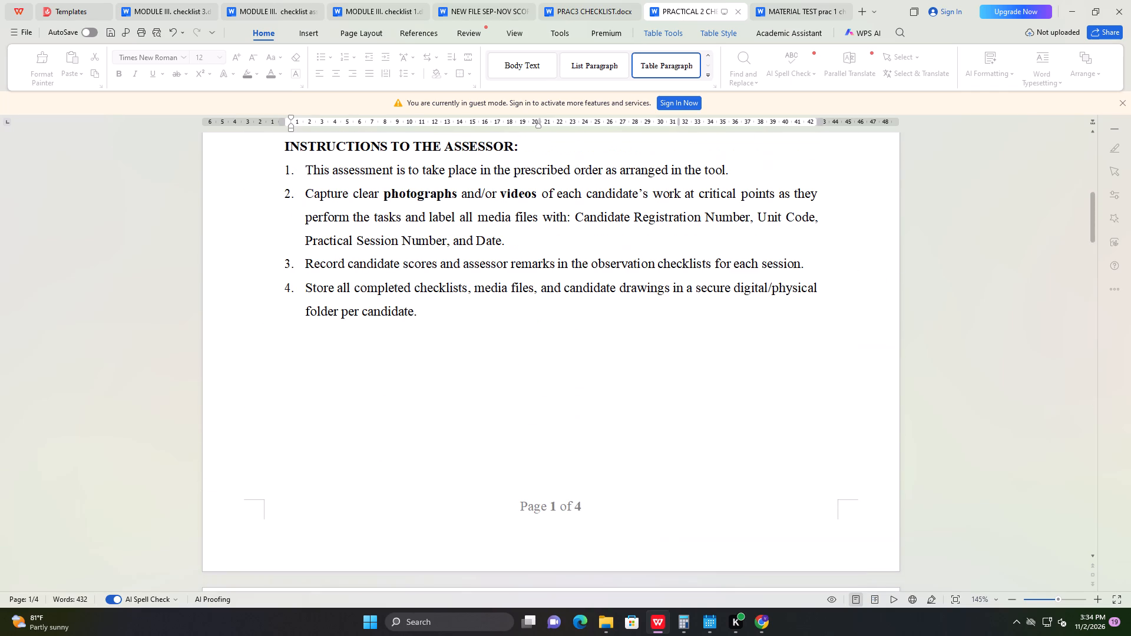
scroll(614, 208, up, 4)
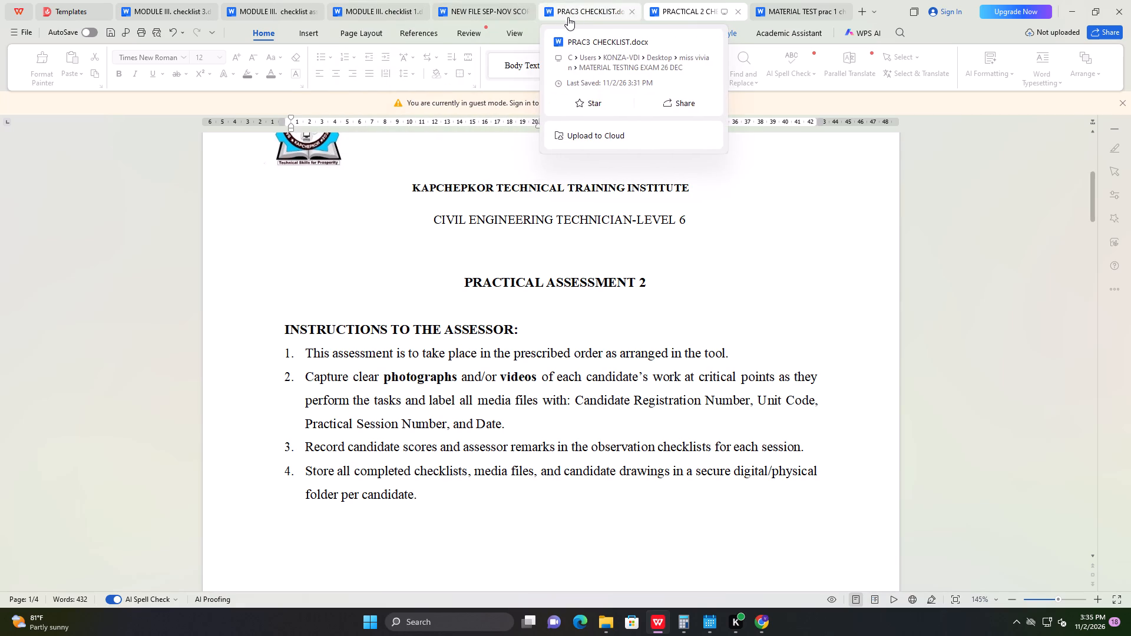
click(568, 16)
scroll(513, 293, down, 4)
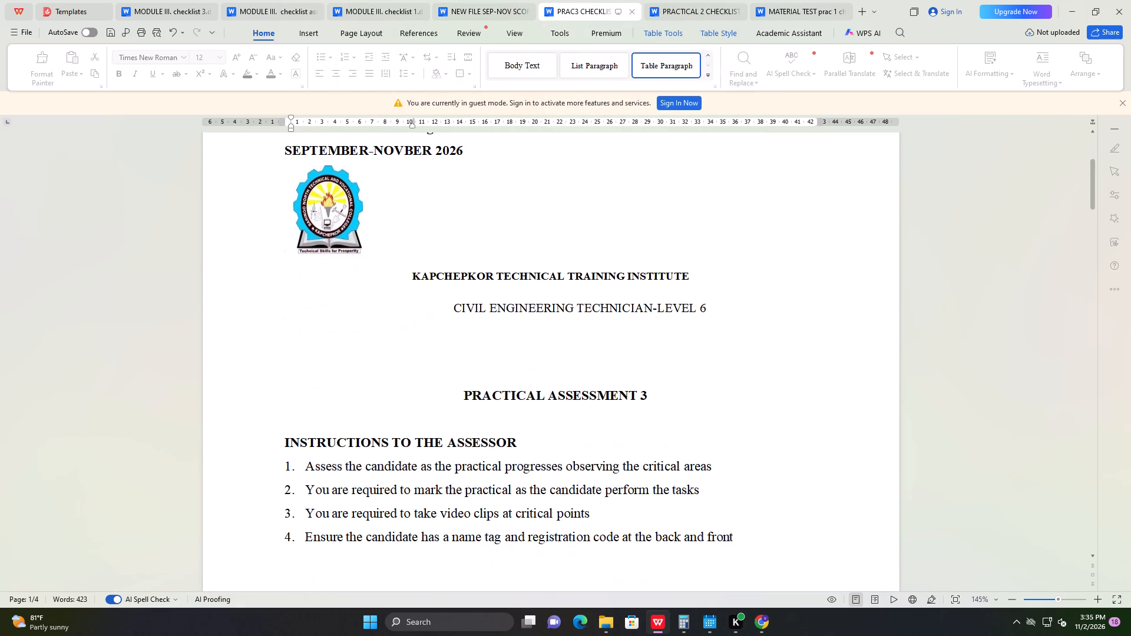
scroll(512, 297, up, 3)
Return to the MATERIAL TEST prac 1 checklist and review the candidate fields and items 1 and 2 of the observation checklist.
click(811, 5)
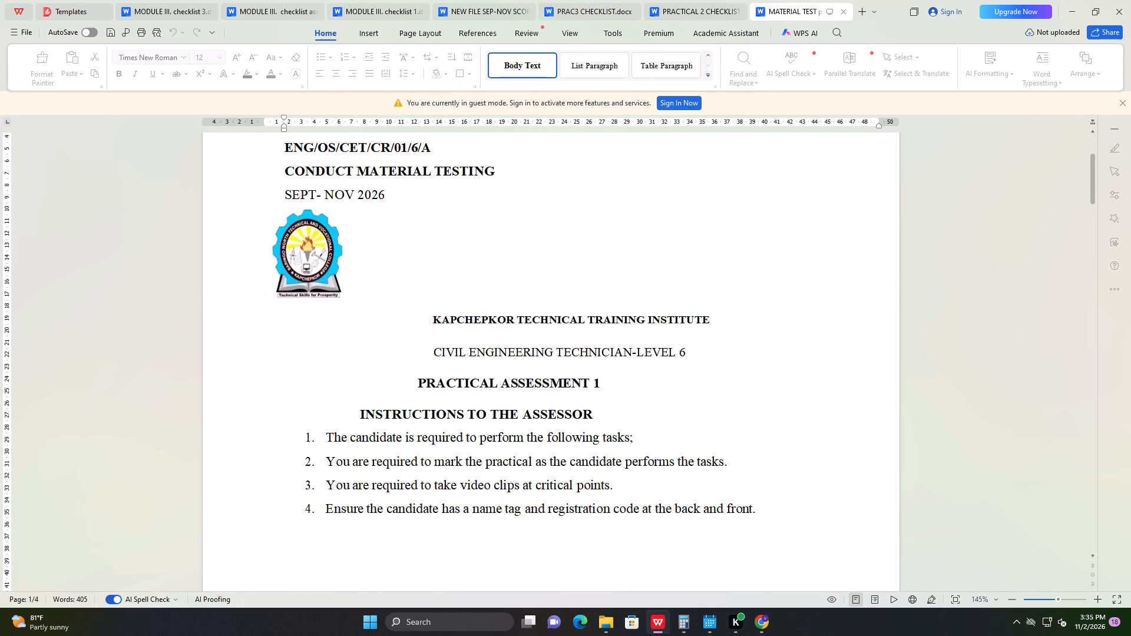
scroll(596, 336, down, 13)
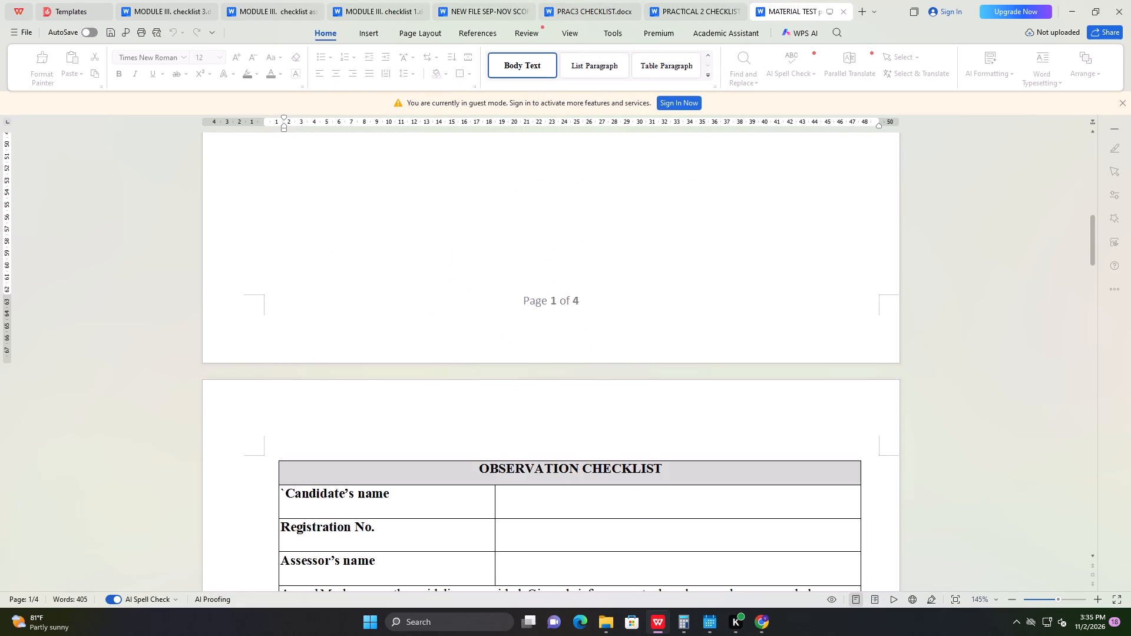
scroll(596, 331, down, 5)
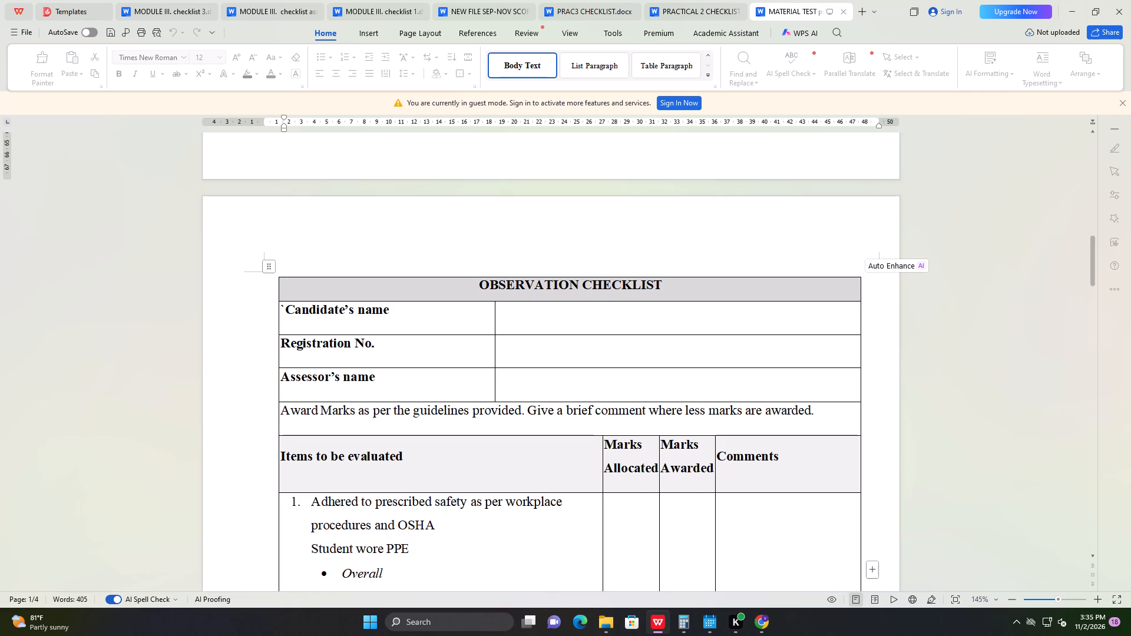
scroll(441, 393, down, 1)
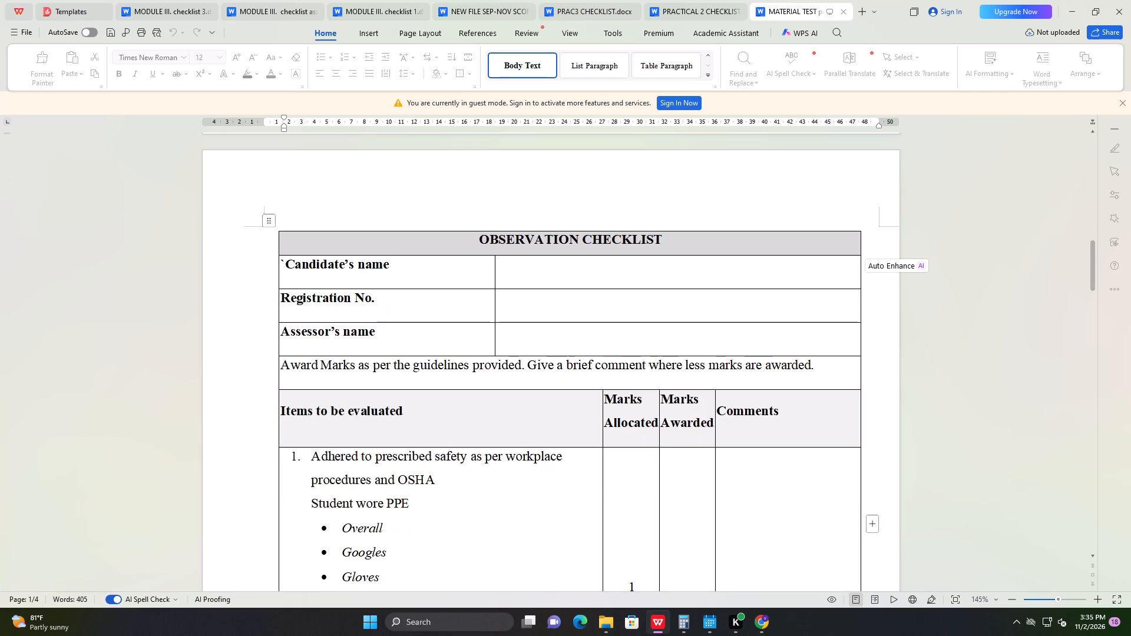
scroll(441, 393, down, 1)
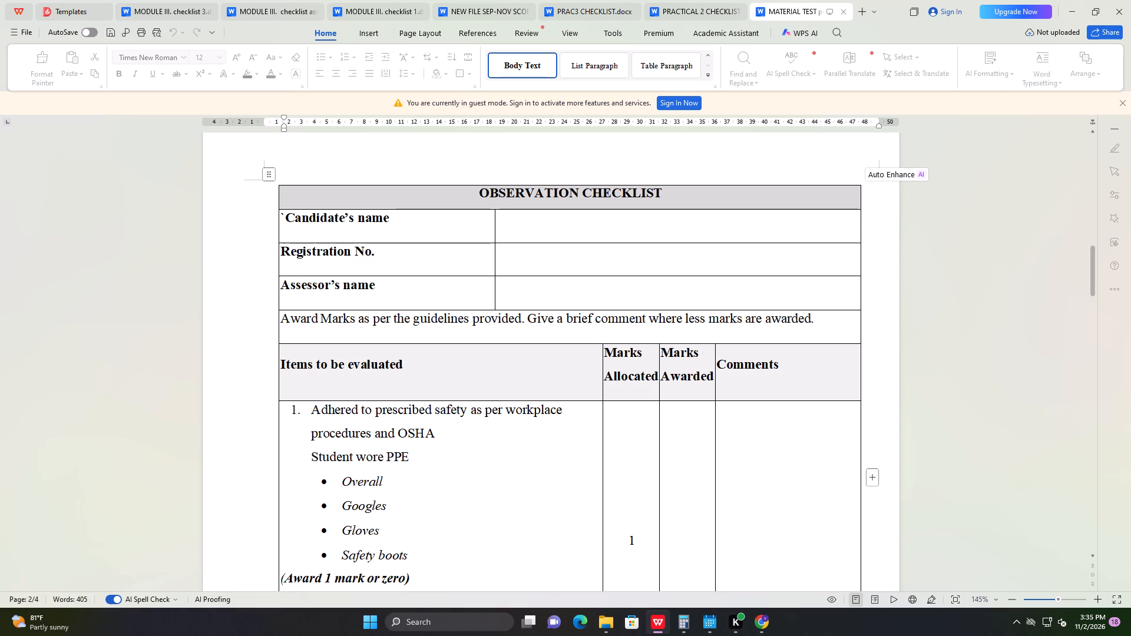
scroll(603, 331, down, 3)
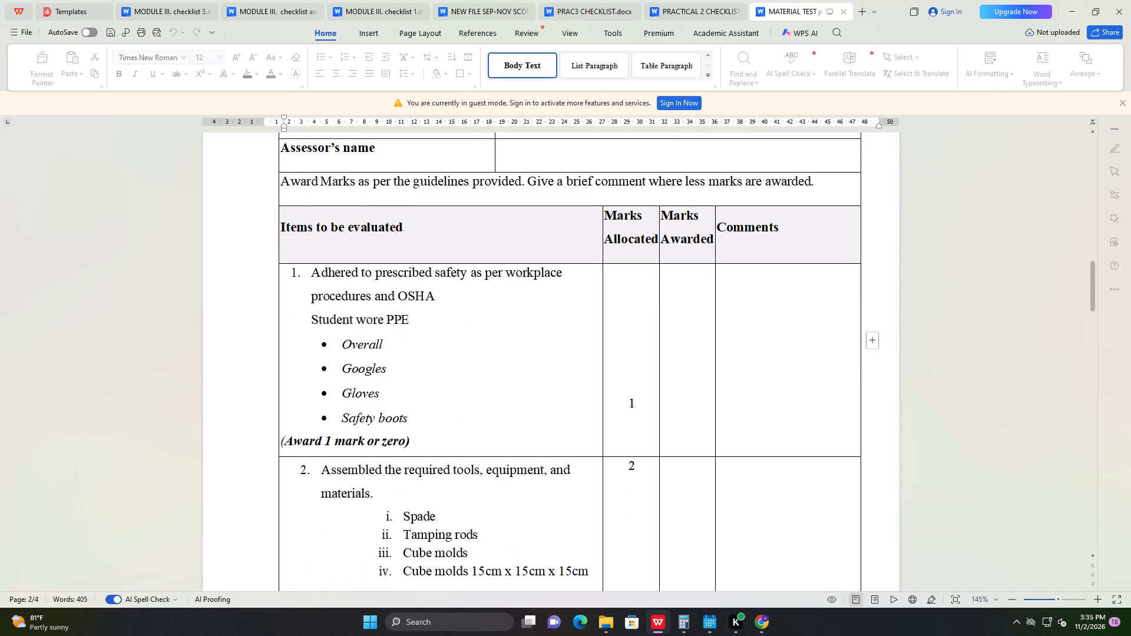
scroll(603, 331, down, 5)
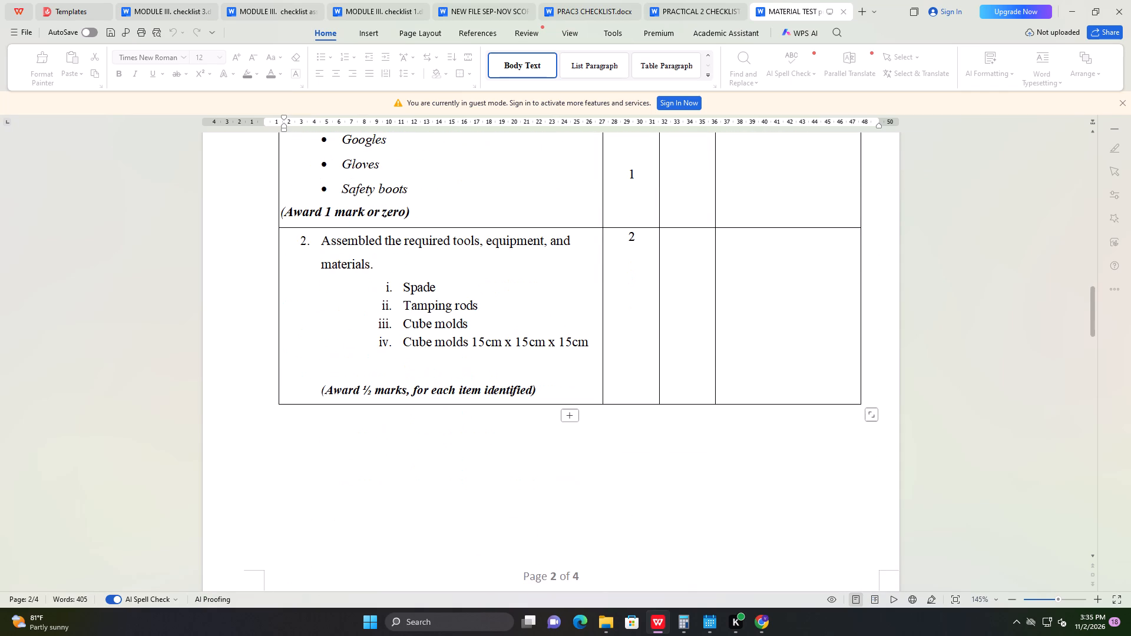
Review observation checklist items 3 to 9 and their allocated marks on page 3 of the Practical 1 checklist.
scroll(603, 331, down, 9)
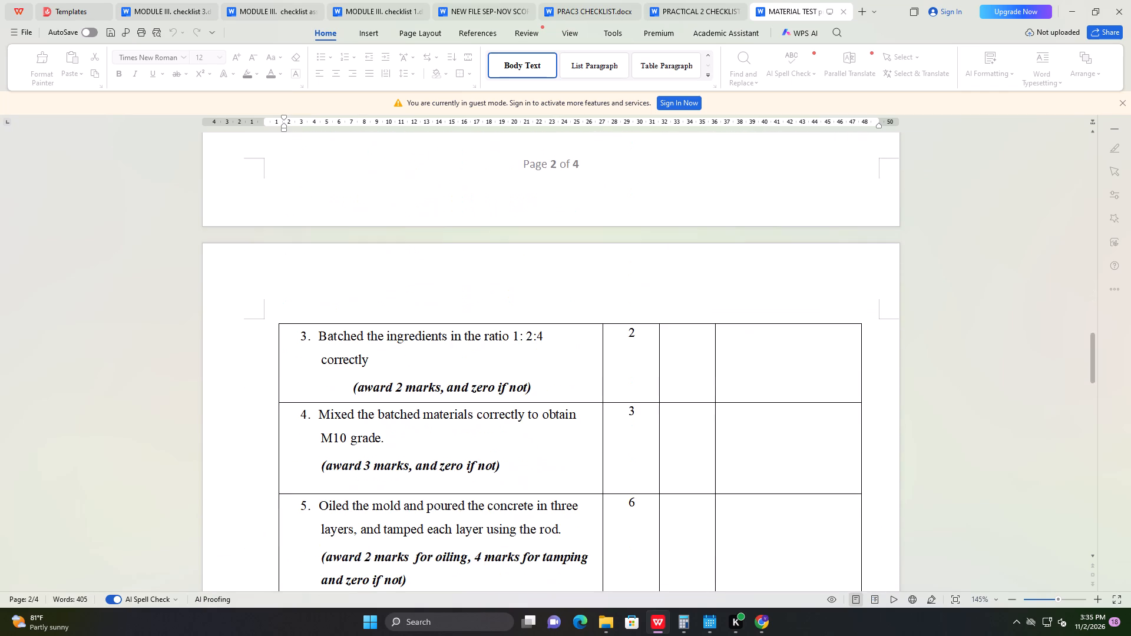
scroll(603, 332, down, 3)
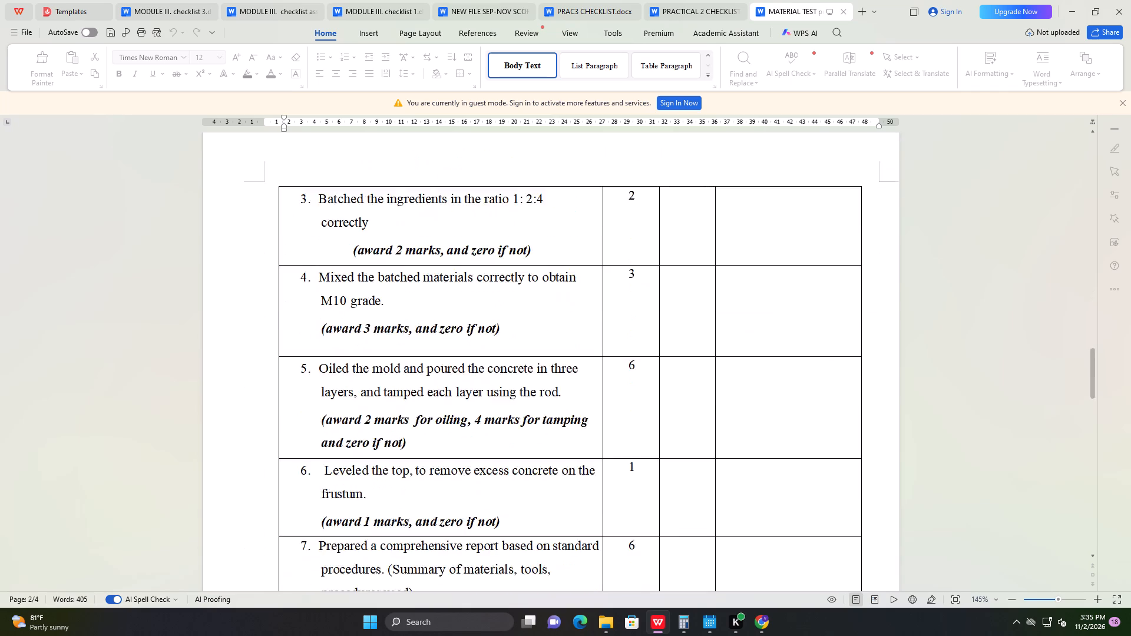
scroll(603, 332, down, 5)
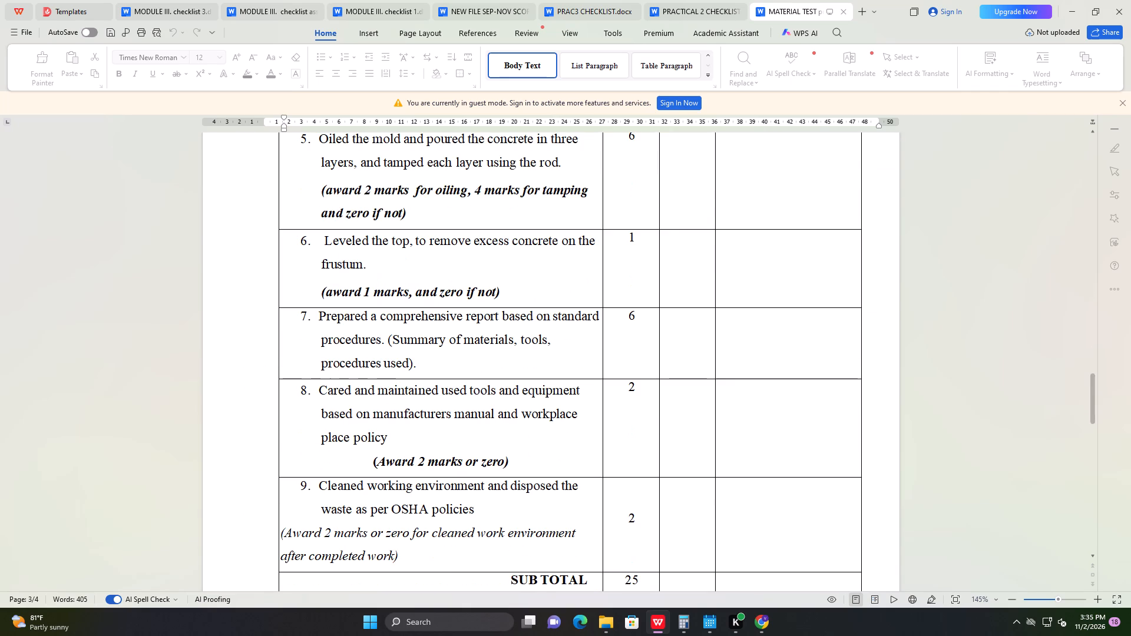
scroll(603, 332, down, 1)
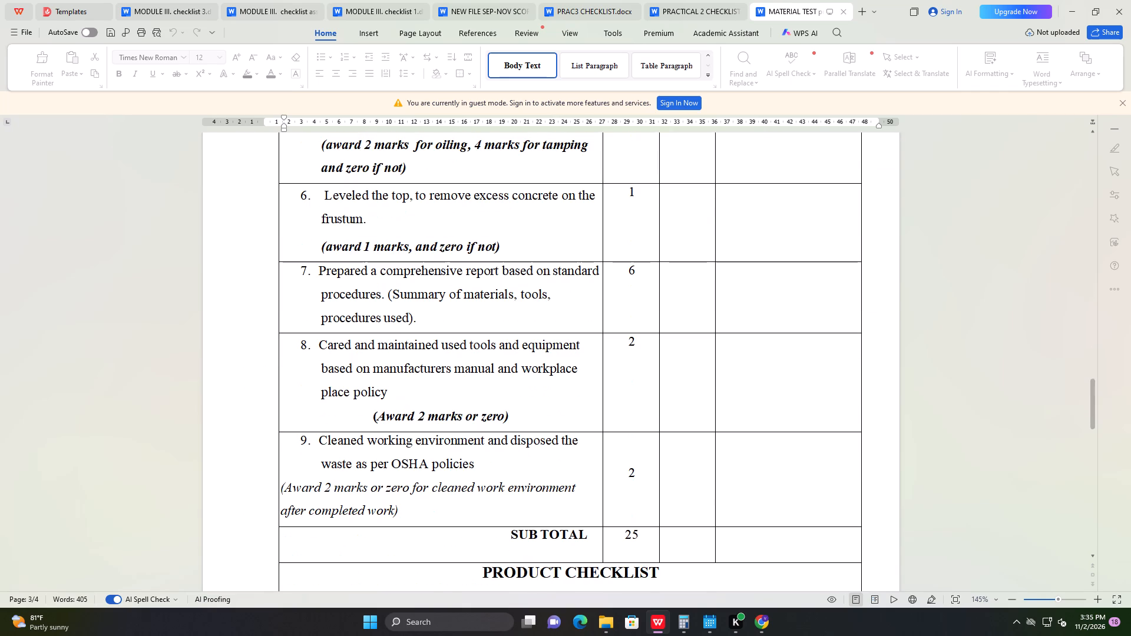
scroll(603, 332, down, 1)
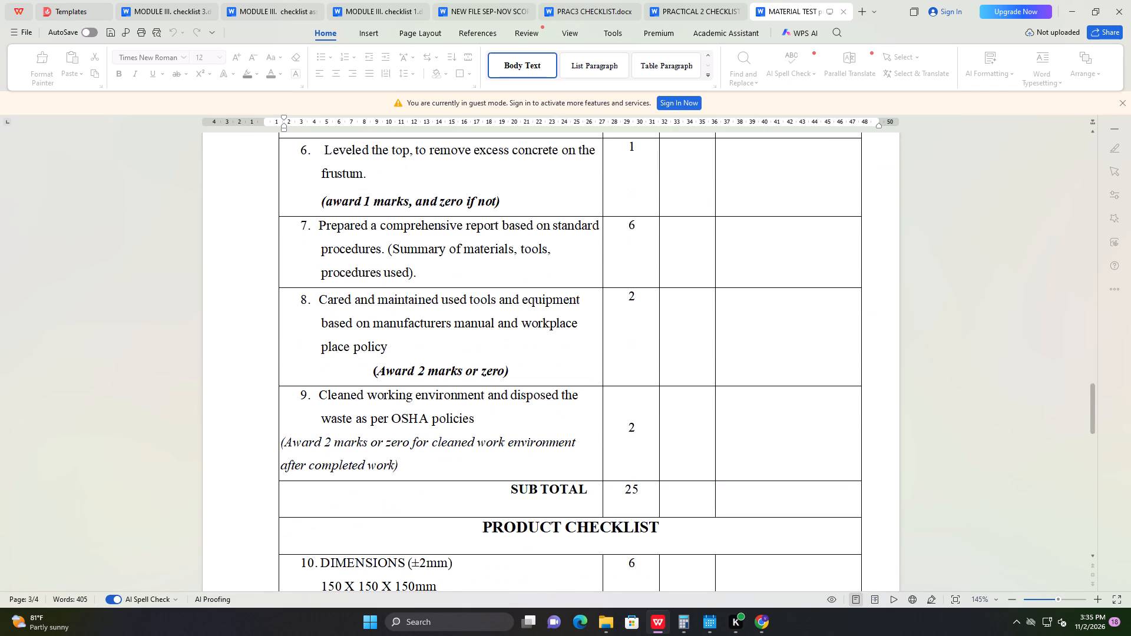
scroll(603, 332, down, 1)
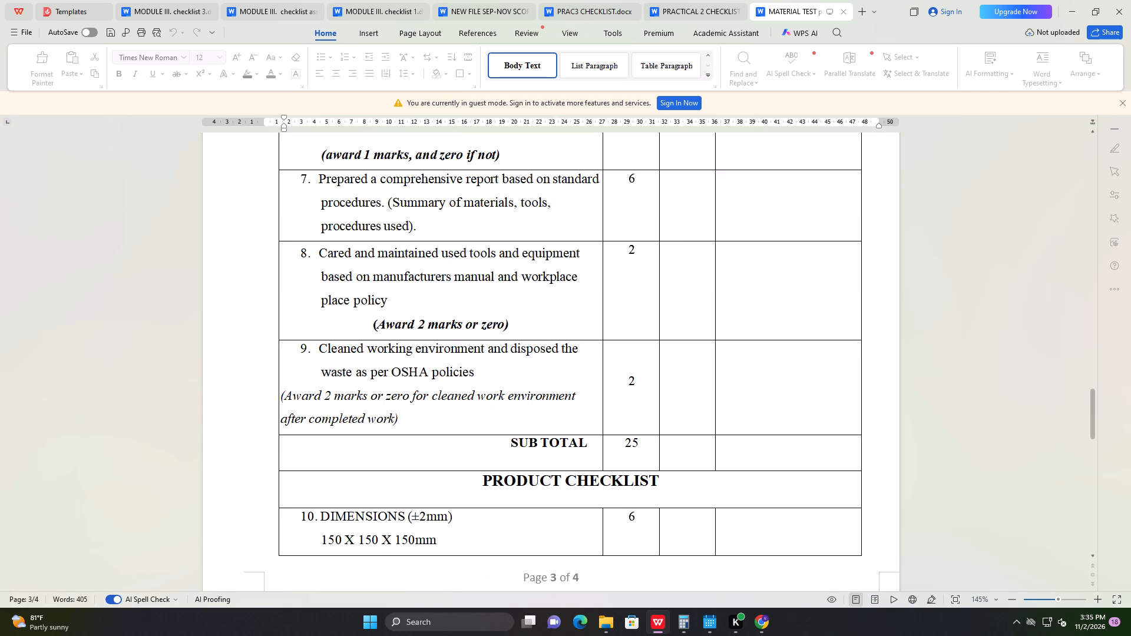
Review the product checklist items, mark totals and Summary of Assessment table at the end of the Practical 1 checklist.
scroll(603, 332, down, 3)
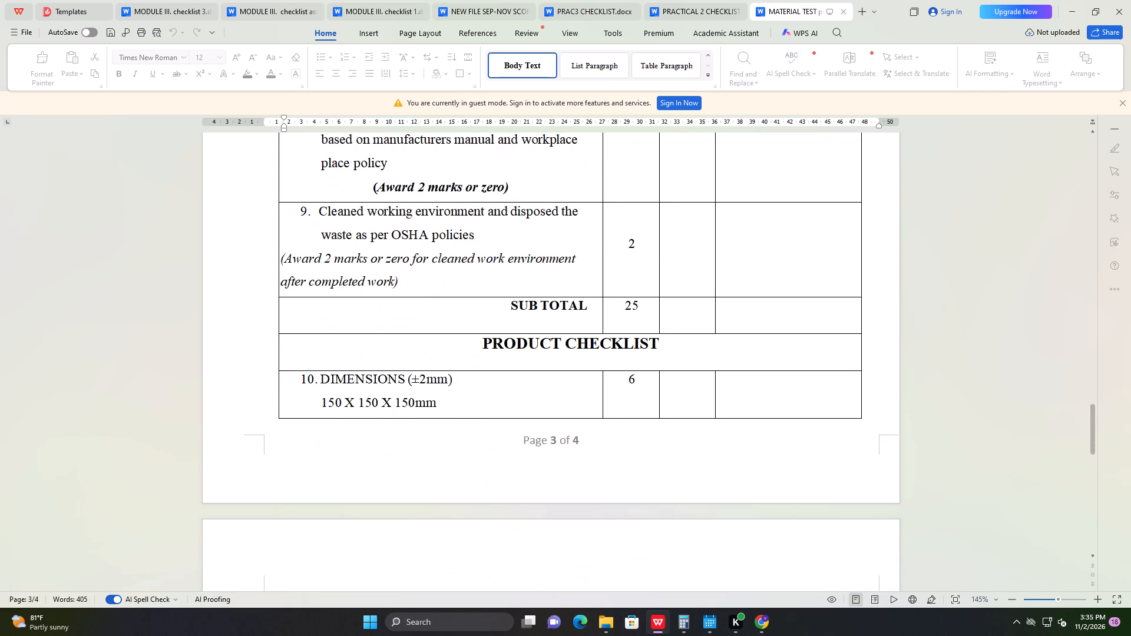
scroll(603, 332, down, 3)
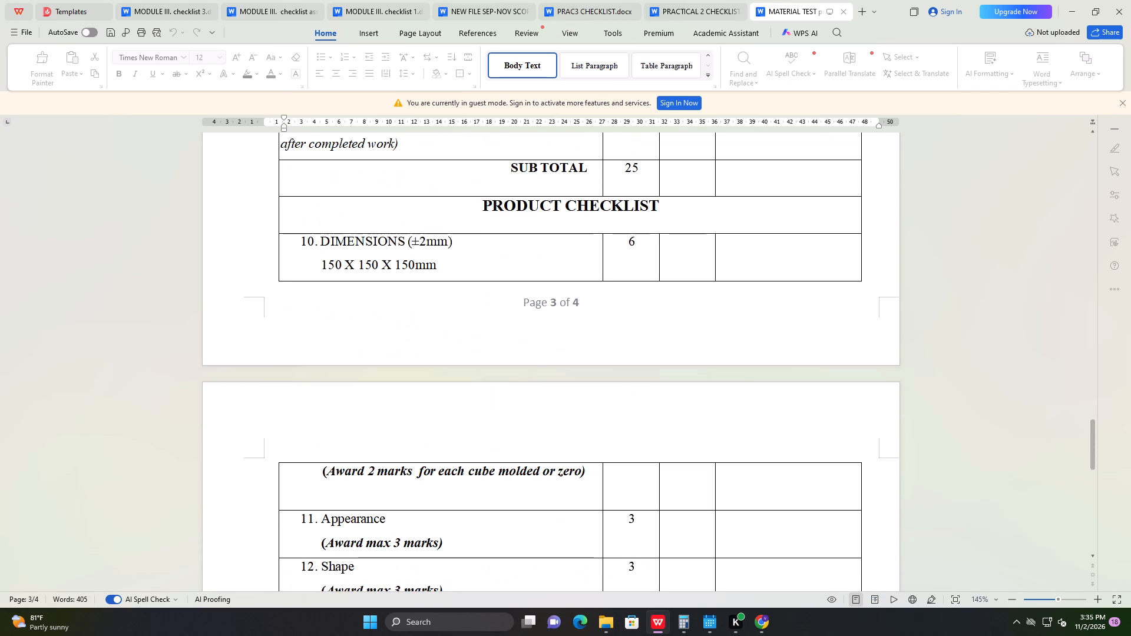
scroll(603, 332, down, 3)
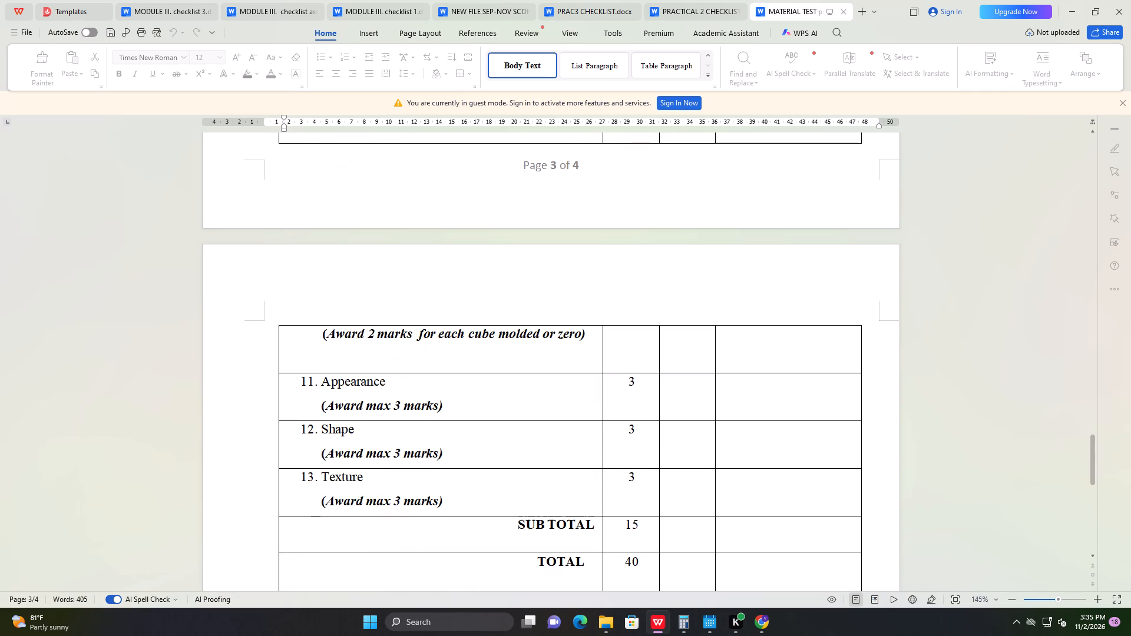
scroll(603, 332, down, 4)
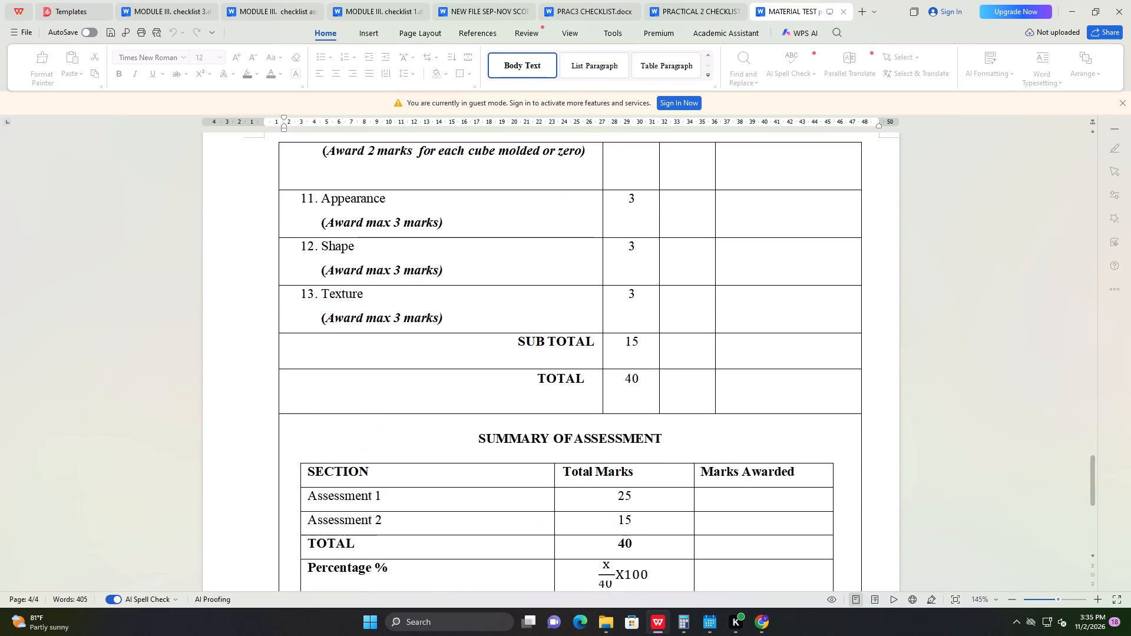
Change the "Assessment 1" label in the Summary of Assessment table to "TASK 1".
click(371, 498)
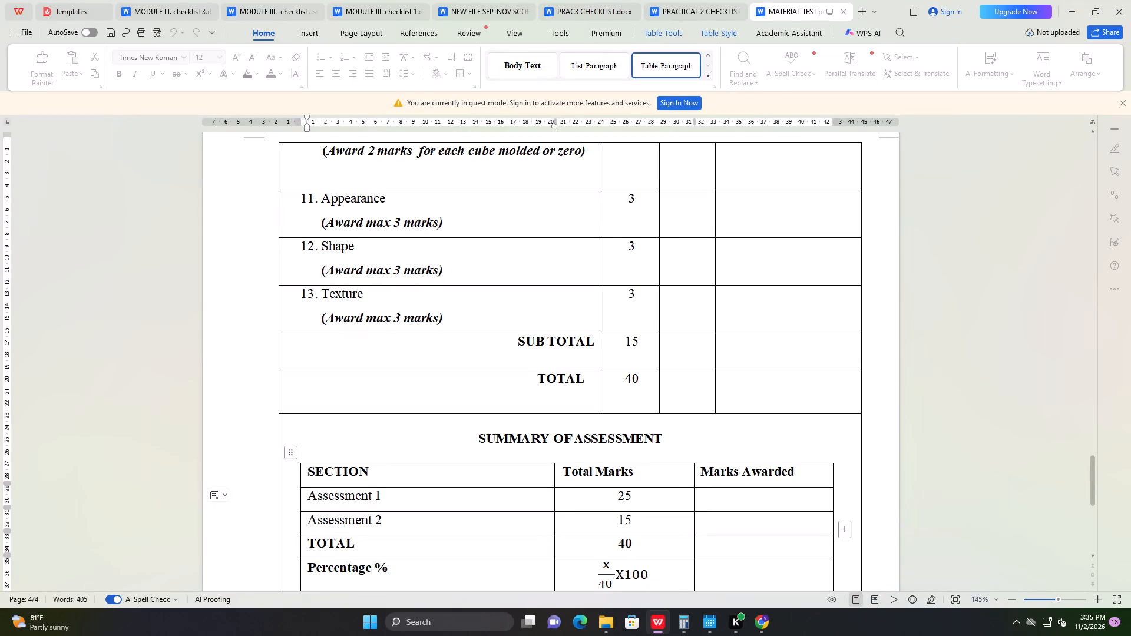
key(BackSpace)
key(BackSpace)
key(BackSpace)
key(BackSpace)
key(BackSpace)
key(BackSpace)
key(BackSpace)
key(BackSpace)
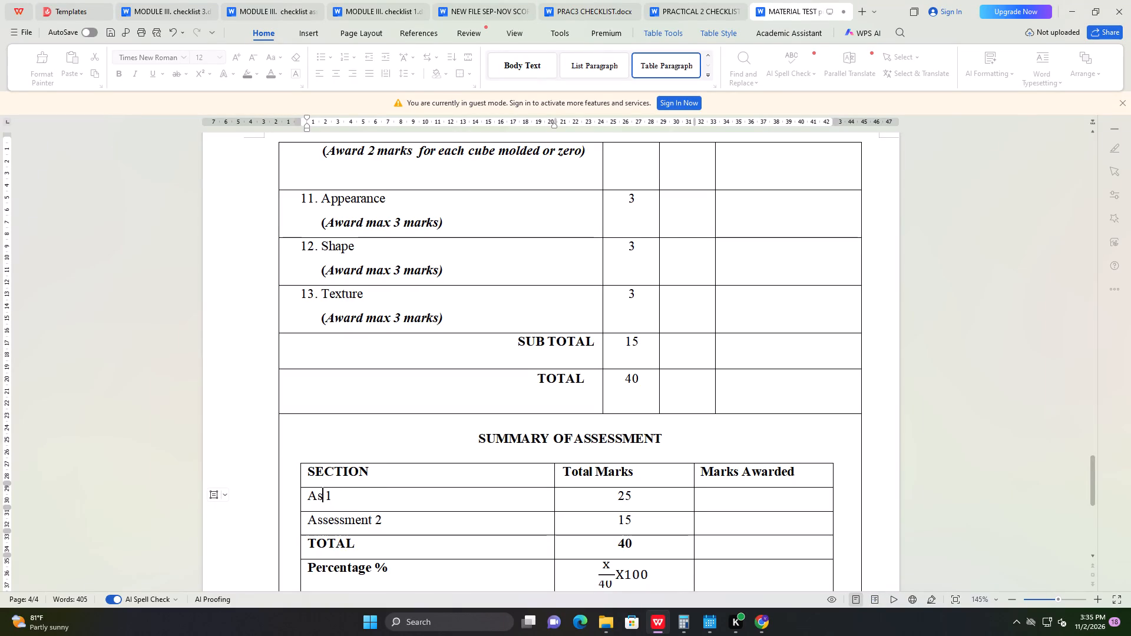
key(BackSpace)
key(BackSpace)
key(t)
text(ASK)
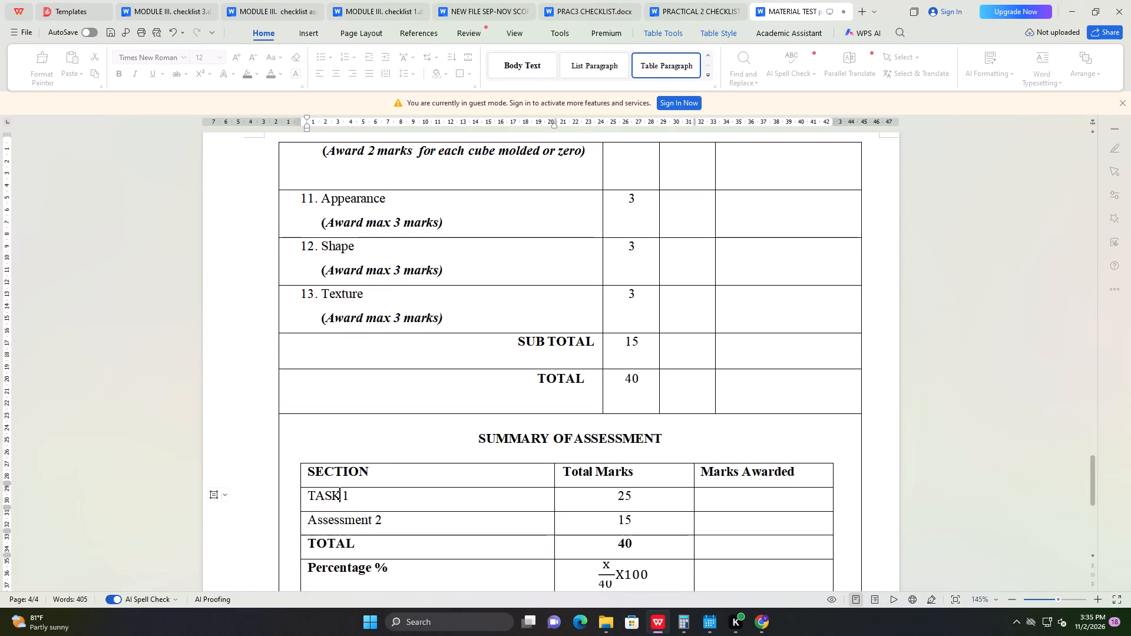
Change the "Assessment 2" label in the Summary of Assessment table to "TASK 2".
click(371, 521)
key(BackSpace)
key(BackSpace)
key(BackSpace)
key(BackSpace)
key(BackSpace)
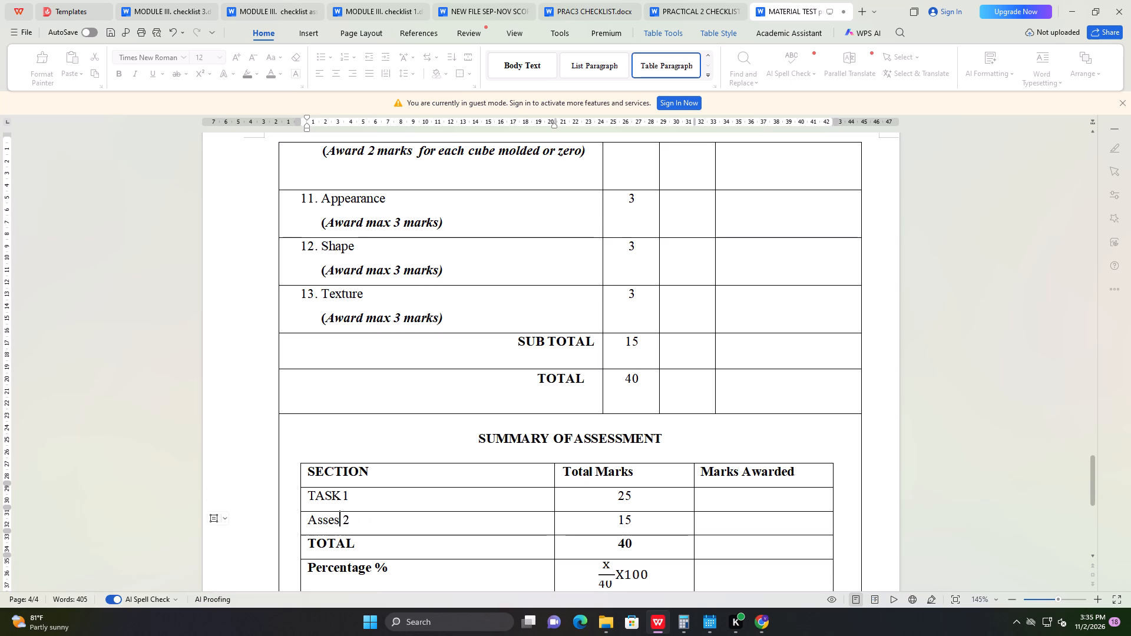
key(BackSpace)
key(BackSpace)
key(BackSpace)
key(BackSpace)
key(BackSpace)
key(t)
key(a)
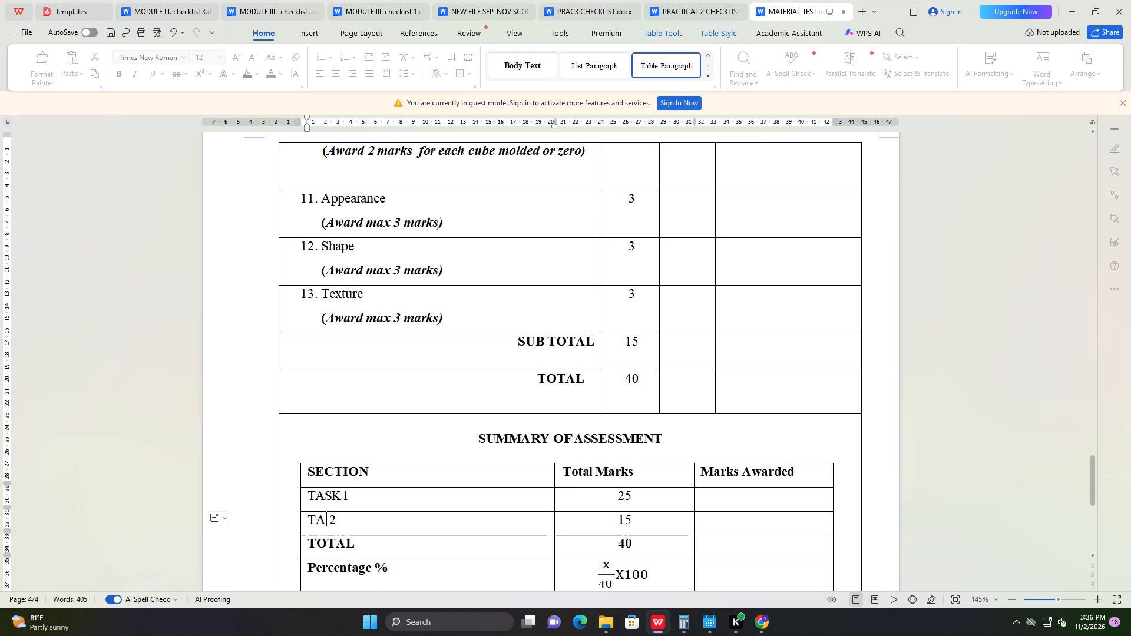
key(s)
key(k)
Review the Practical 1 checklist backwards from the product checklist through the observation items to the candidate details on page 2.
scroll(371, 515, up, 2)
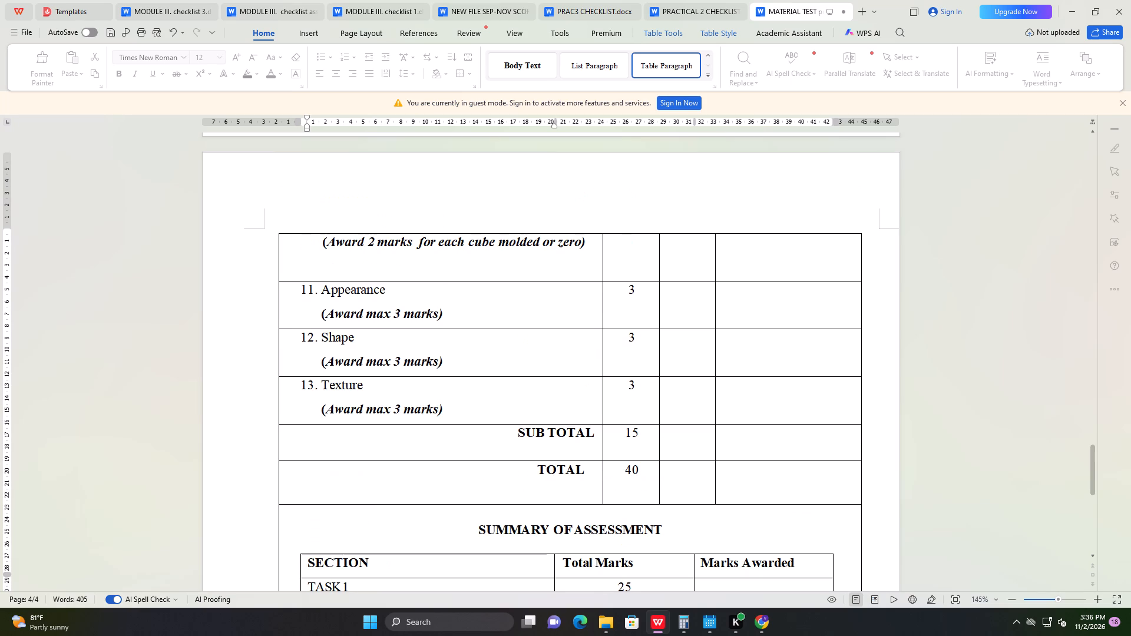
scroll(371, 515, up, 9)
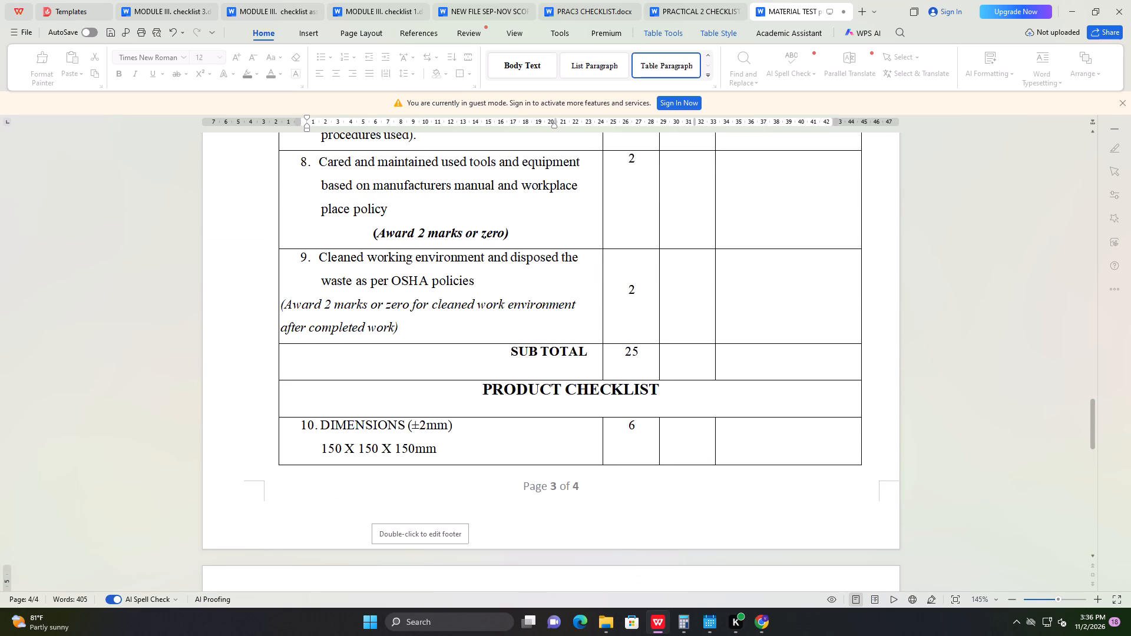
scroll(371, 514, up, 3)
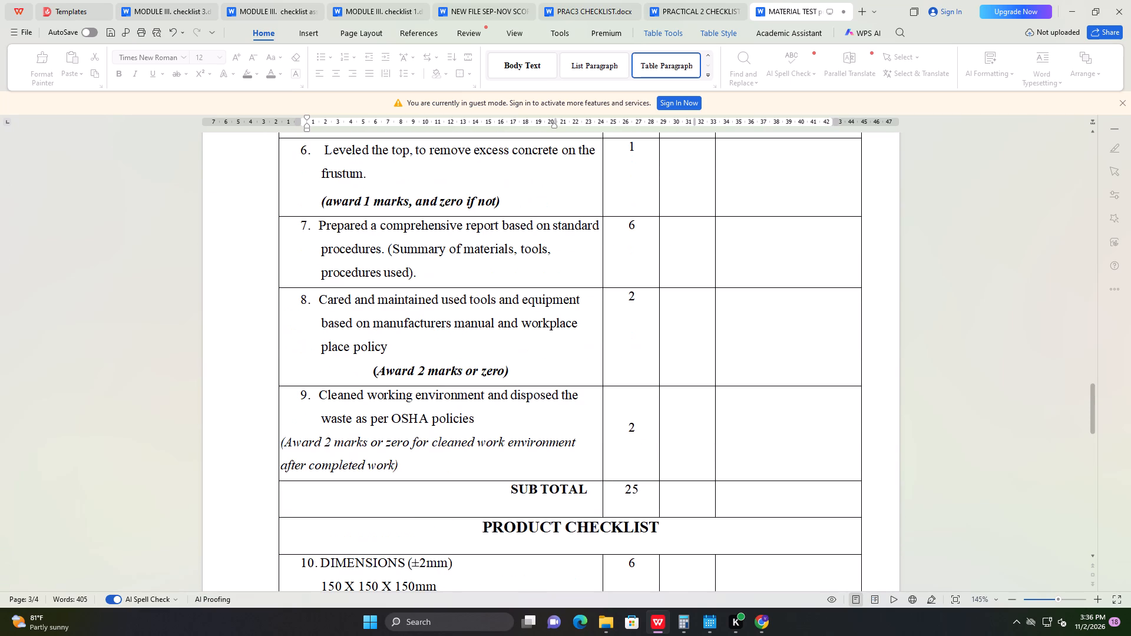
scroll(371, 512, up, 3)
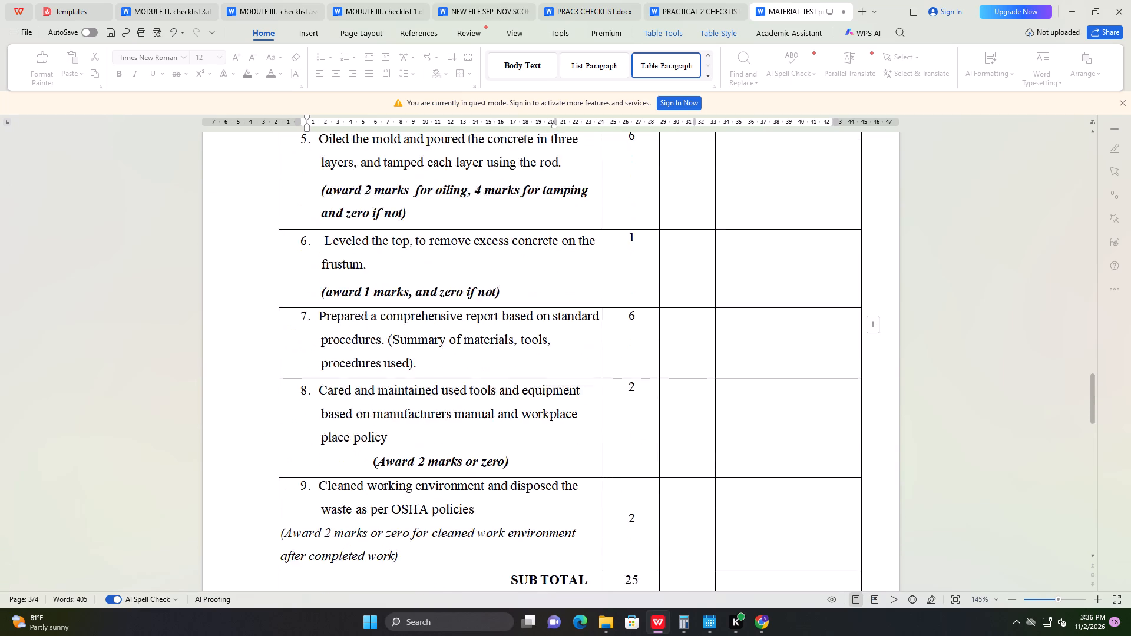
scroll(371, 512, up, 12)
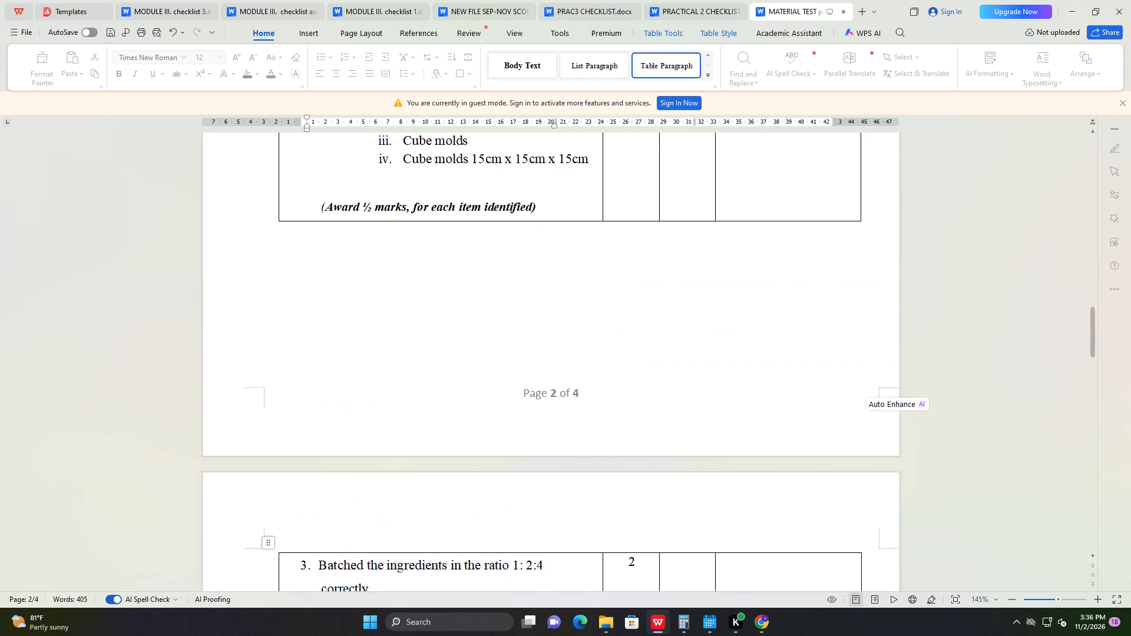
scroll(372, 510, up, 11)
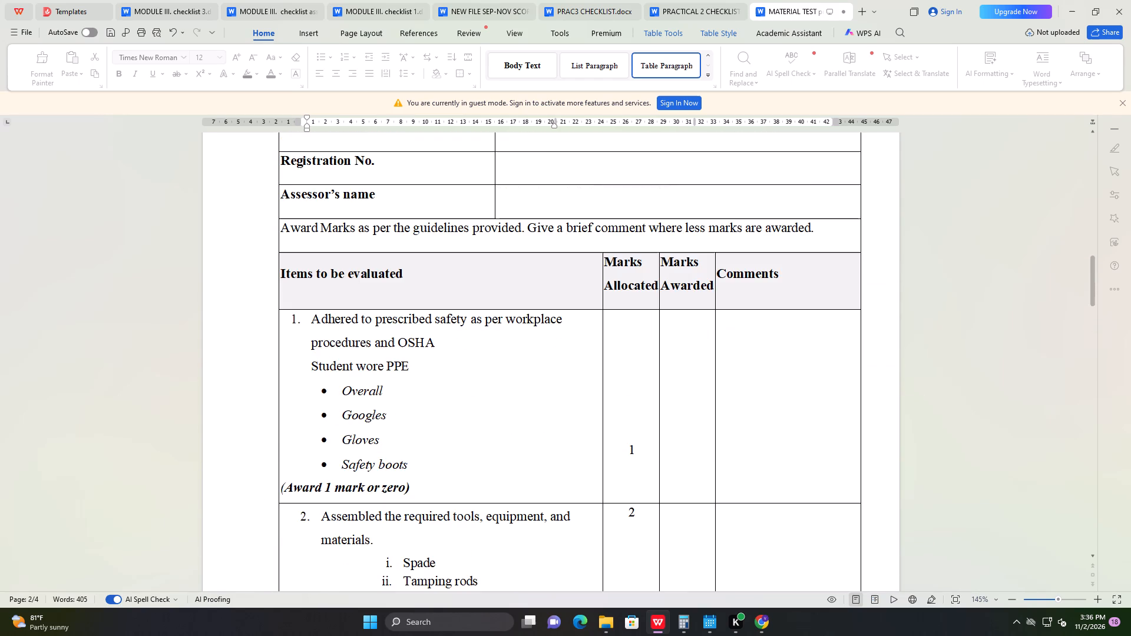
scroll(372, 510, up, 1)
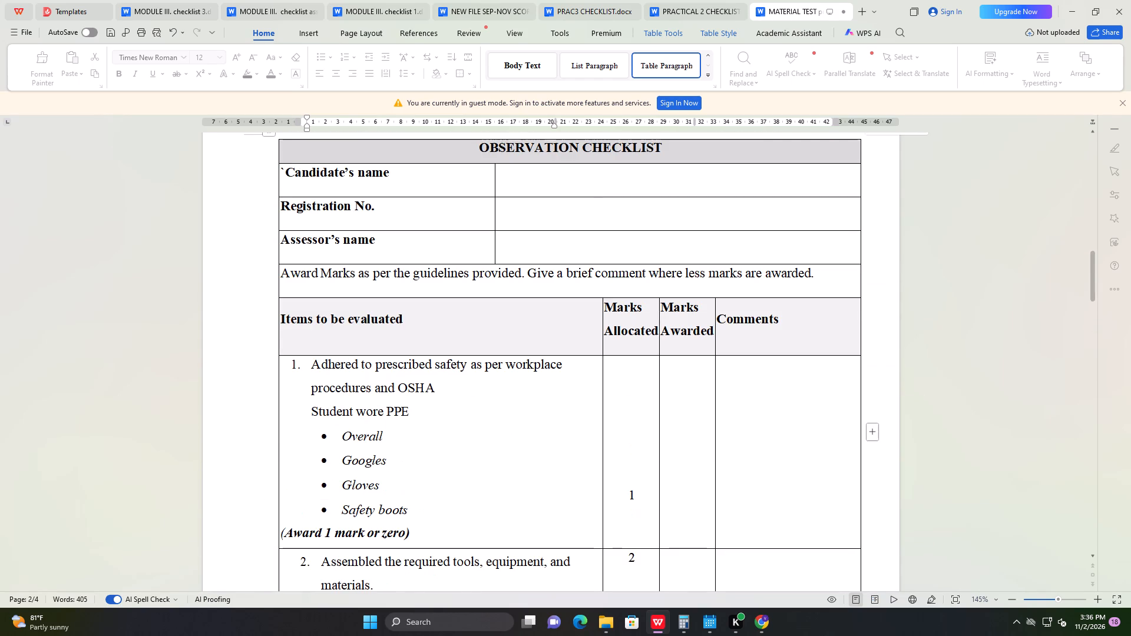
scroll(372, 509, up, 3)
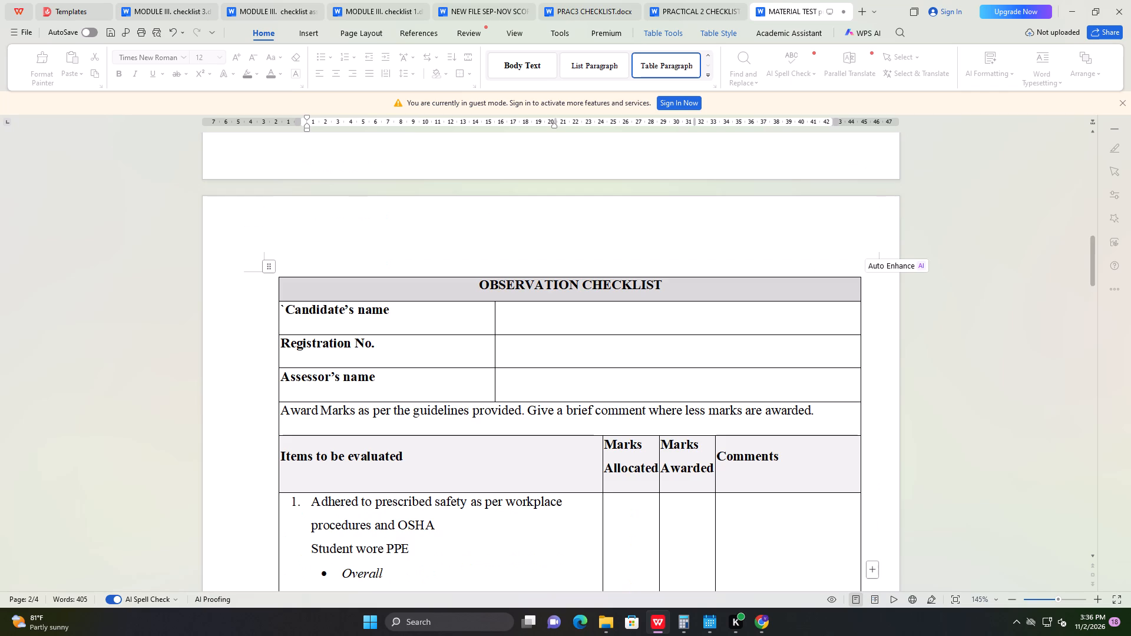
scroll(373, 509, up, 3)
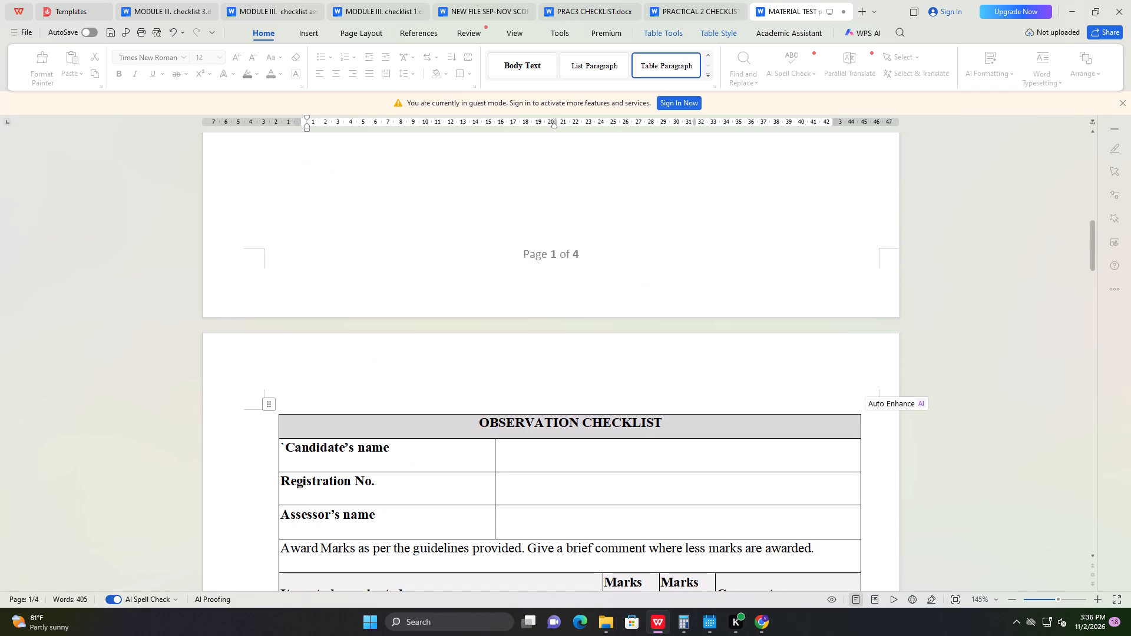
scroll(373, 509, up, 3)
Recheck the Practical 1 checklist from the observation items through to the Summary of Assessment table and the assessor's signature section.
scroll(373, 508, down, 11)
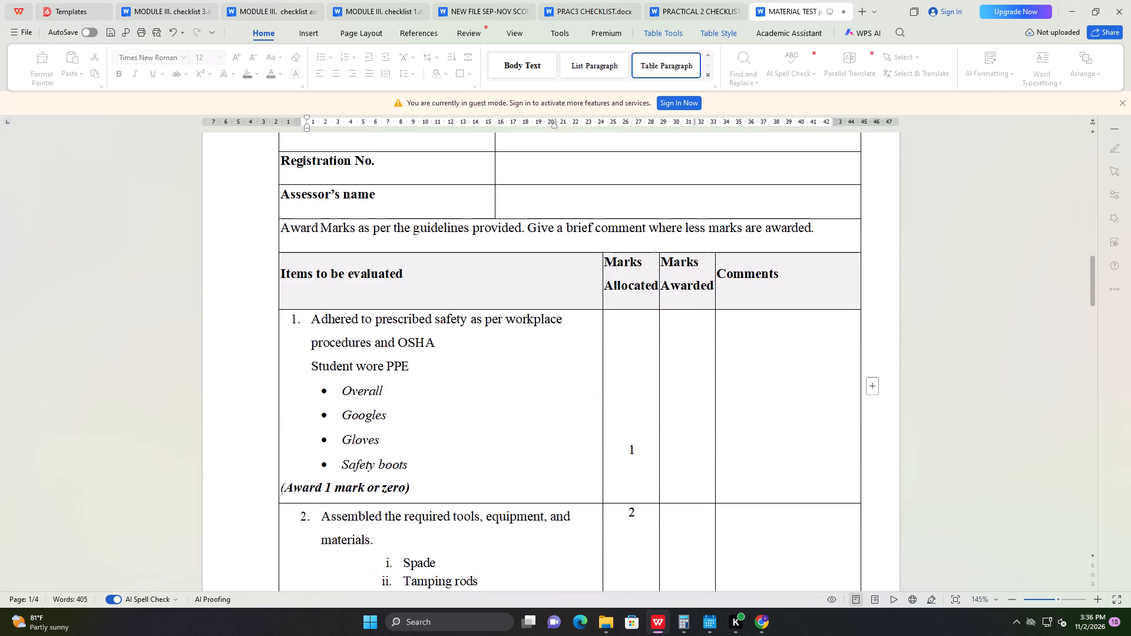
scroll(373, 508, down, 20)
scroll(373, 502, down, 2)
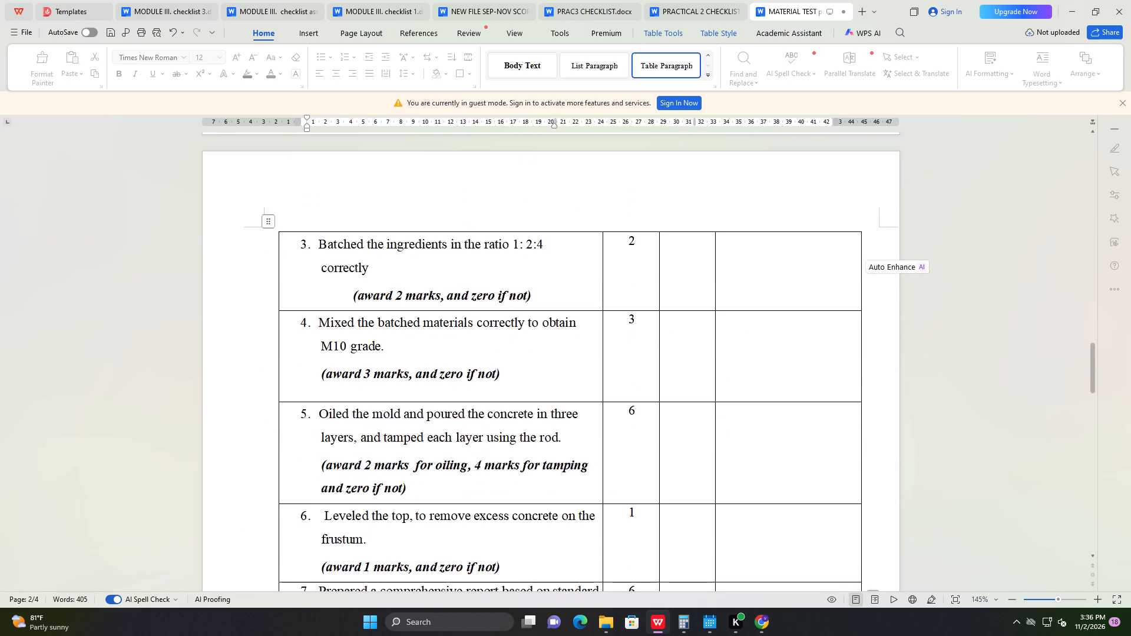
scroll(373, 502, down, 13)
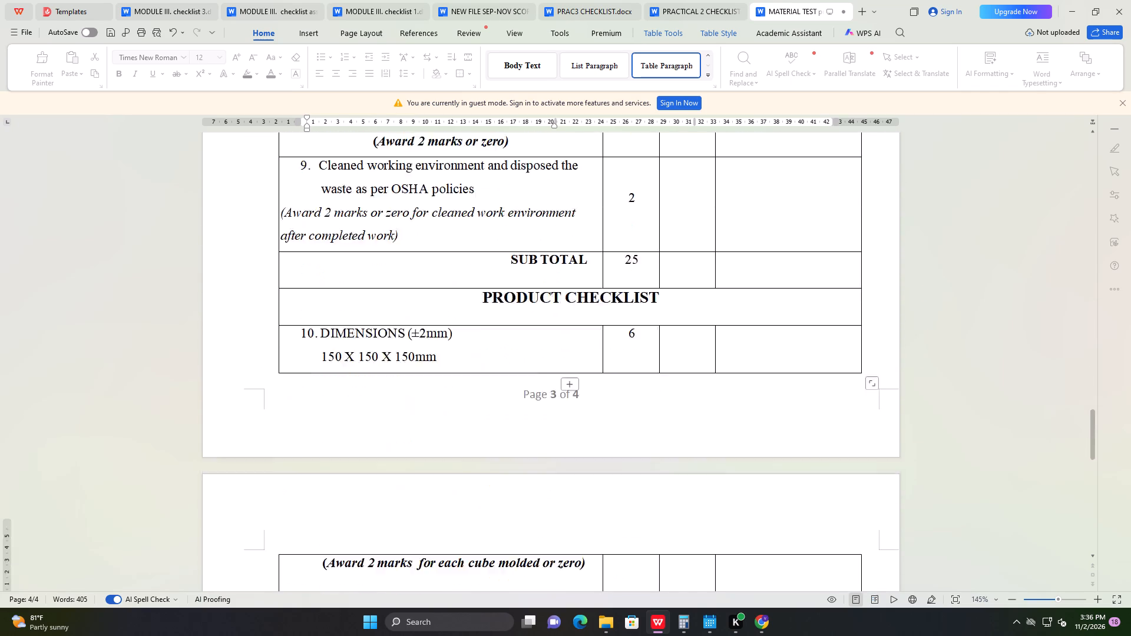
scroll(377, 496, down, 11)
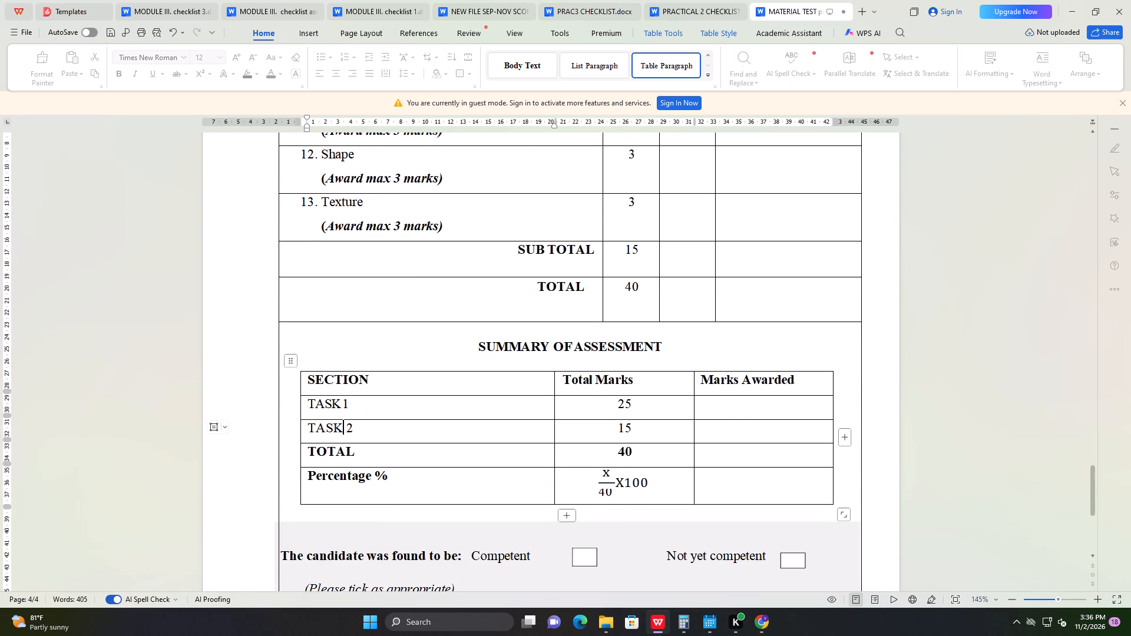
scroll(376, 481, down, 1)
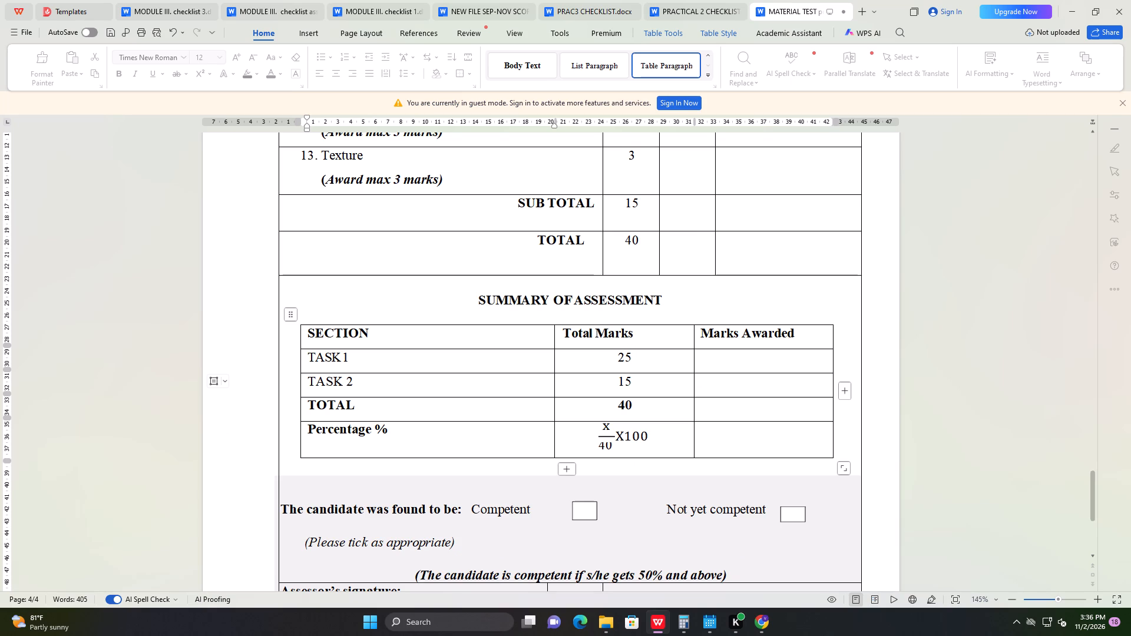
scroll(629, 400, up, 1)
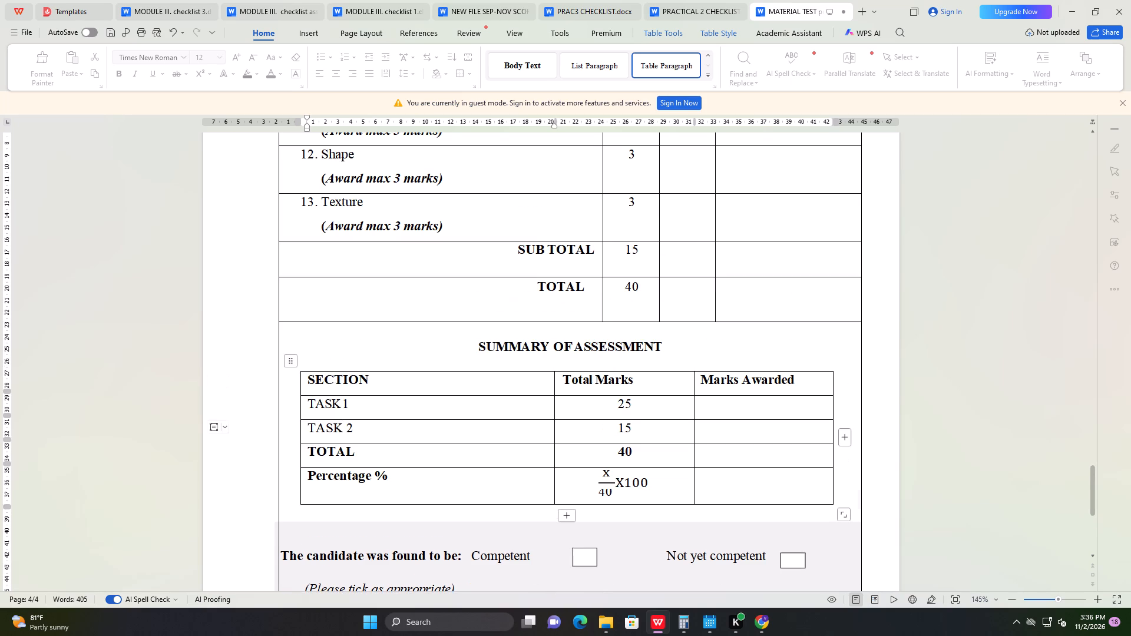
scroll(629, 400, down, 4)
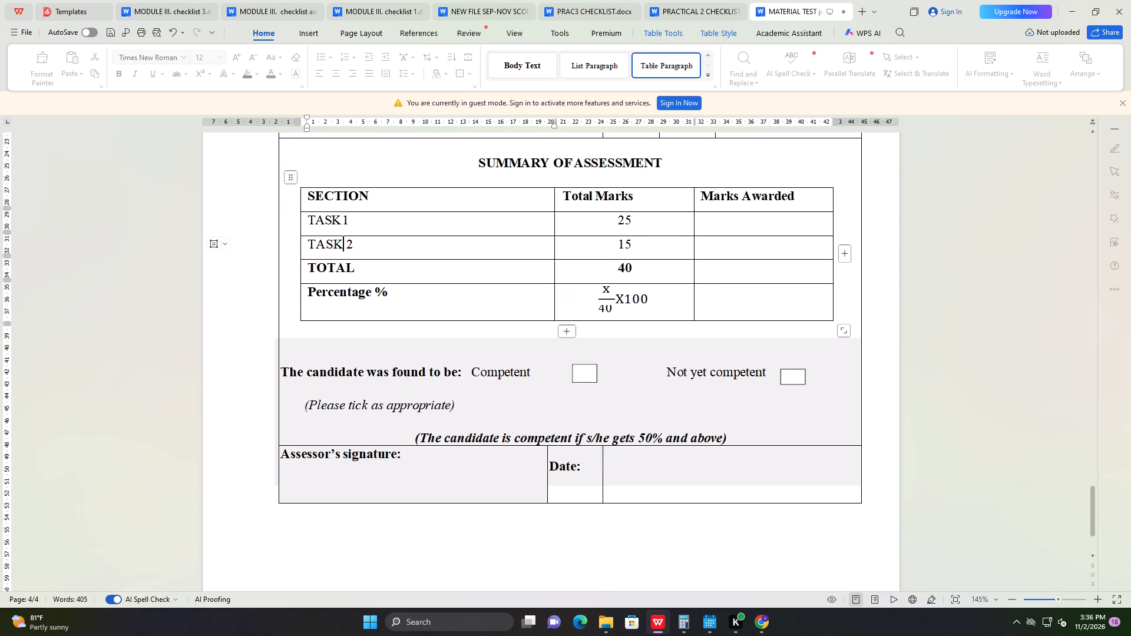
scroll(629, 400, up, 3)
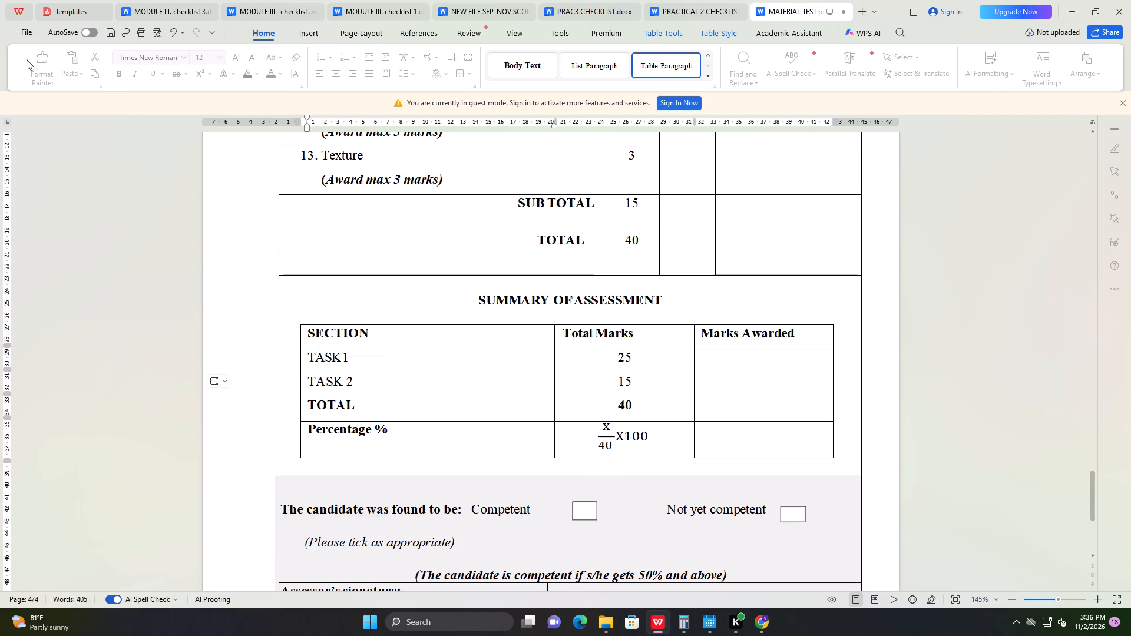
Save the Practical 1 checklist document.
click(13, 34)
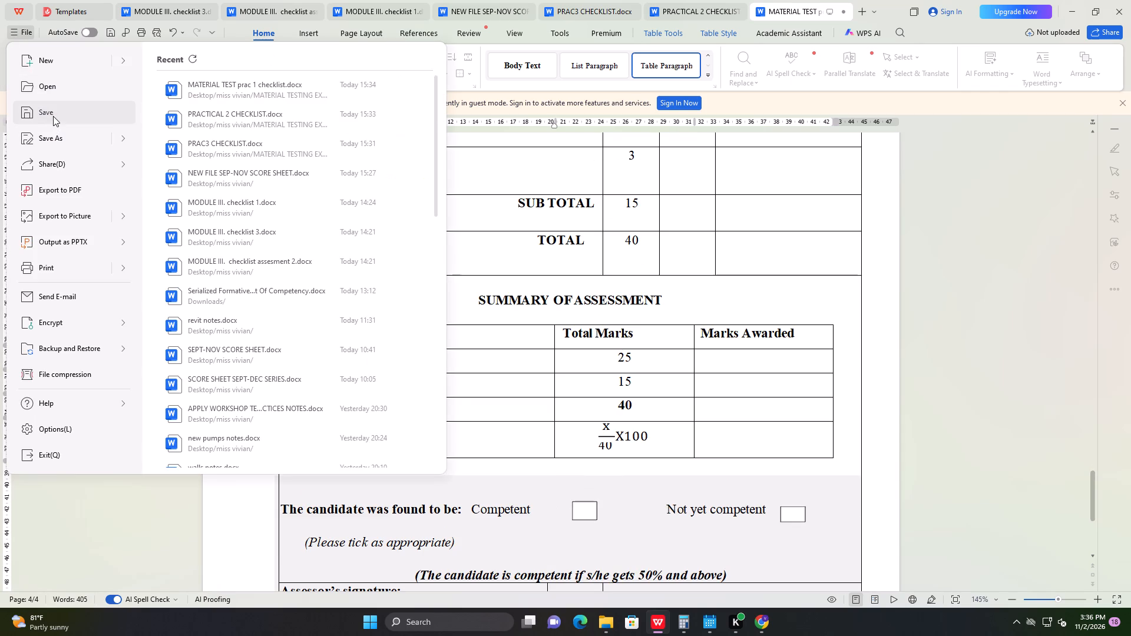
click(53, 116)
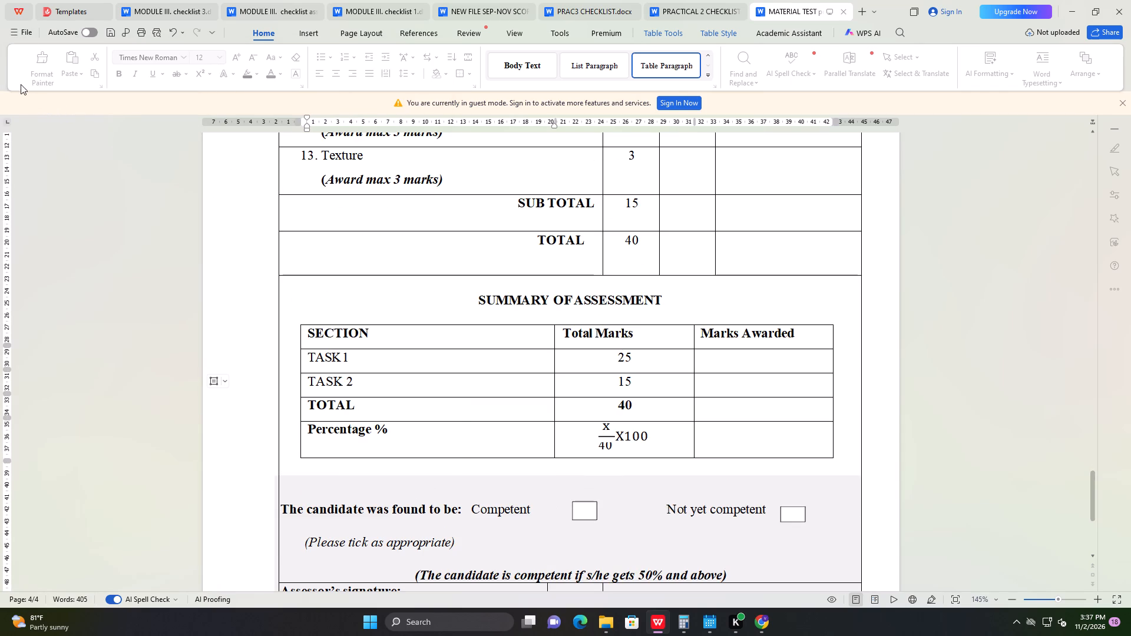
Print 2 copies of all pages of the Practical 1 checklist.
click(14, 33)
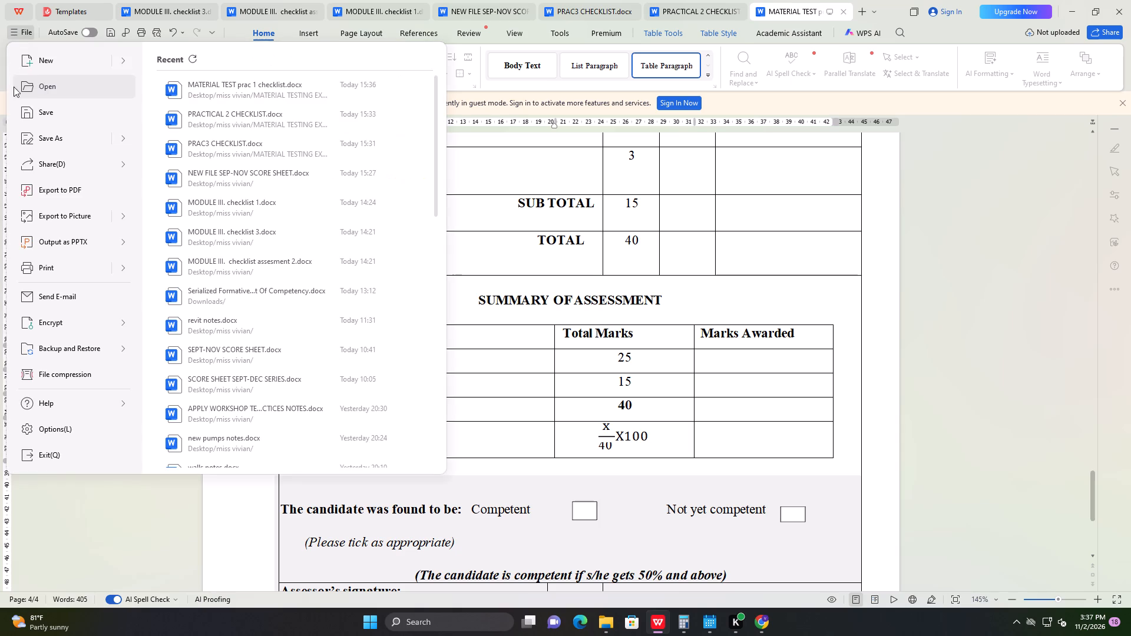
click(49, 265)
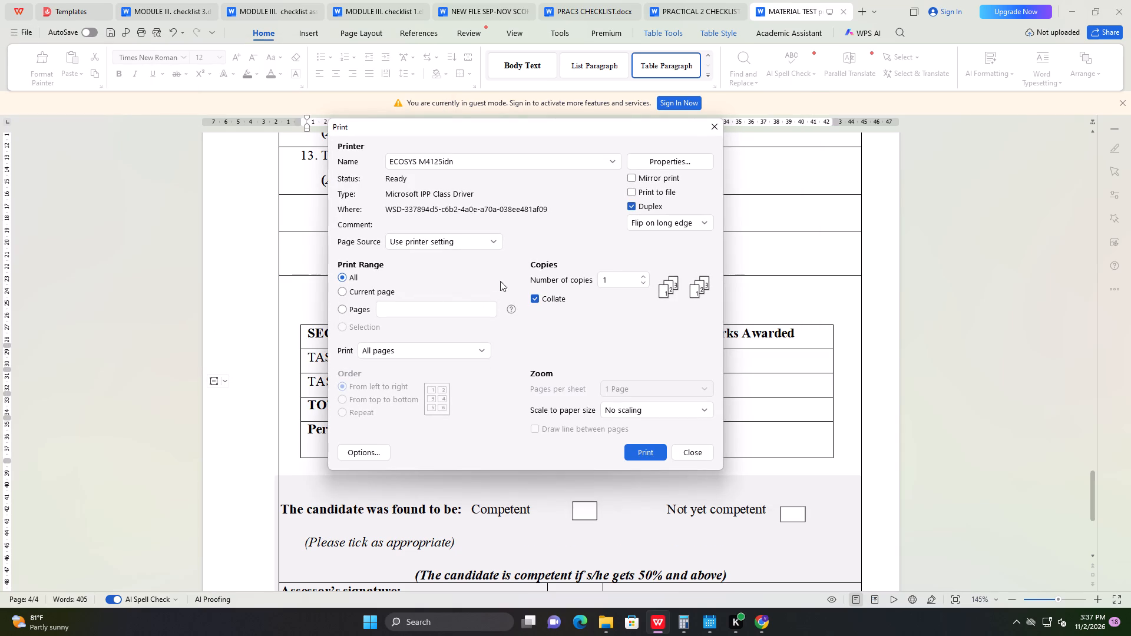
click(639, 275)
click(650, 448)
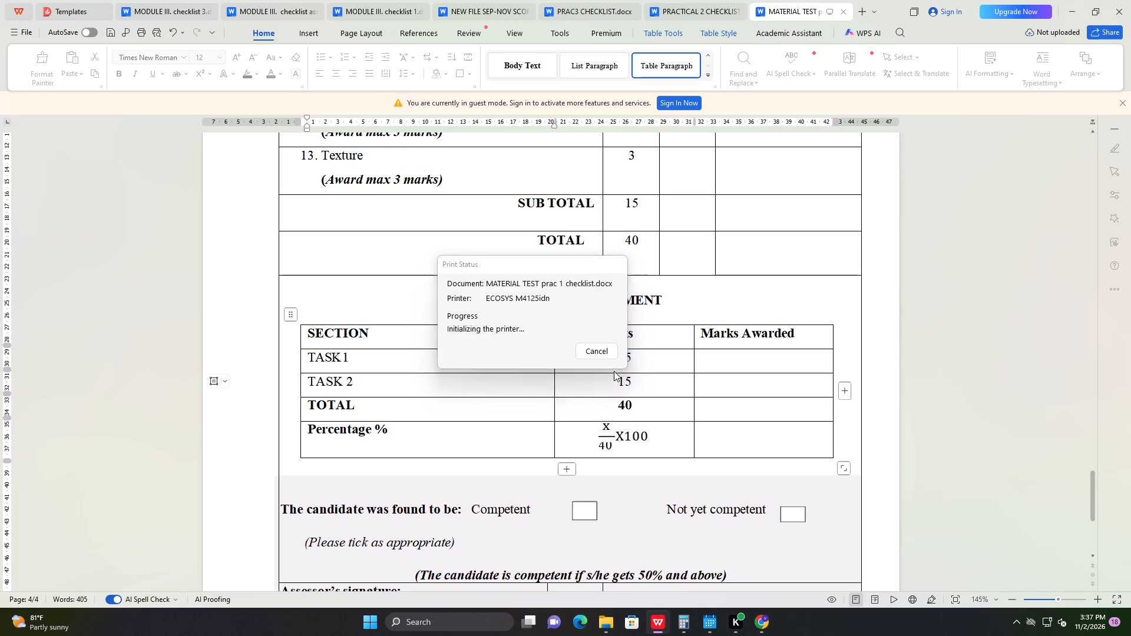
Look through the Practical 2 checklist from the assessor instructions to its Summary of Assessment table.
click(687, 9)
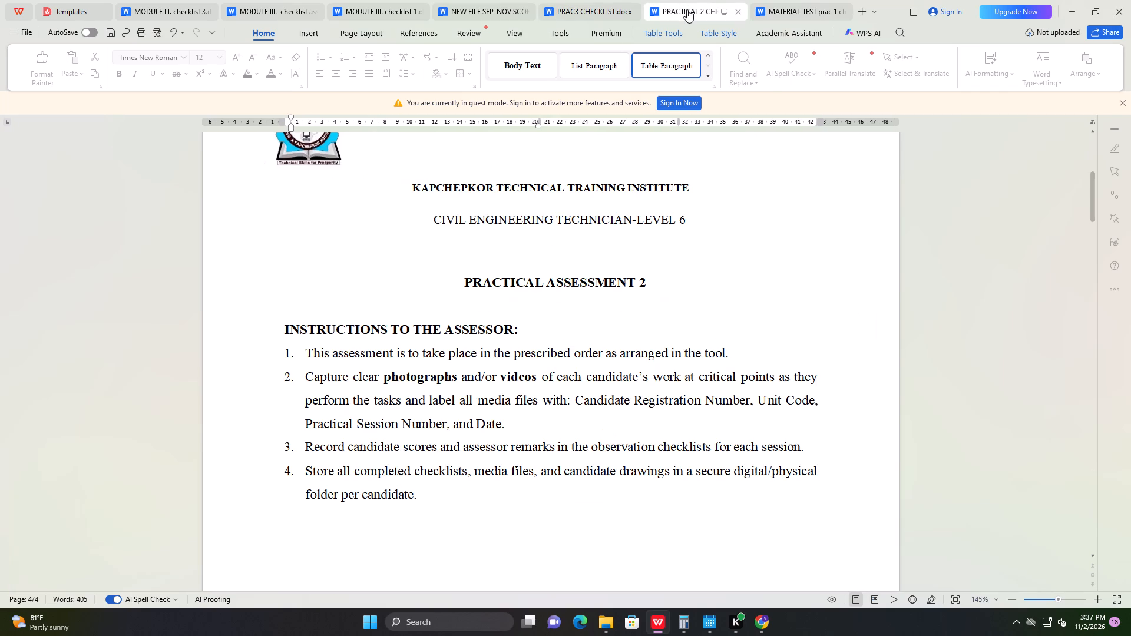
scroll(590, 355, down, 14)
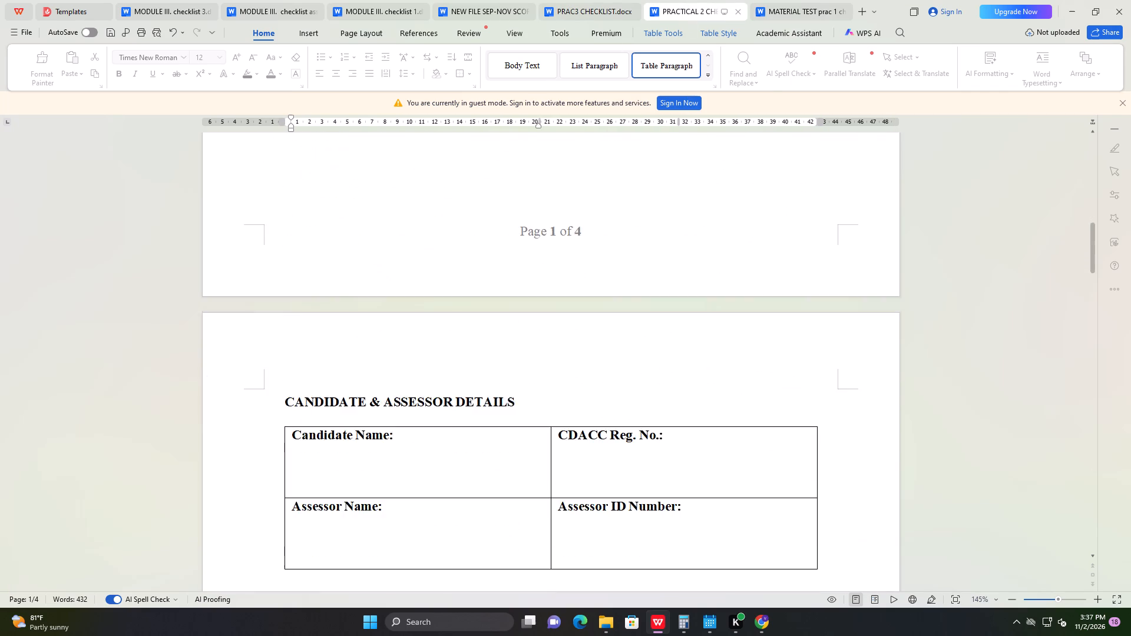
scroll(586, 365, down, 9)
scroll(578, 352, down, 12)
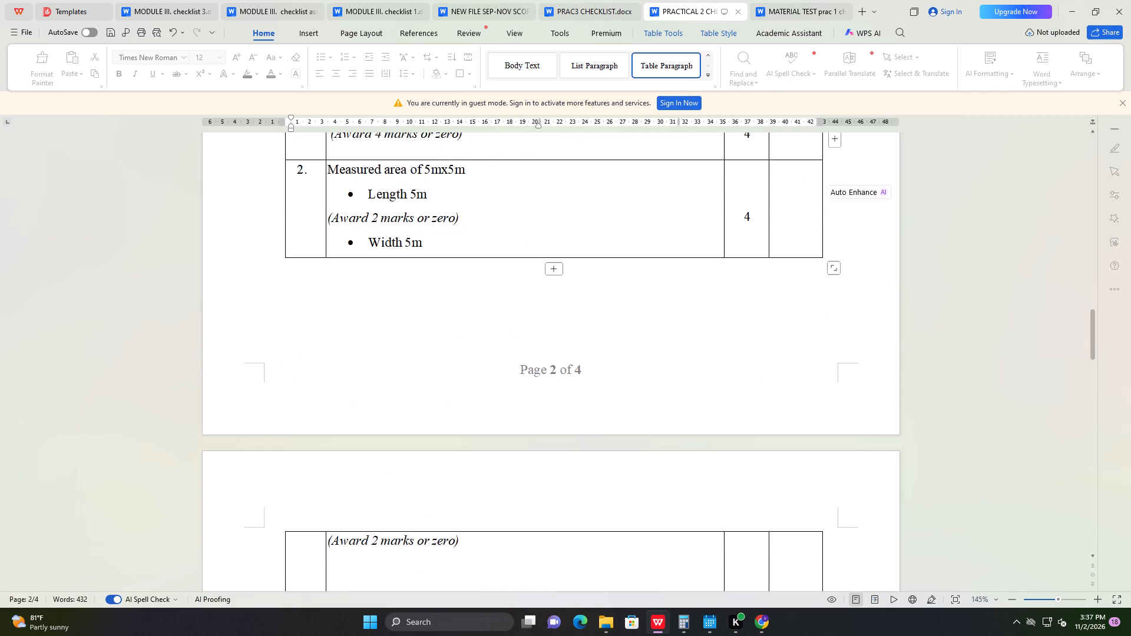
scroll(572, 343, down, 20)
scroll(572, 343, down, 20)
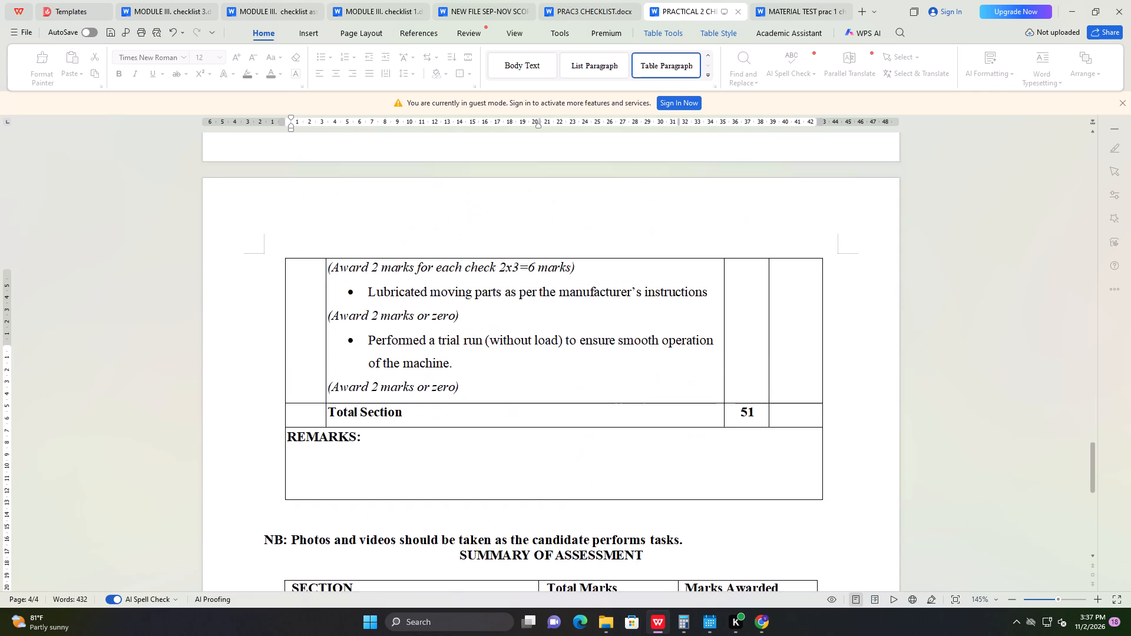
scroll(557, 336, down, 7)
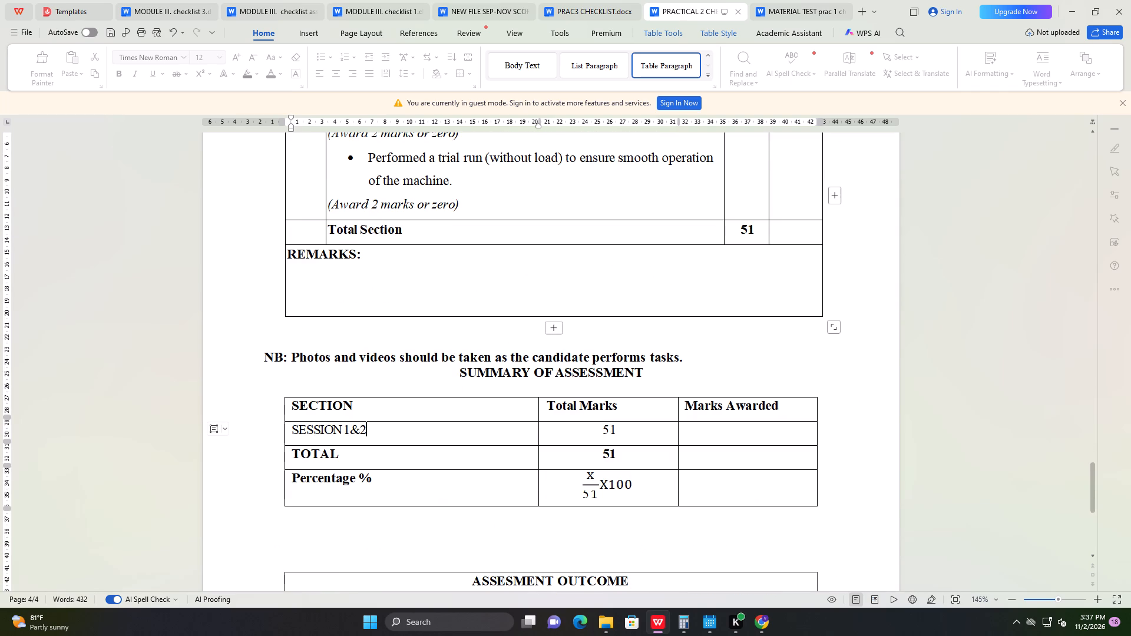
Look through the PRAC3 checklist, examining its task items, sub-totals, Summary of Assessment table and assessment outcome section.
click(582, 10)
scroll(555, 633, down, 6)
scroll(678, 526, down, 4)
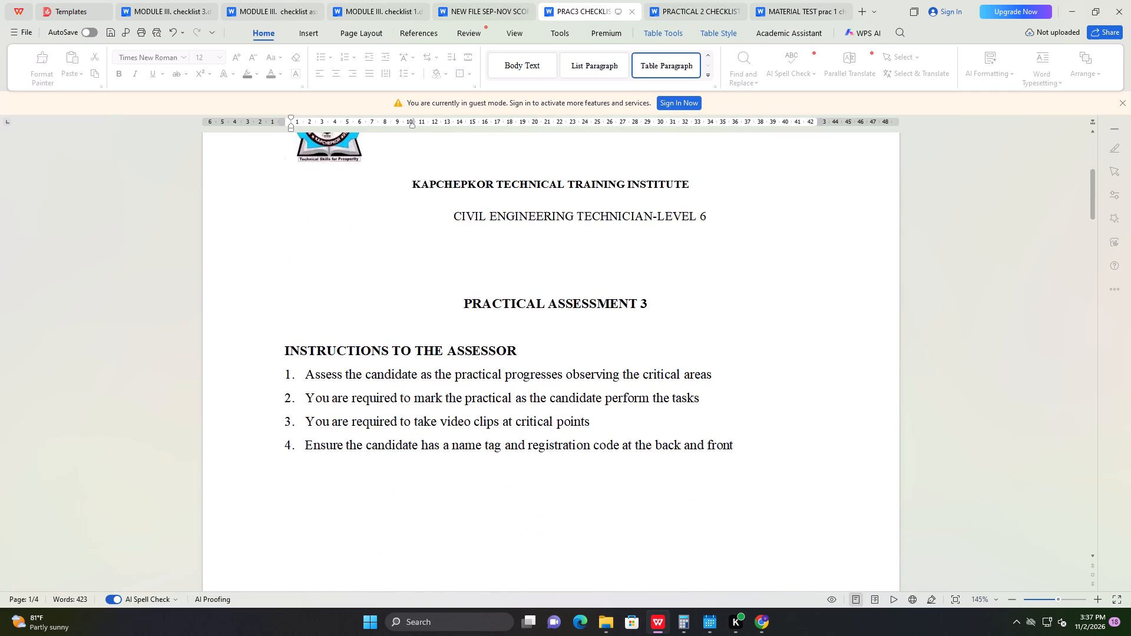
scroll(682, 525, down, 20)
scroll(682, 525, down, 9)
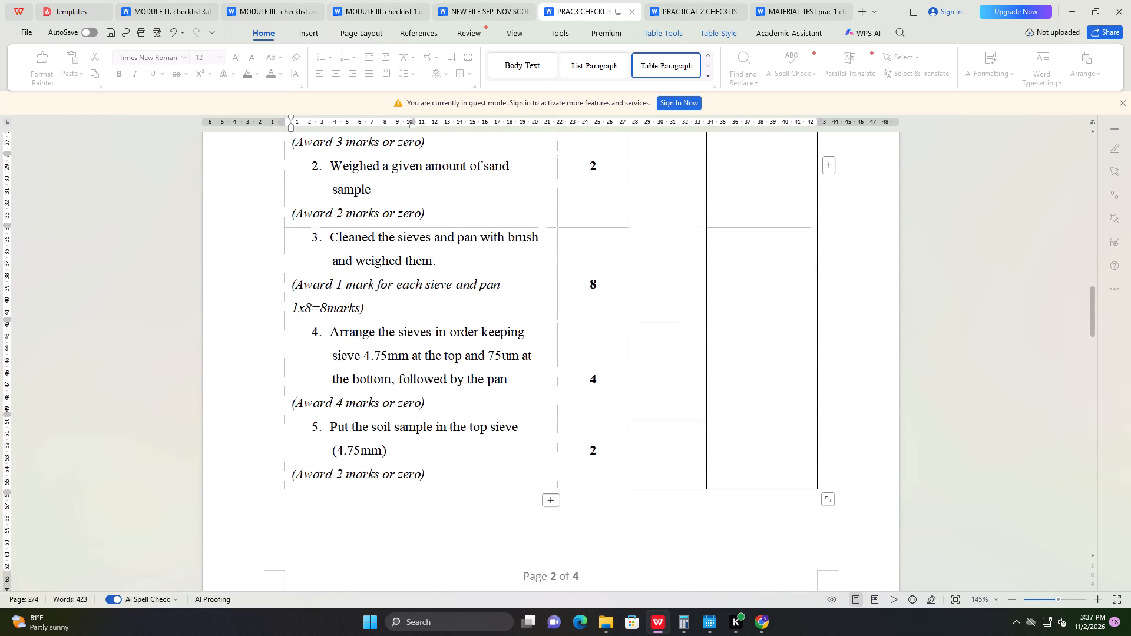
scroll(712, 526, down, 4)
scroll(713, 524, down, 20)
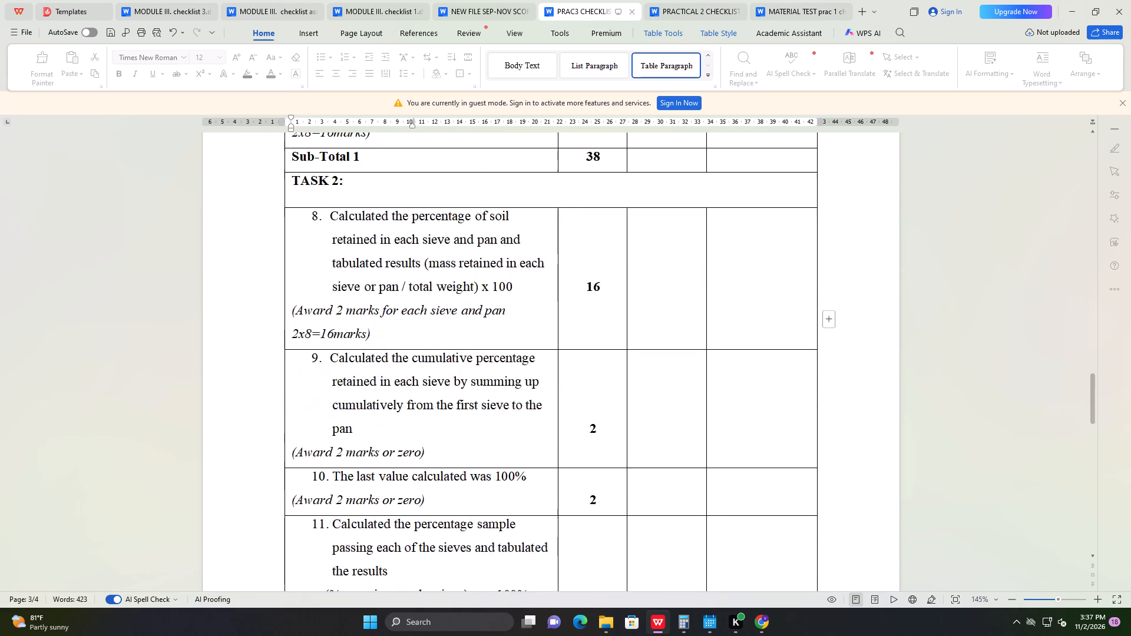
scroll(700, 512, down, 10)
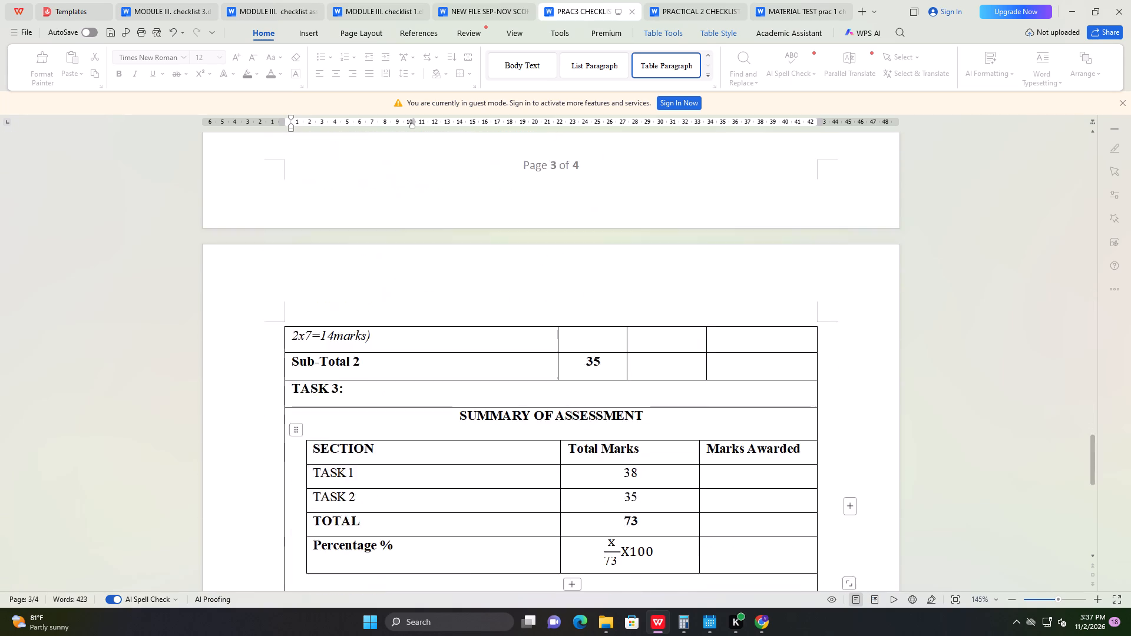
scroll(683, 503, down, 6)
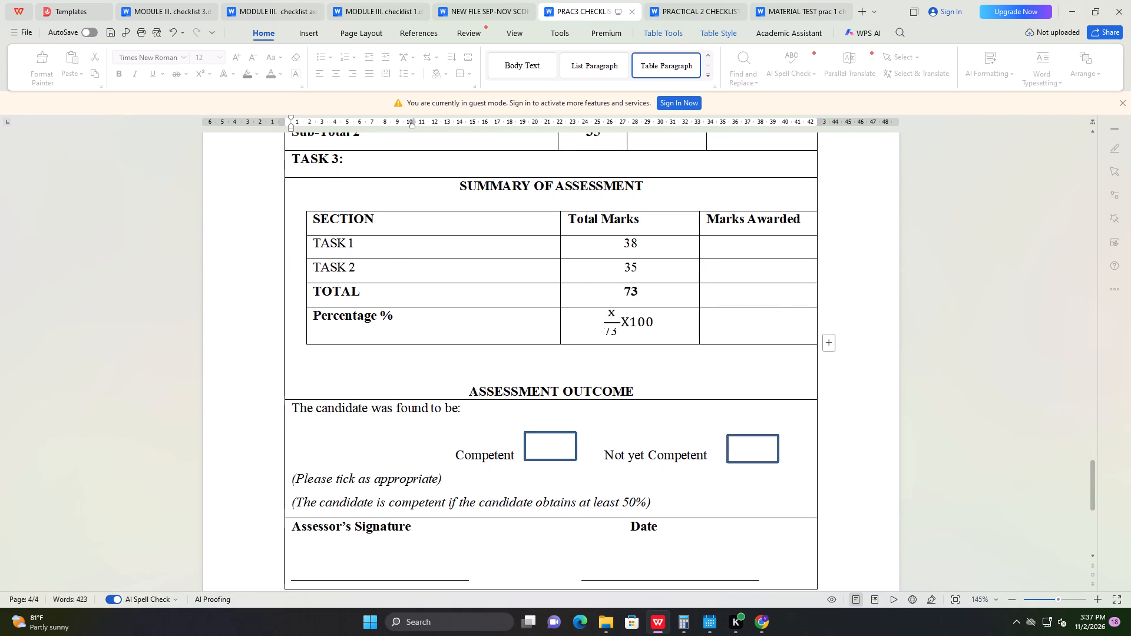
scroll(638, 446, up, 3)
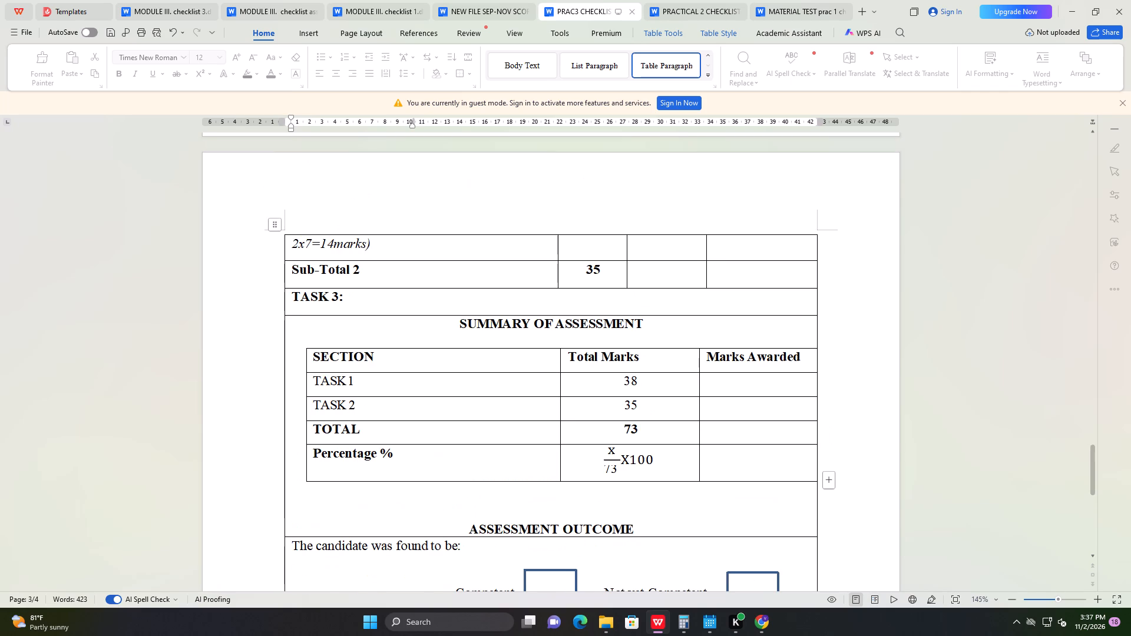
scroll(638, 446, up, 3)
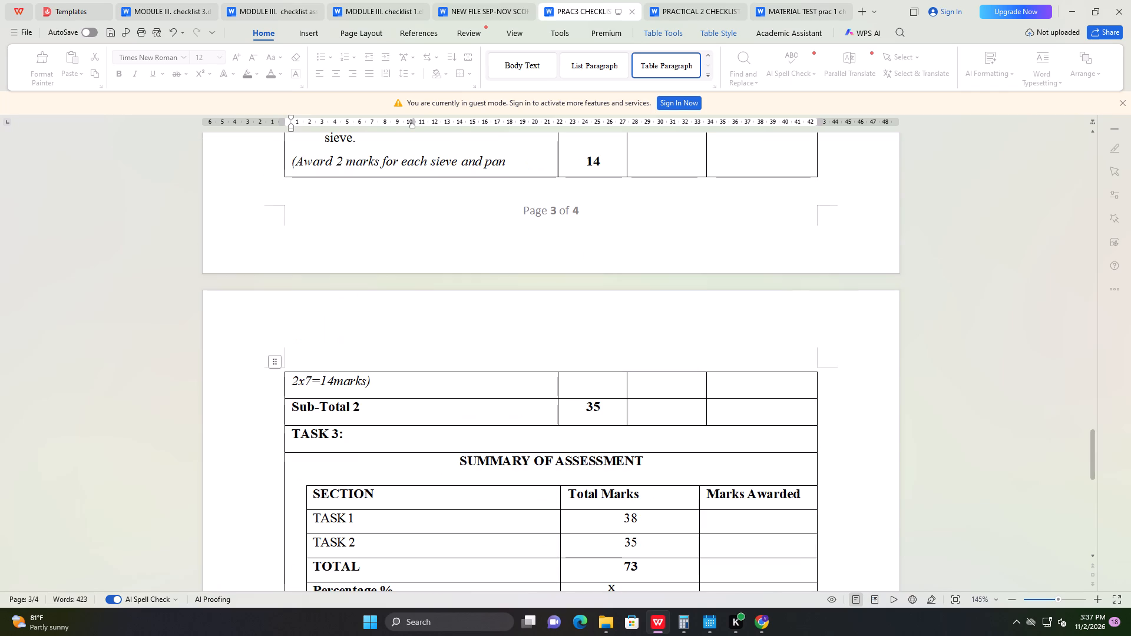
Delete the entire empty TASK 3 row above the Summary of Assessment in the PRAC3 checklist.
click(573, 441)
right_click(572, 442)
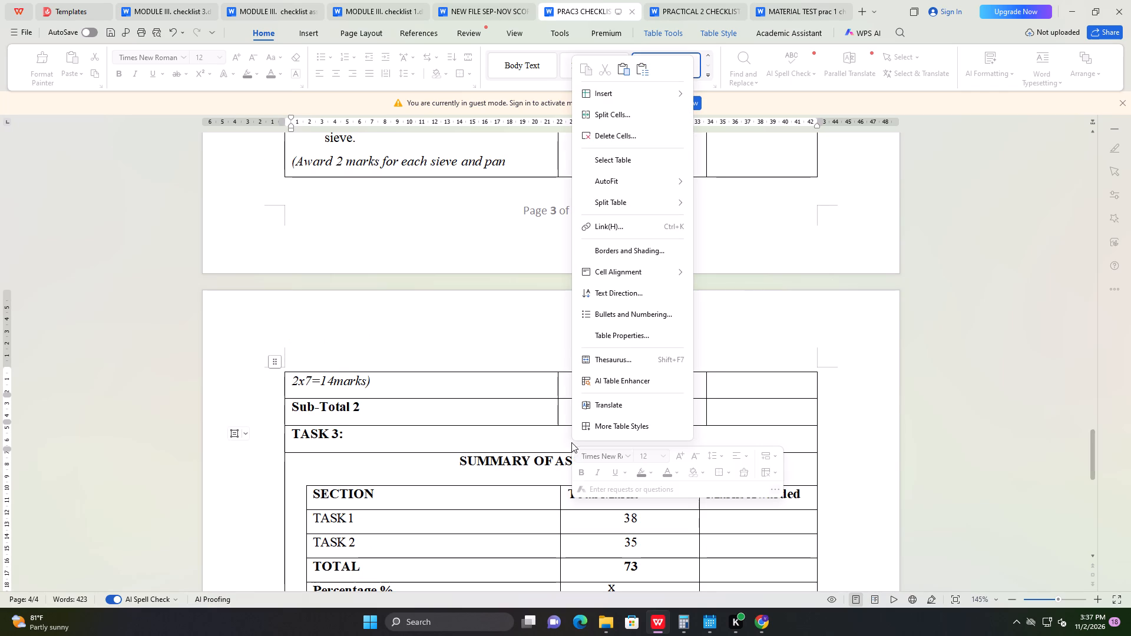
click(624, 140)
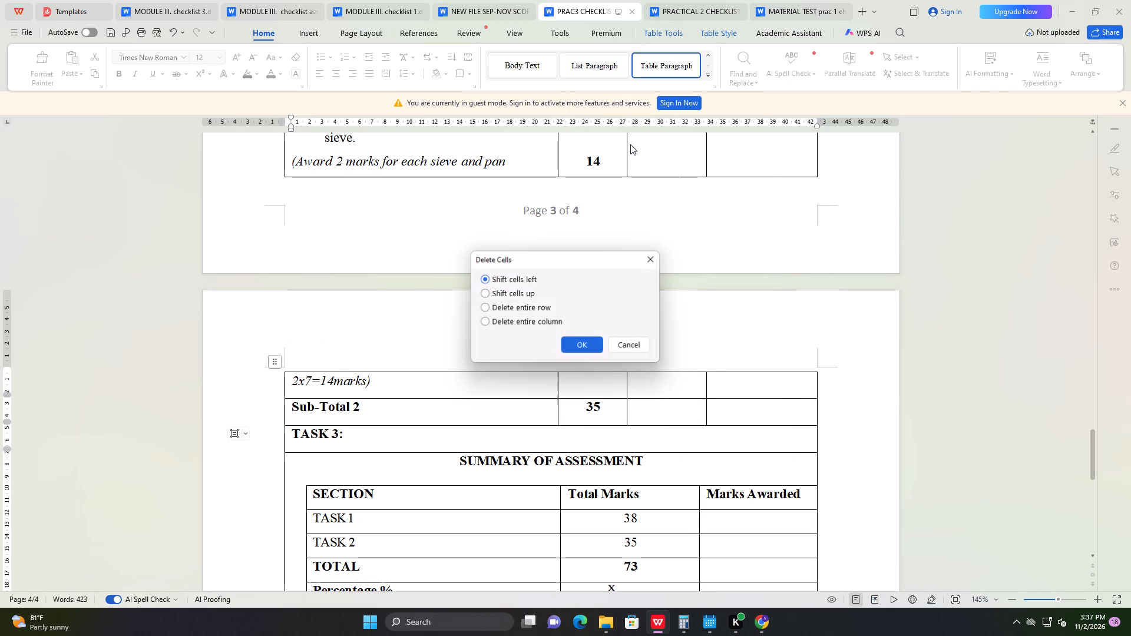
click(521, 307)
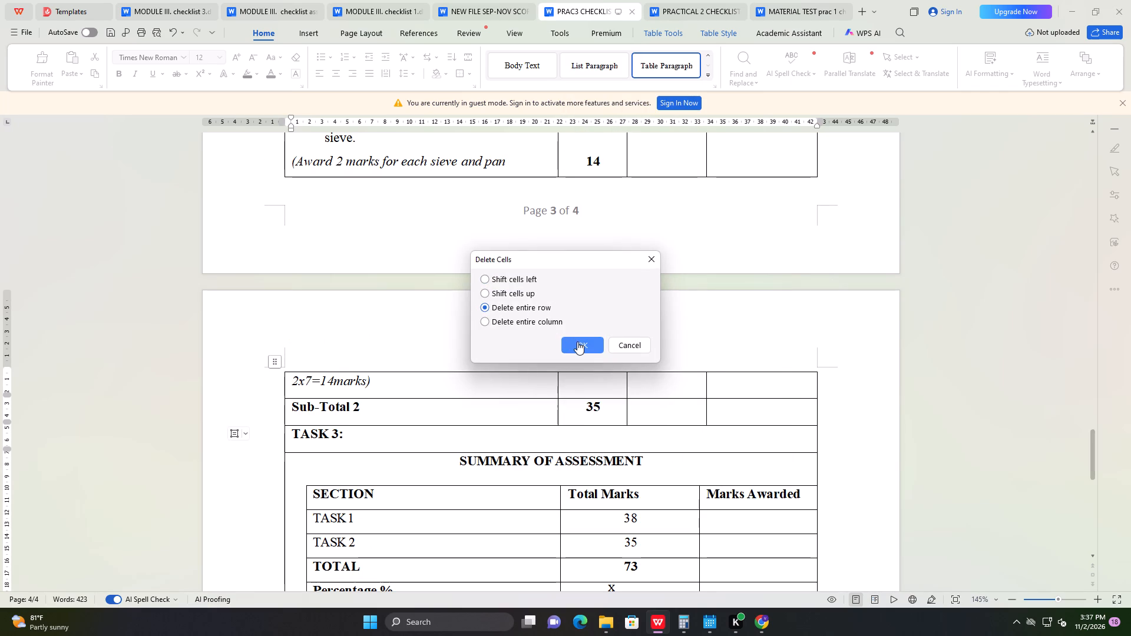
click(579, 343)
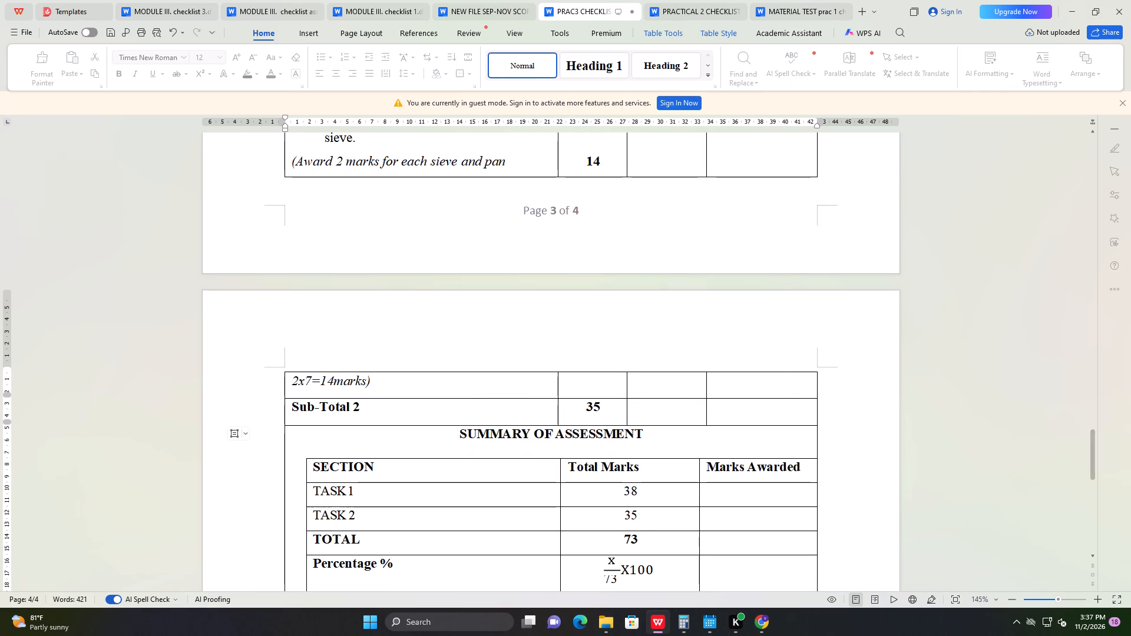
Recheck the PRAC3 checklist's Task 2 item marks and sub-totals, comparing the summary total with the Calculator's sum.
scroll(578, 362, up, 7)
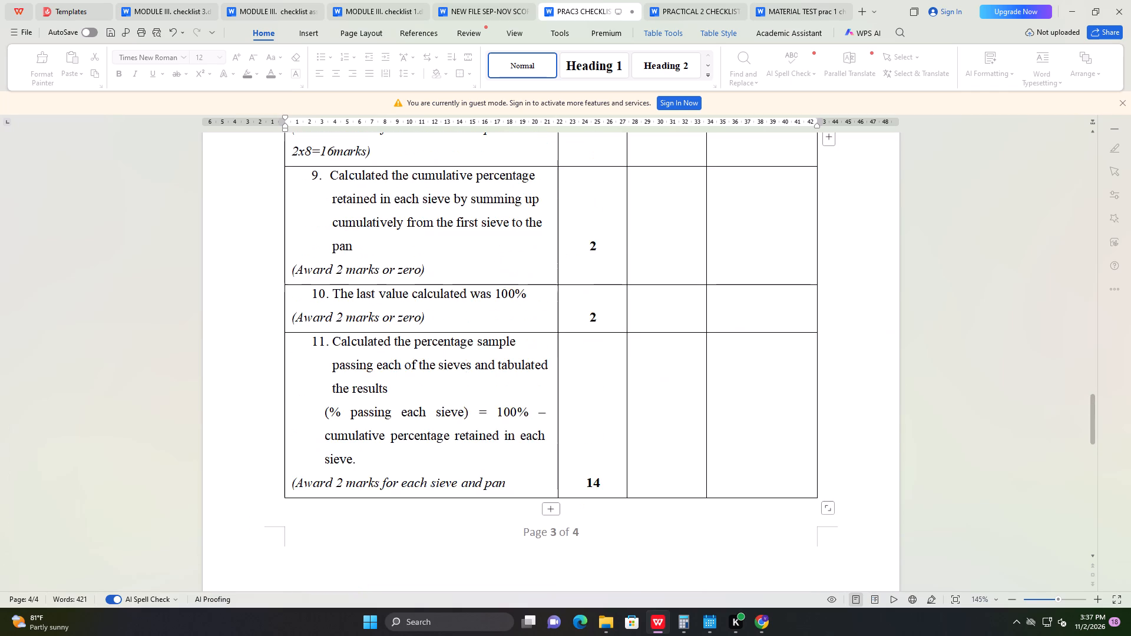
scroll(580, 367, up, 5)
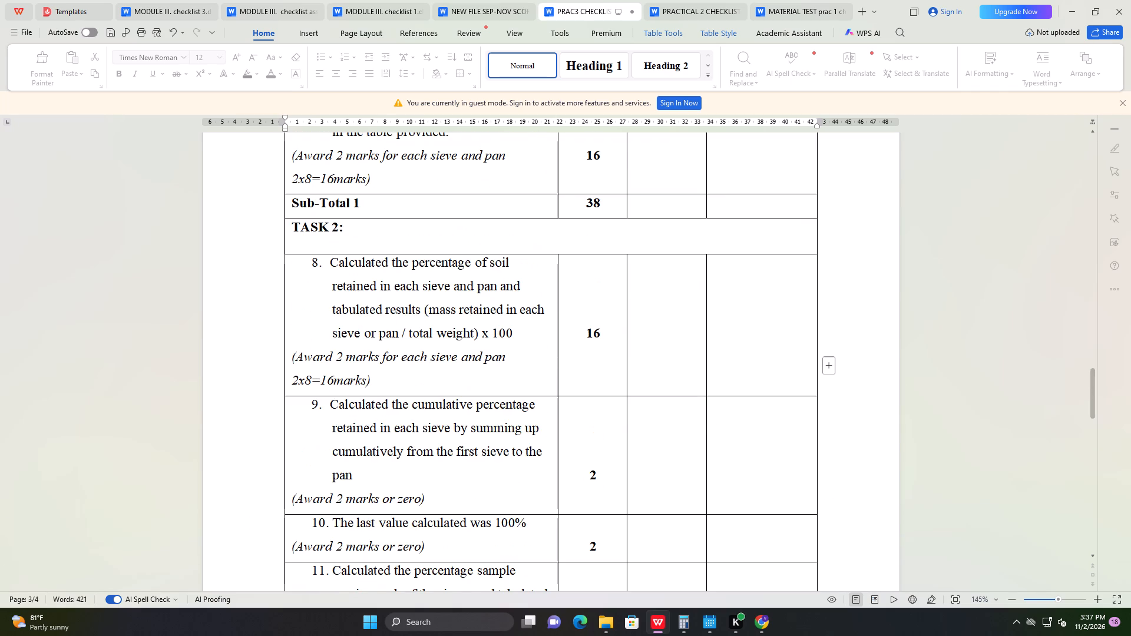
scroll(583, 367, down, 12)
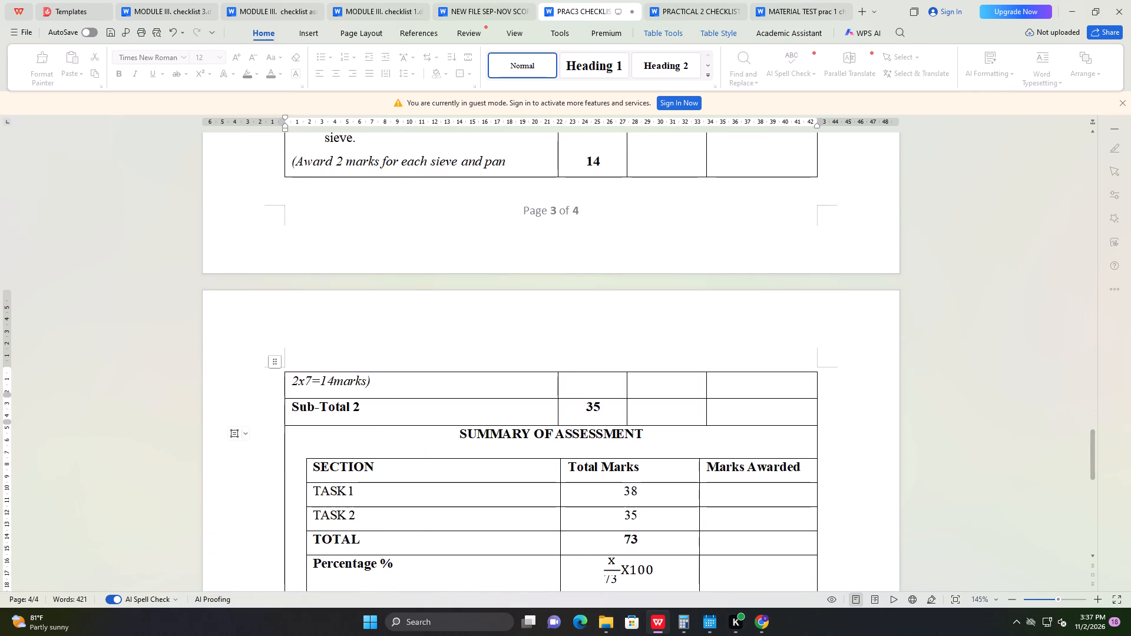
click(685, 621)
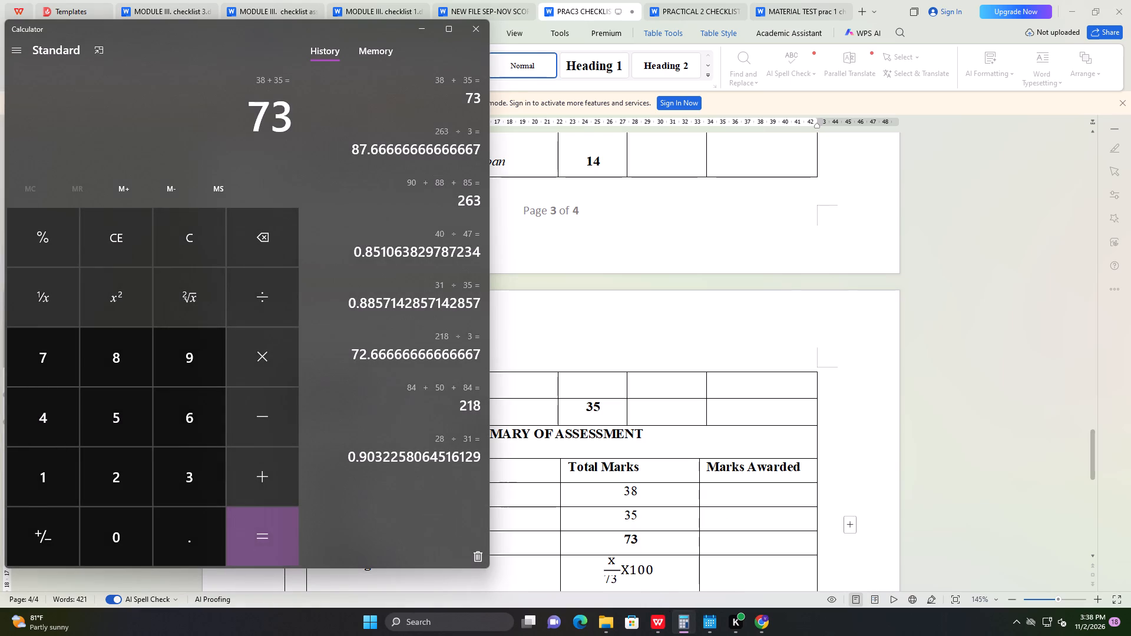
click(692, 543)
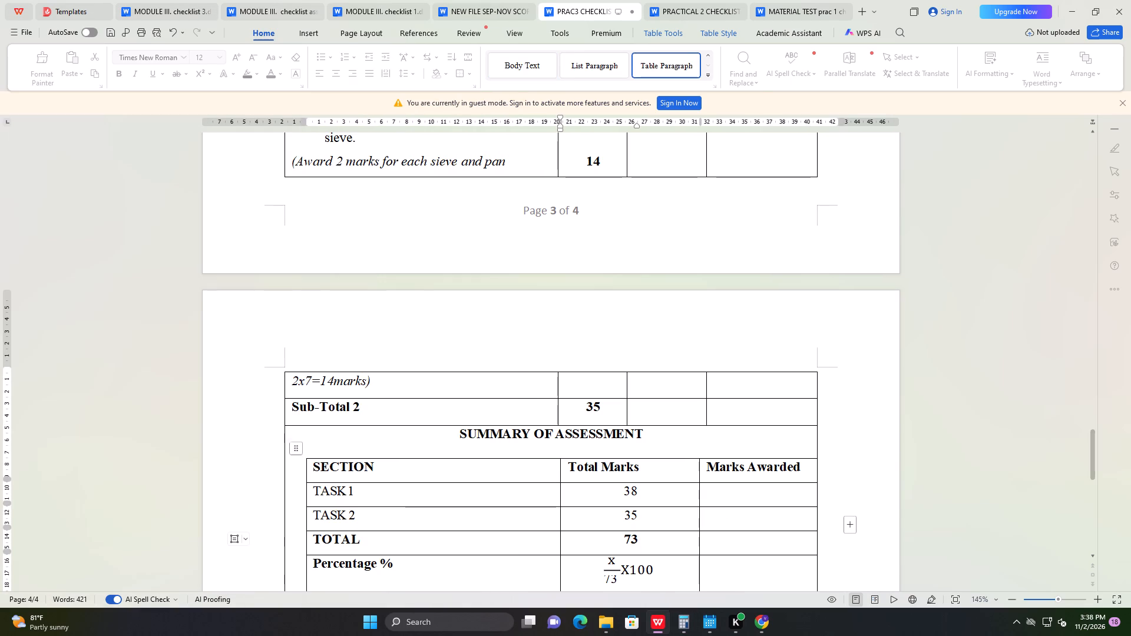
click(686, 625)
click(686, 625)
Look over the last page of the PRAC3 checklist, from the Summary of Assessment to the assessor's signature section.
scroll(709, 561, down, 6)
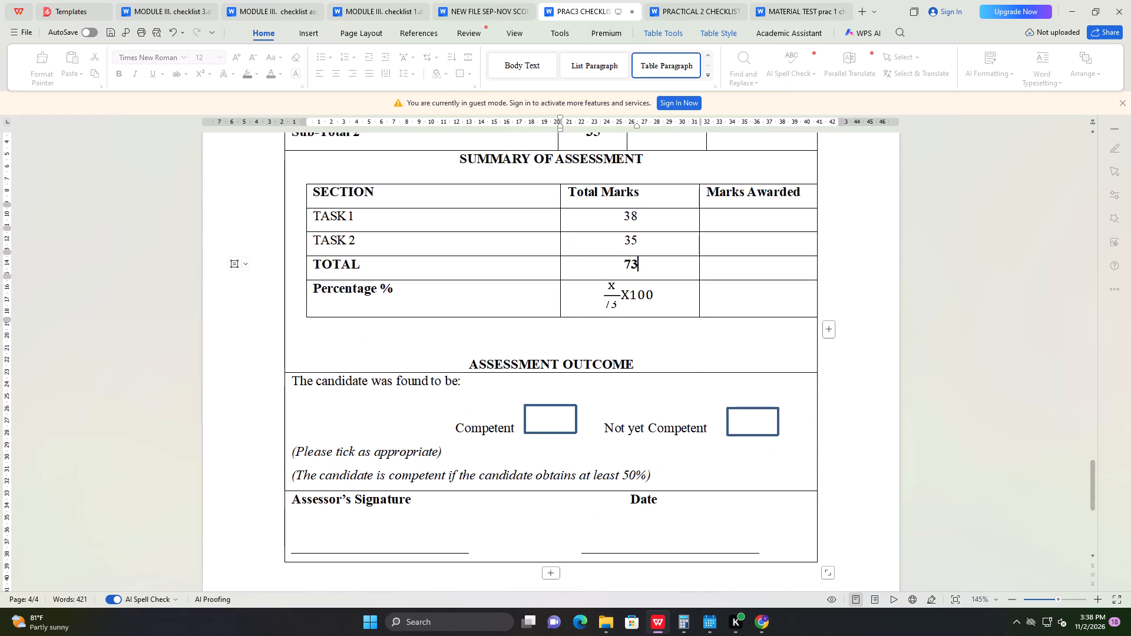
scroll(708, 558, down, 12)
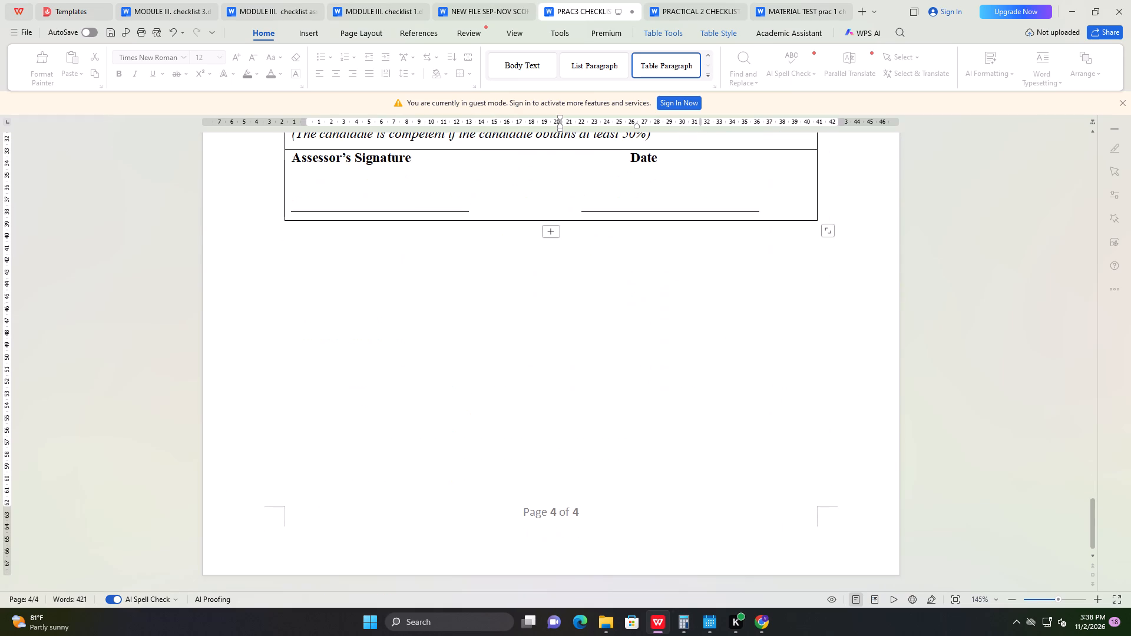
scroll(708, 558, down, 1)
scroll(710, 556, up, 11)
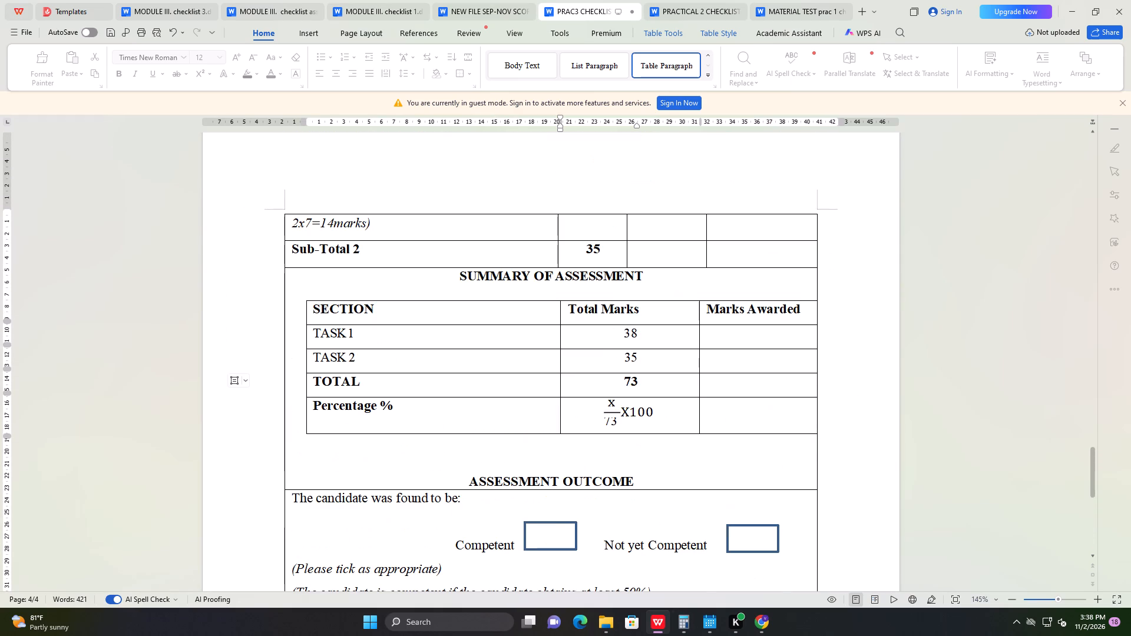
scroll(712, 554, up, 3)
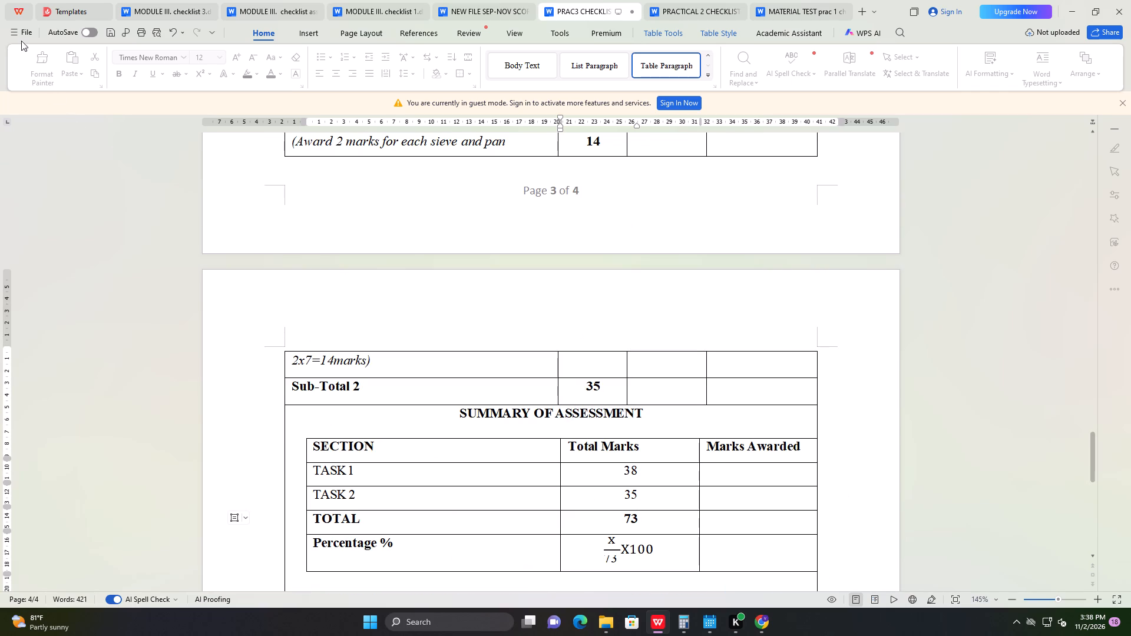
Save the PRAC3 checklist document.
click(17, 34)
click(62, 114)
Close the three MODULE III checklists and the PRAC3, PRACTICAL 2 and MATERIAL TEST prac 1 checklists, keeping the SEP-NOV score sheet open.
click(419, 9)
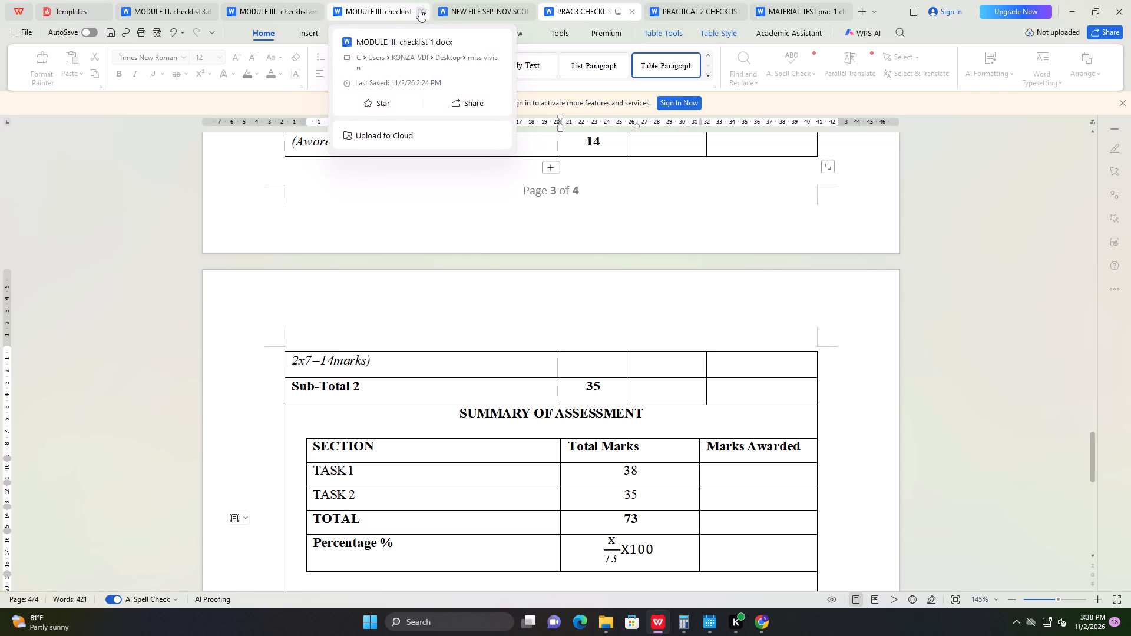
click(318, 11)
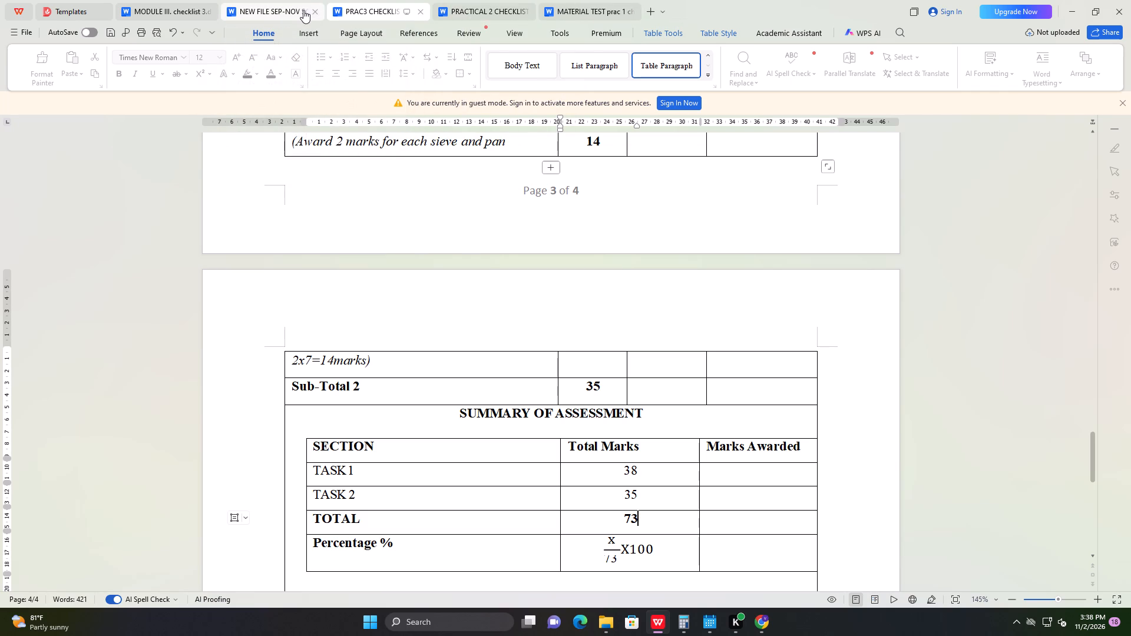
click(205, 11)
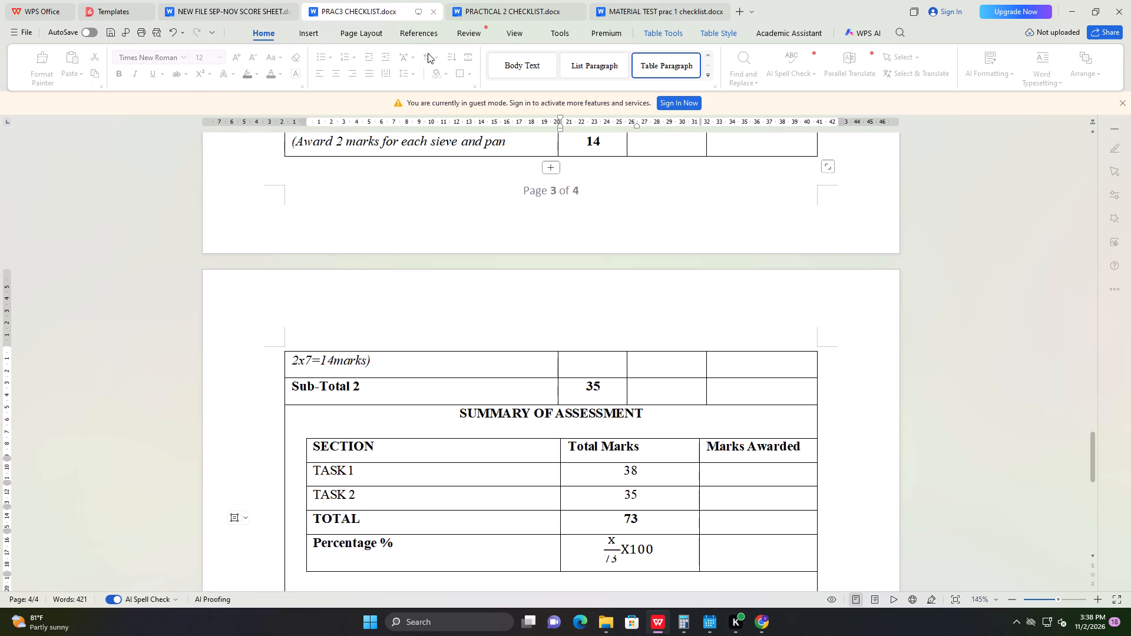
click(433, 11)
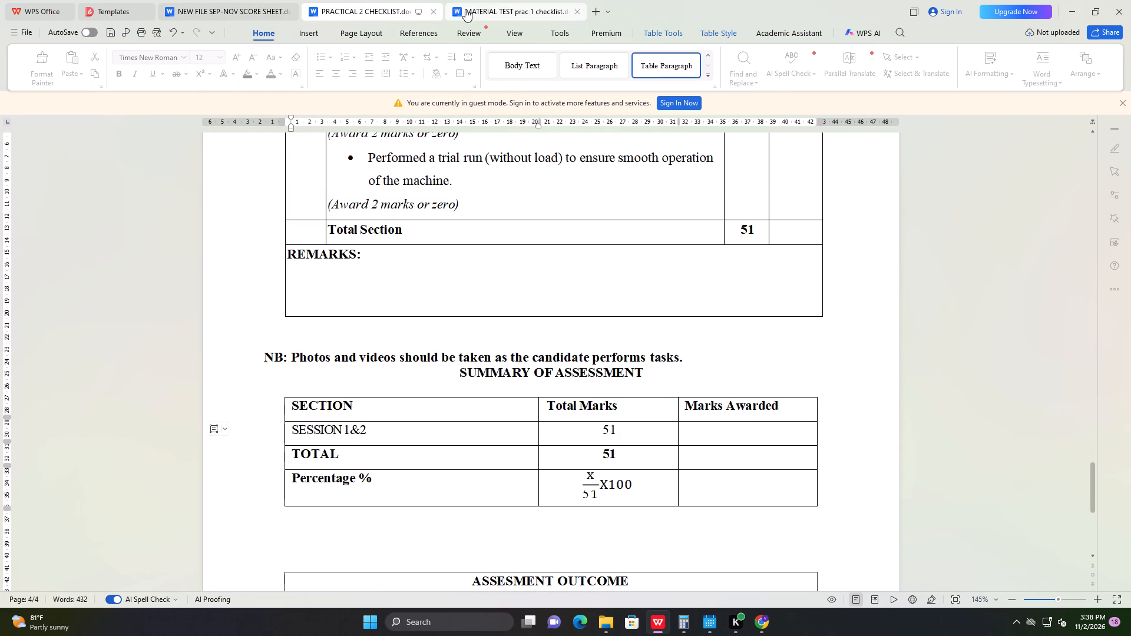
click(432, 9)
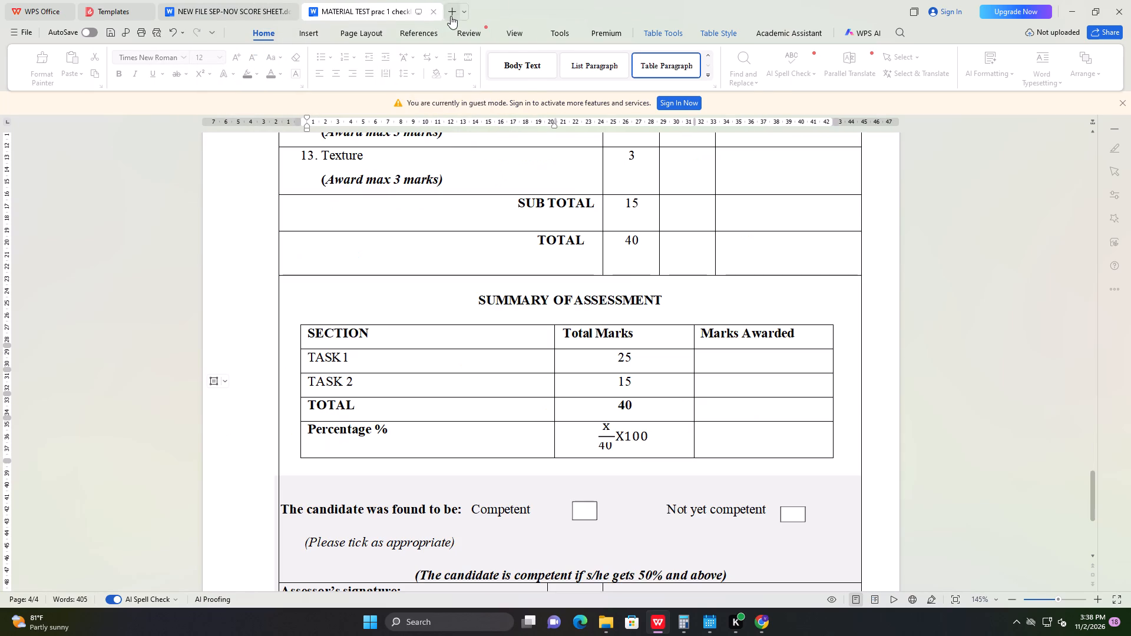
click(433, 12)
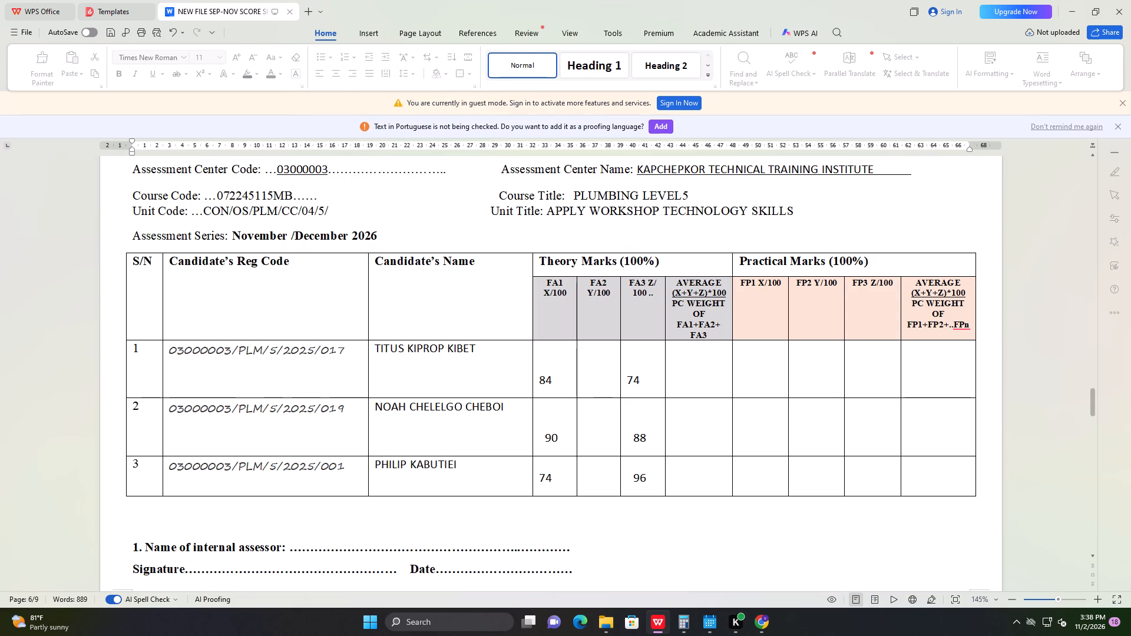
Review the Plumbing Level 5 continuous assessment marks for Apply Workshop Technology Skills and Water Supply System III on pages 6 and 7.
scroll(600, 344, down, 2)
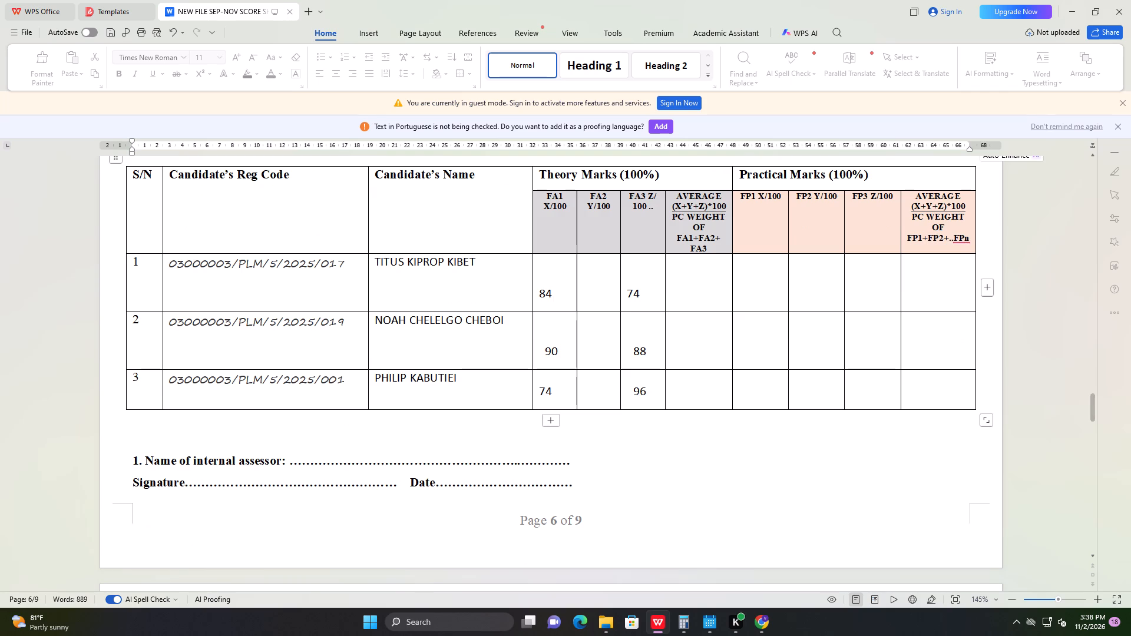
scroll(600, 393, down, 1)
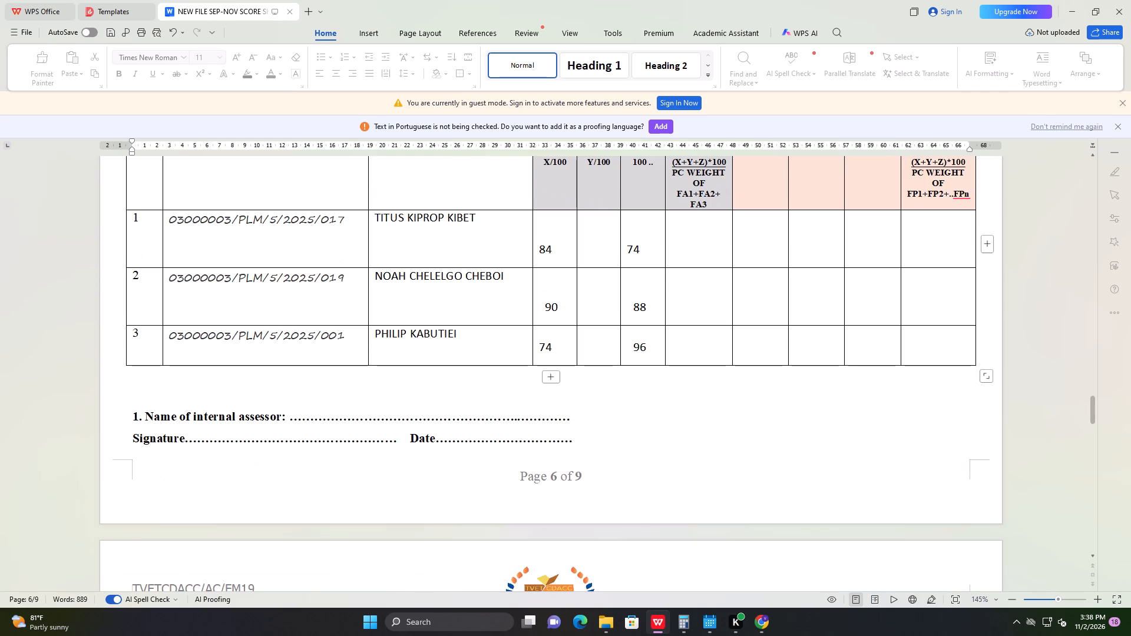
scroll(600, 392, down, 1)
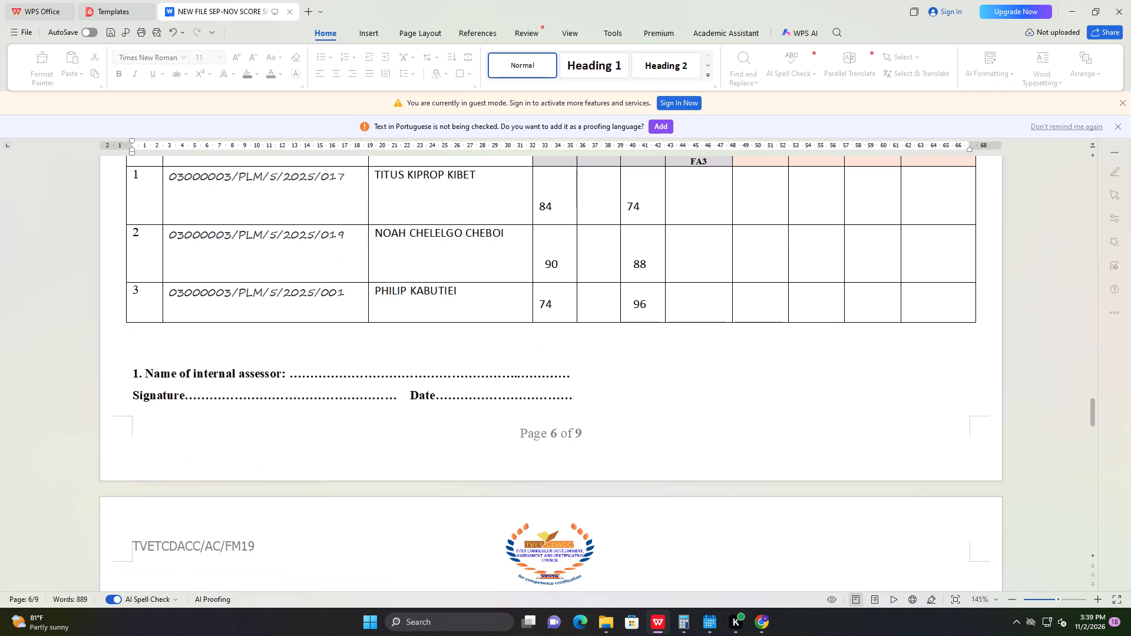
scroll(600, 392, down, 1)
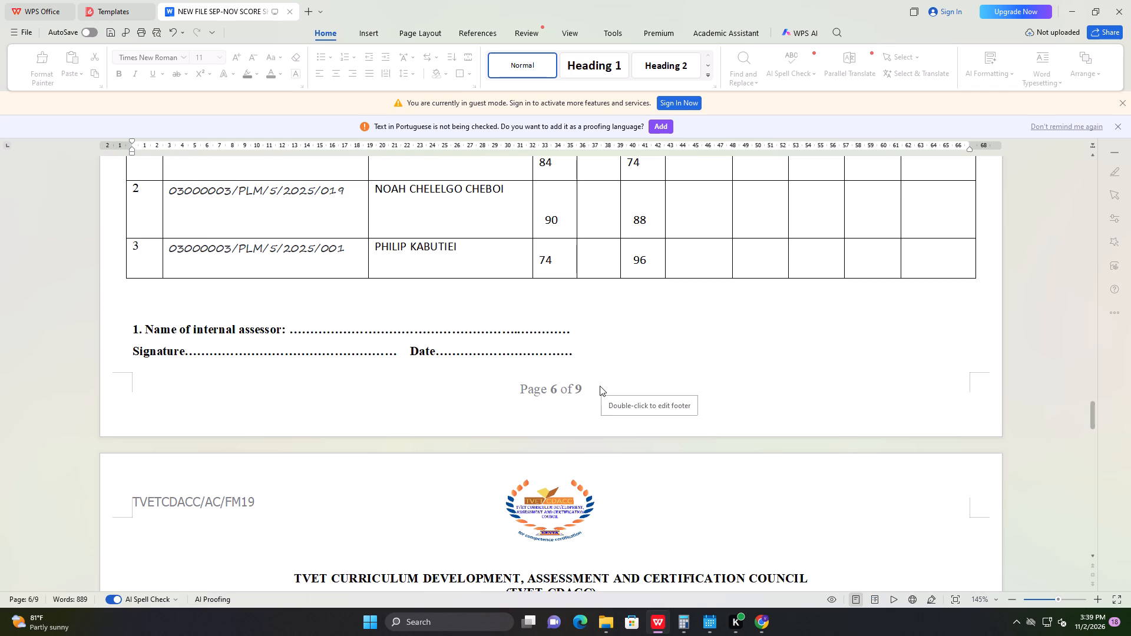
scroll(599, 385, down, 4)
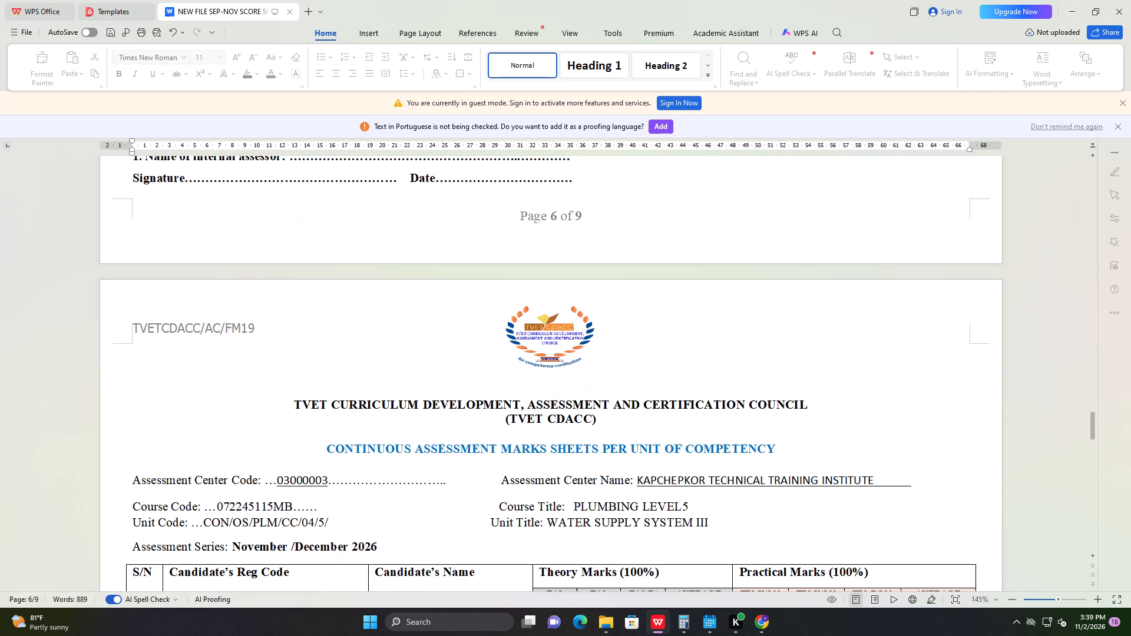
scroll(595, 385, down, 3)
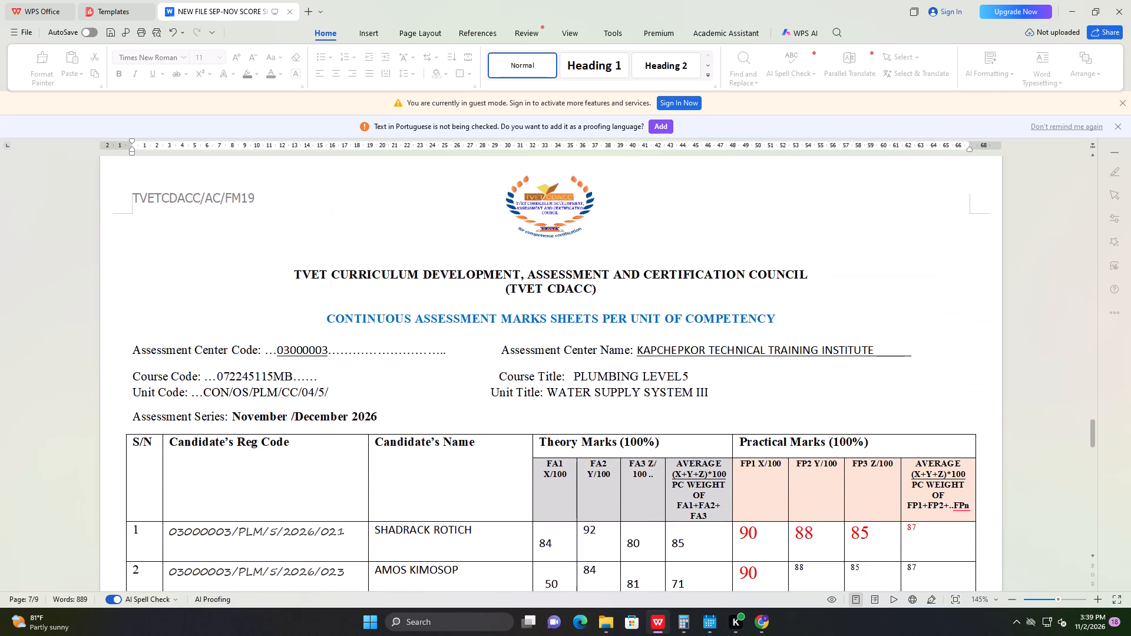
scroll(595, 384, down, 2)
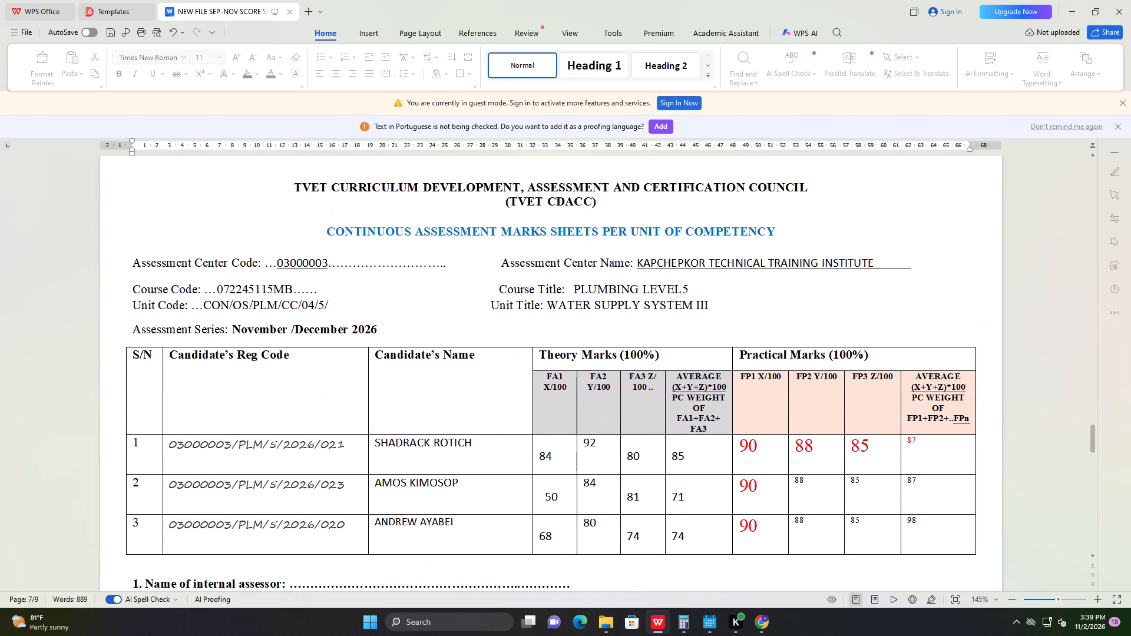
scroll(595, 384, down, 1)
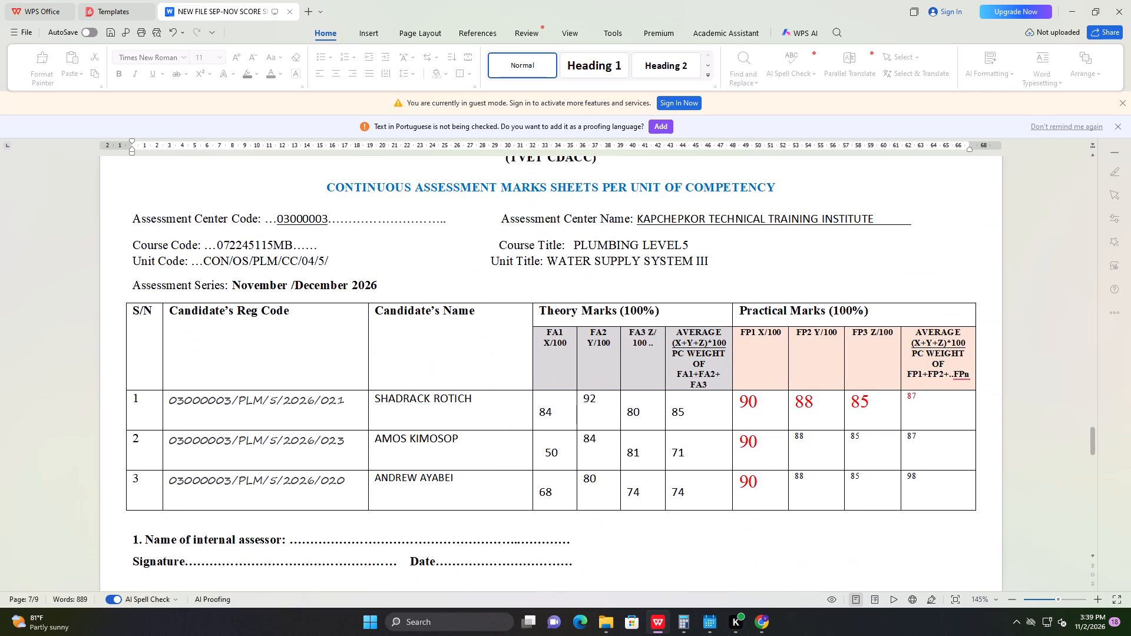
scroll(595, 384, down, 1)
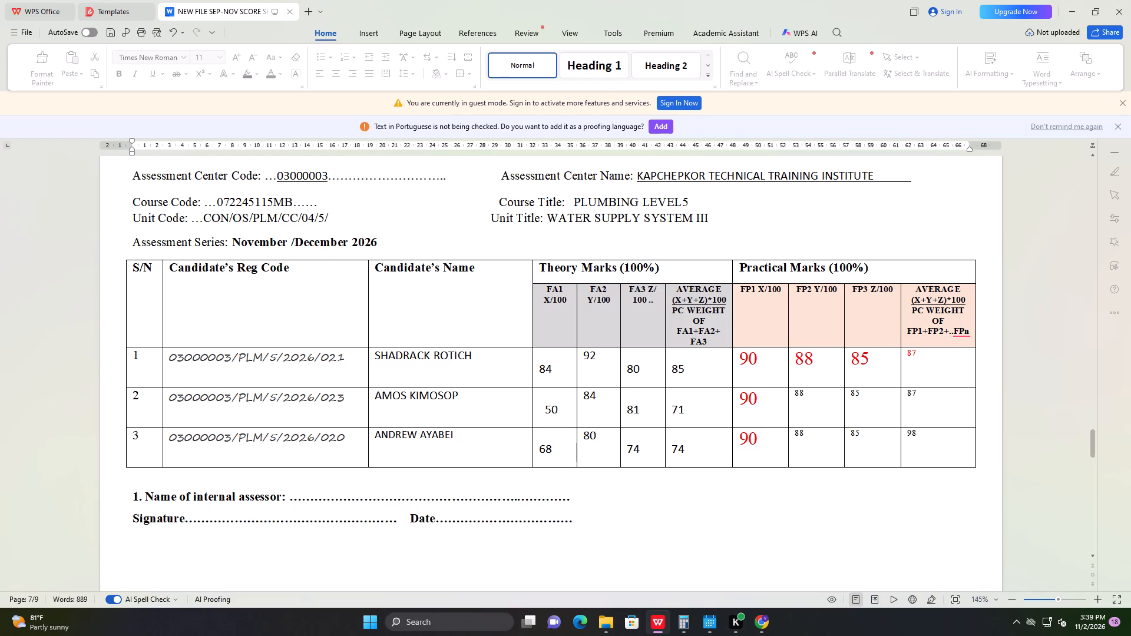
scroll(595, 384, down, 1)
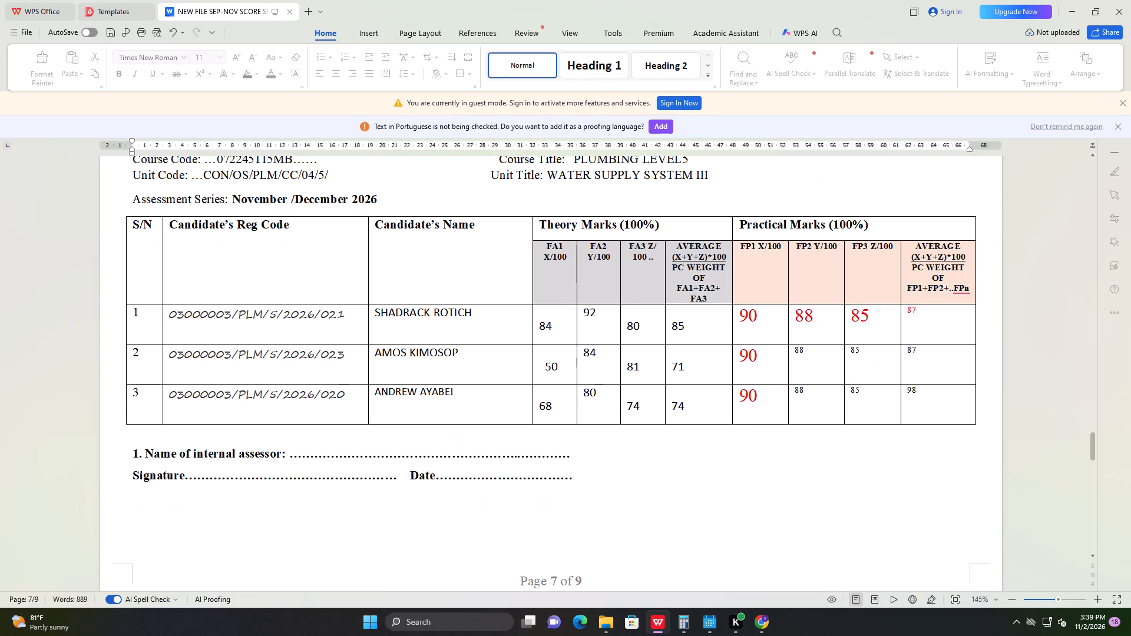
scroll(595, 384, down, 1)
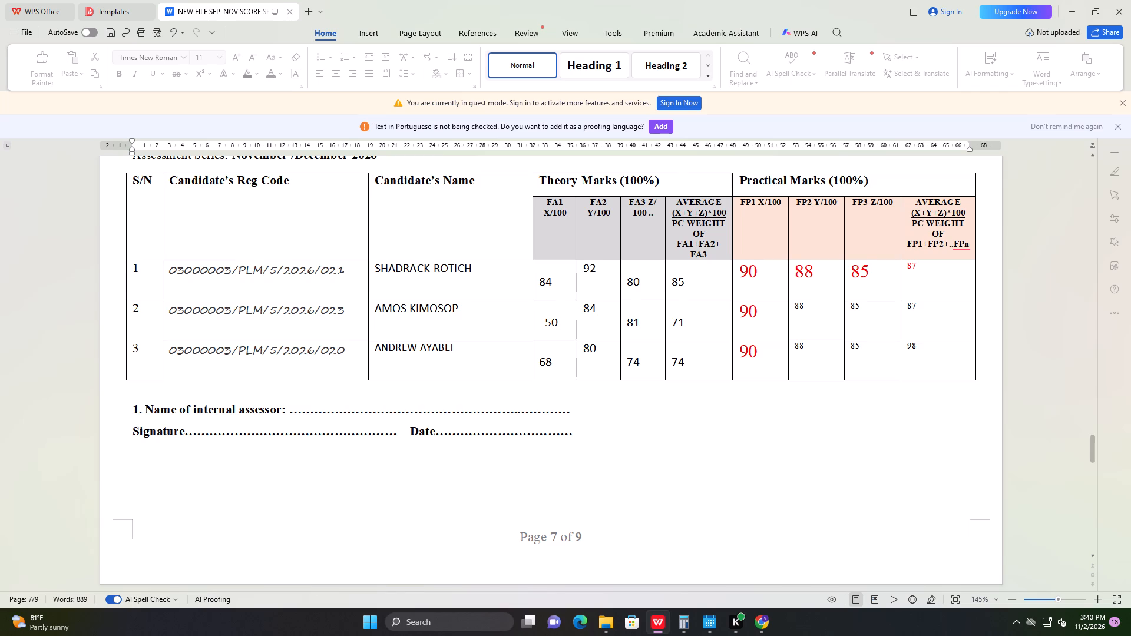
scroll(646, 390, down, 1)
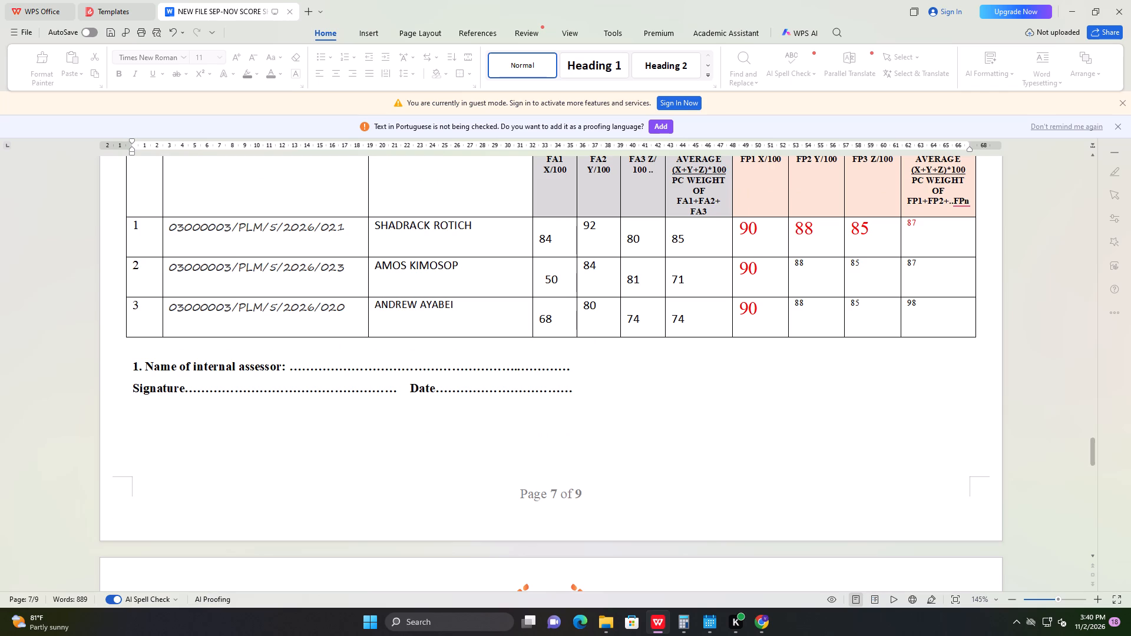
scroll(672, 415, down, 2)
scroll(657, 487, down, 1)
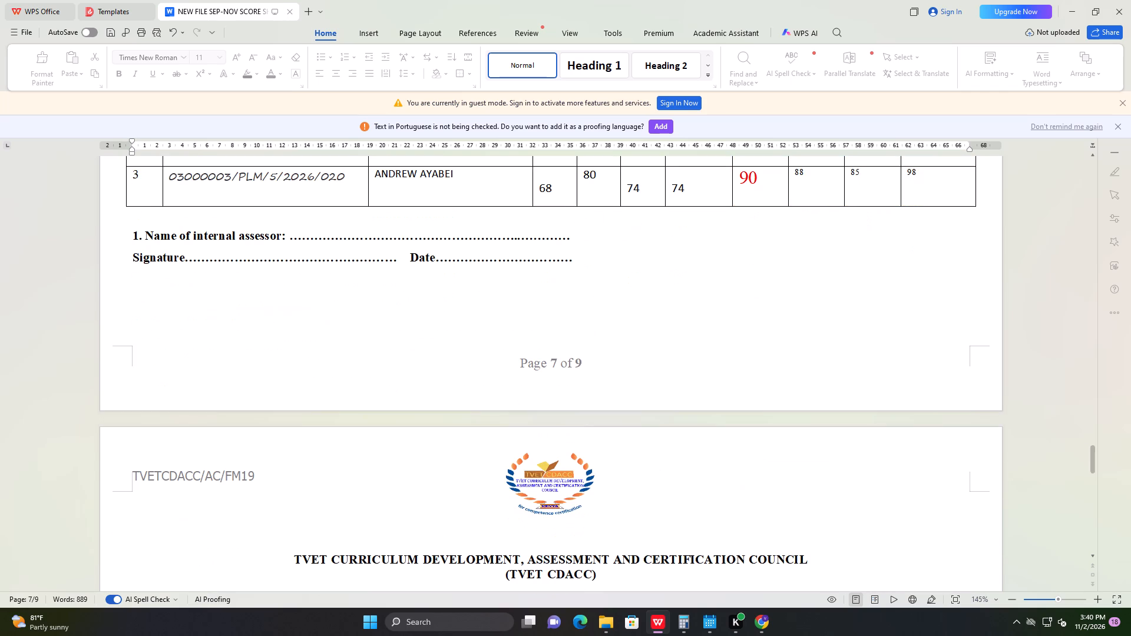
Look over the Water Supply System III summative assessment marks sheet on page 8 and the last page of the score sheet.
scroll(657, 487, down, 1)
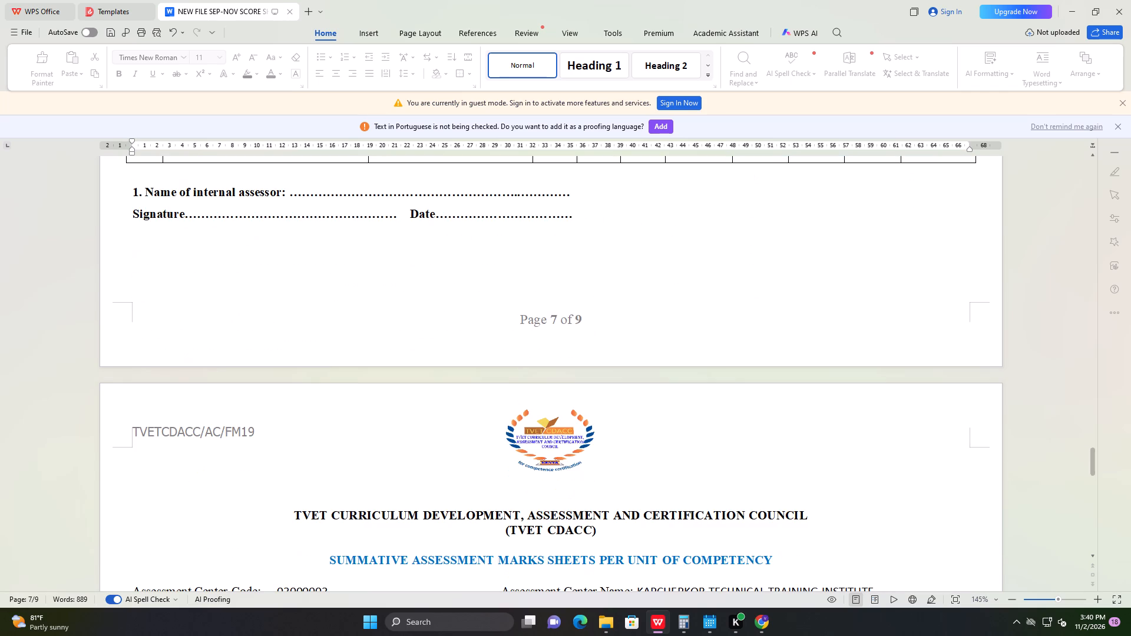
scroll(657, 487, down, 5)
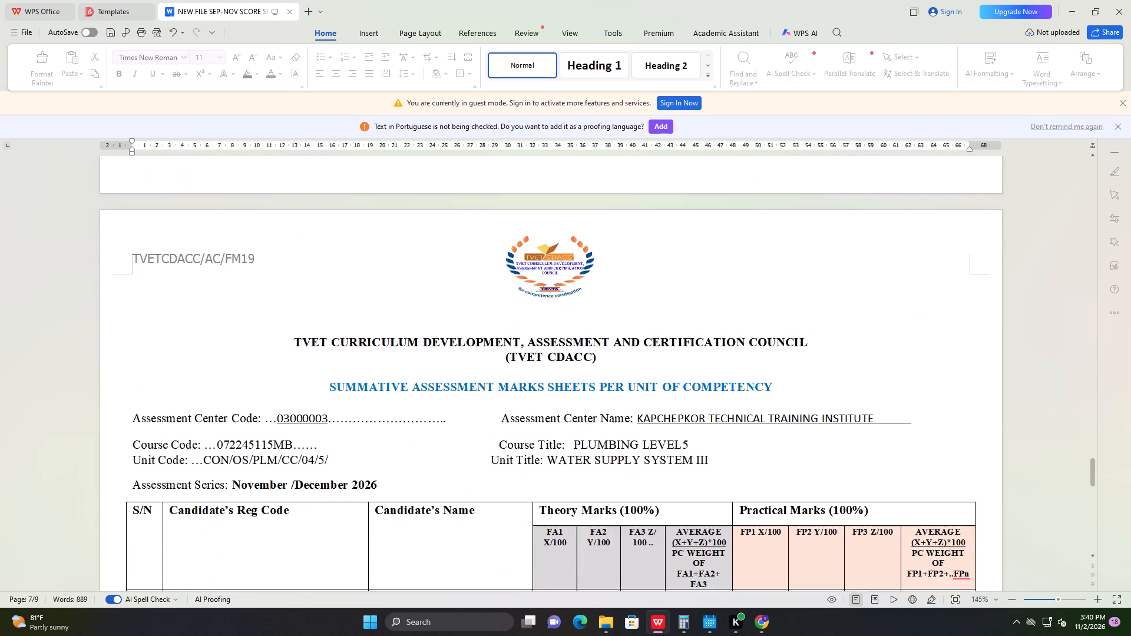
scroll(659, 483, down, 10)
scroll(662, 481, up, 4)
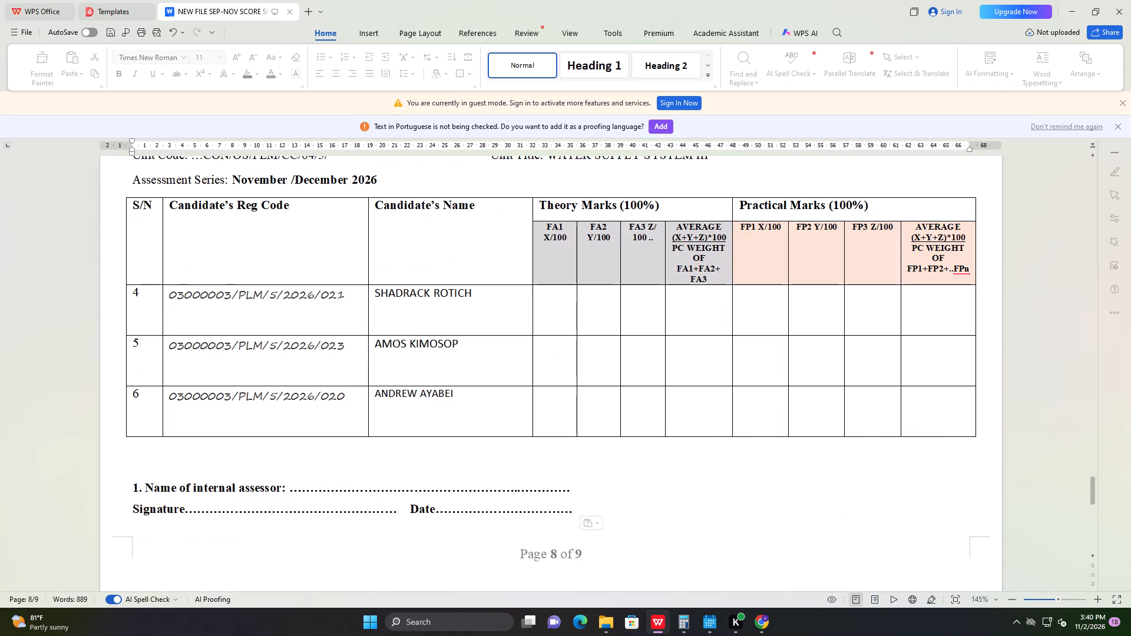
scroll(663, 478, down, 10)
scroll(663, 478, up, 6)
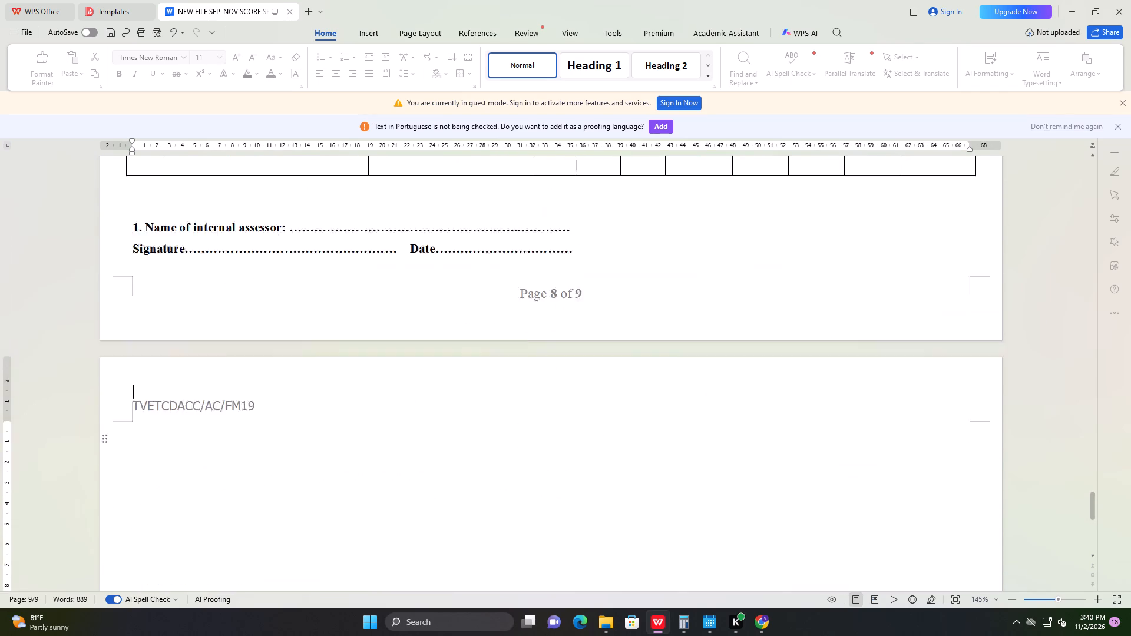
scroll(664, 475, up, 10)
scroll(674, 449, up, 13)
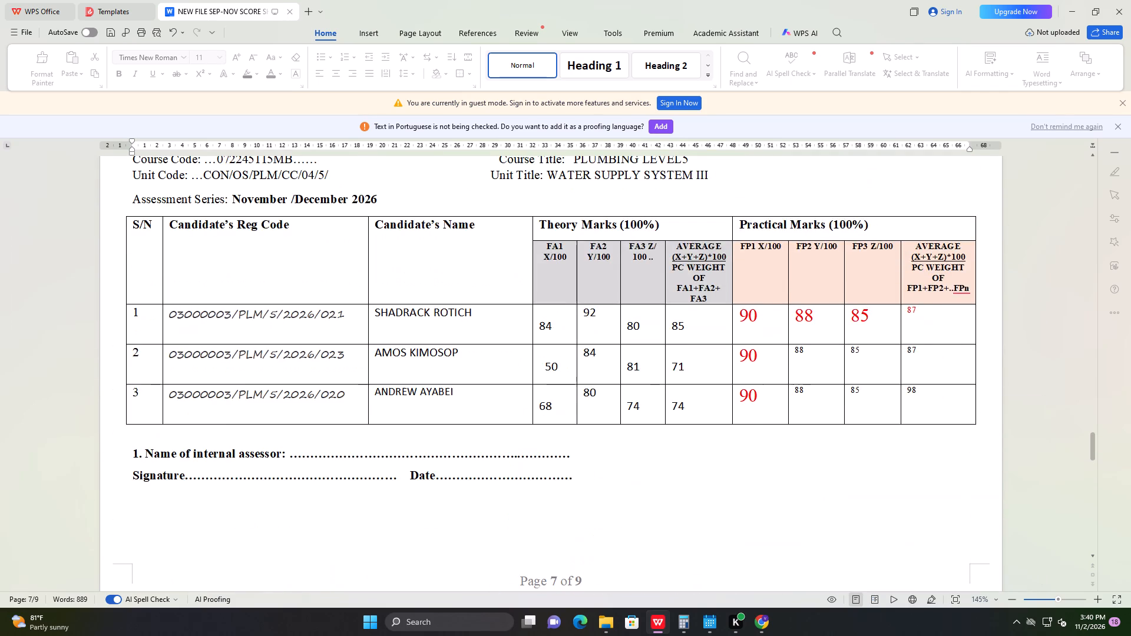
Go back to page 5 and examine the Material Testing I continuous assessment marks sheet for Civil Engineering Level 6.
scroll(665, 452, up, 15)
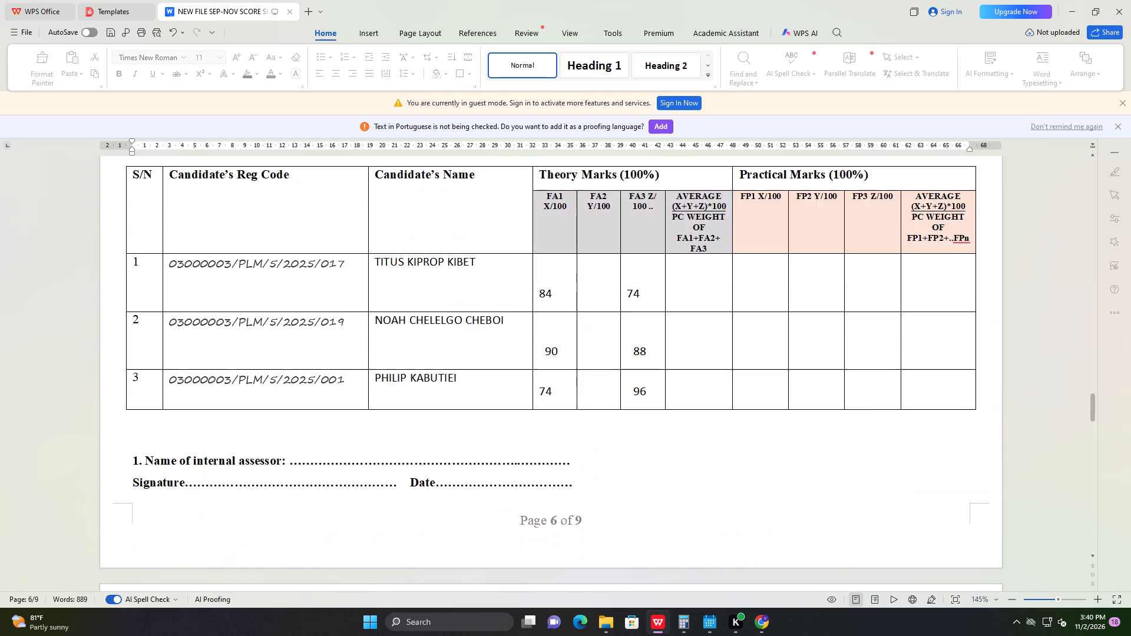
scroll(644, 442, up, 14)
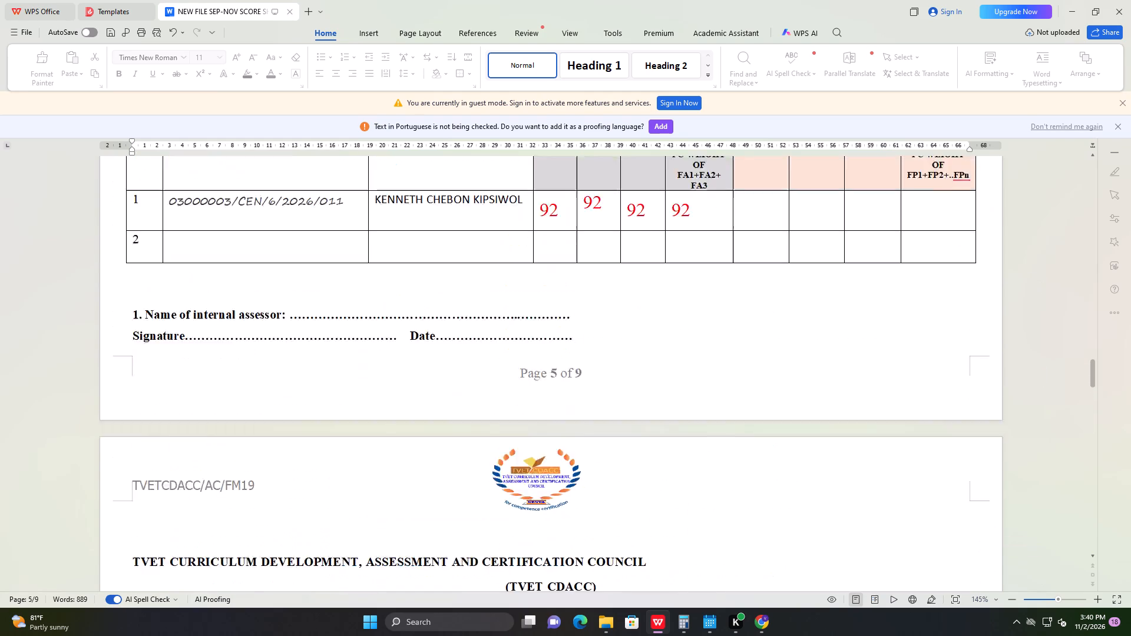
scroll(644, 442, up, 3)
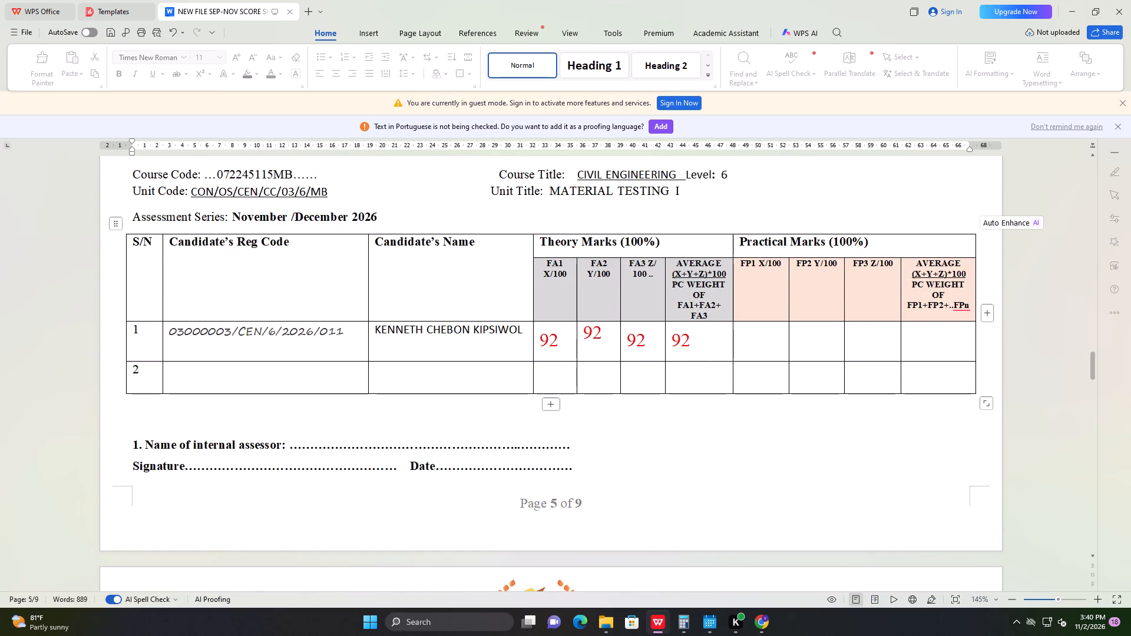
scroll(250, 211, up, 1)
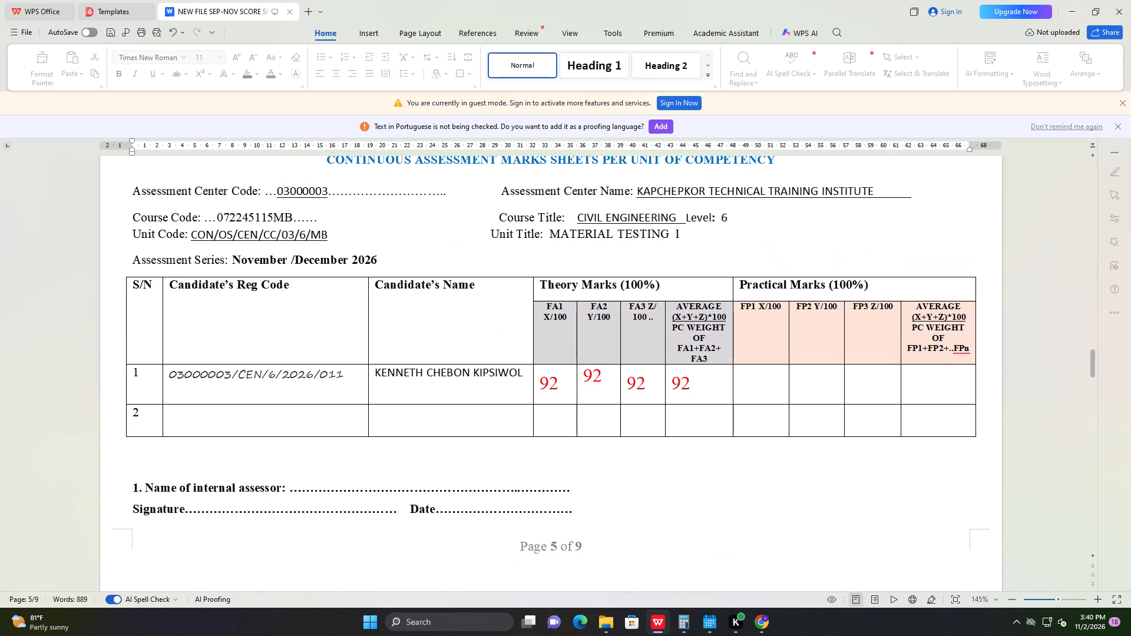
scroll(219, 181, up, 1)
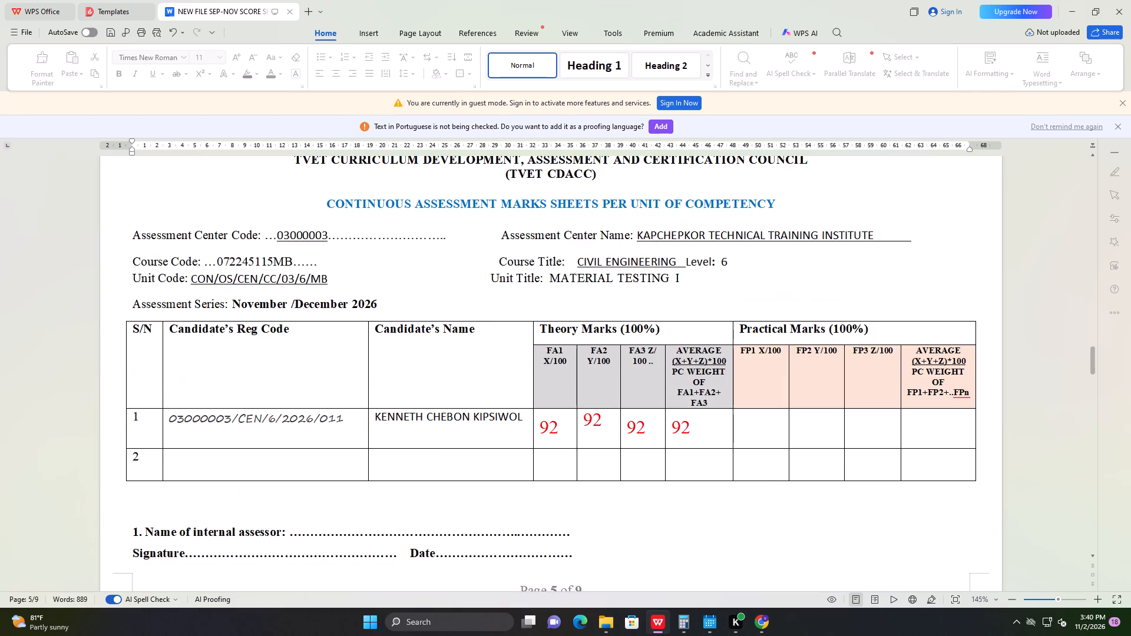
scroll(220, 177, up, 1)
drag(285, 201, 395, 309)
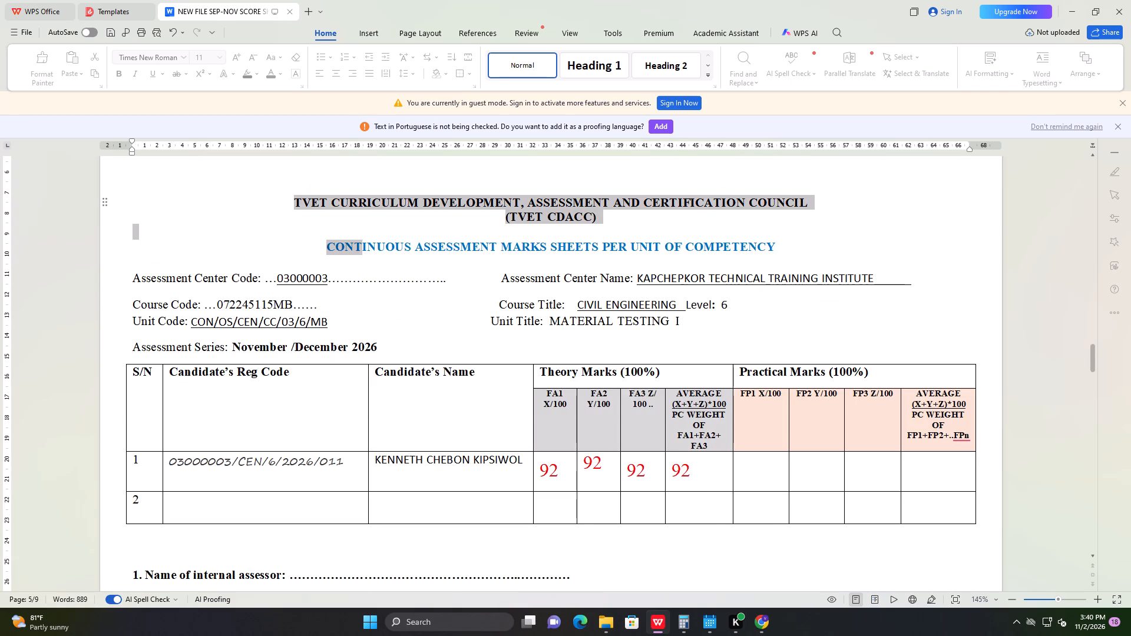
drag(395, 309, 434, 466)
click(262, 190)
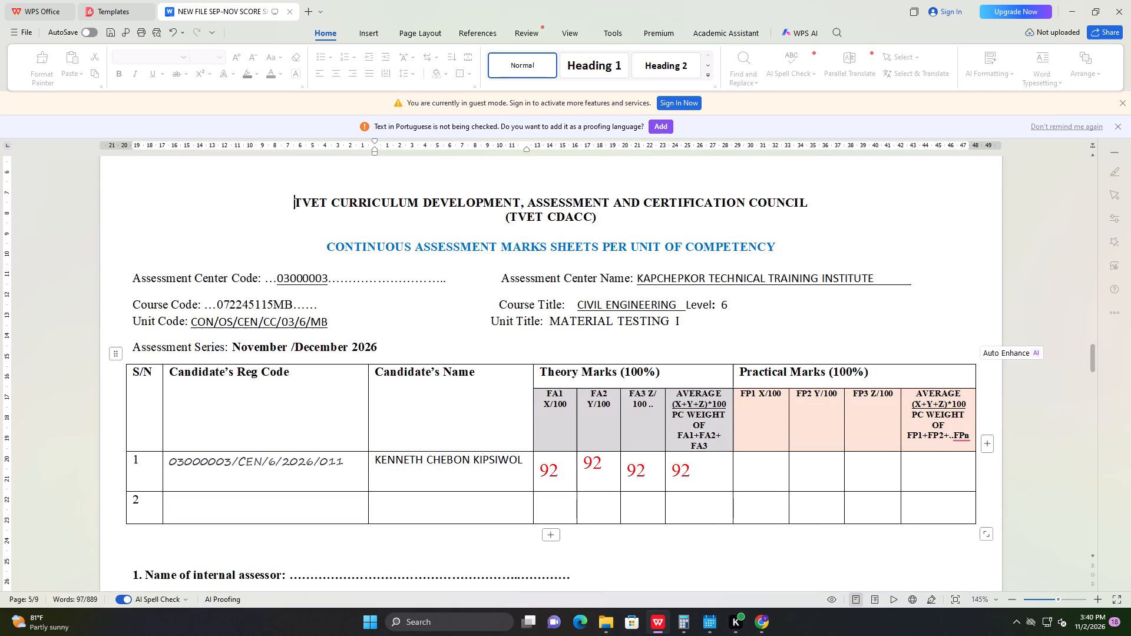
Copy the whole Material Testing I marks sheet, from its signature line up to the page top, onto the blank page 9.
scroll(507, 568, down, 3)
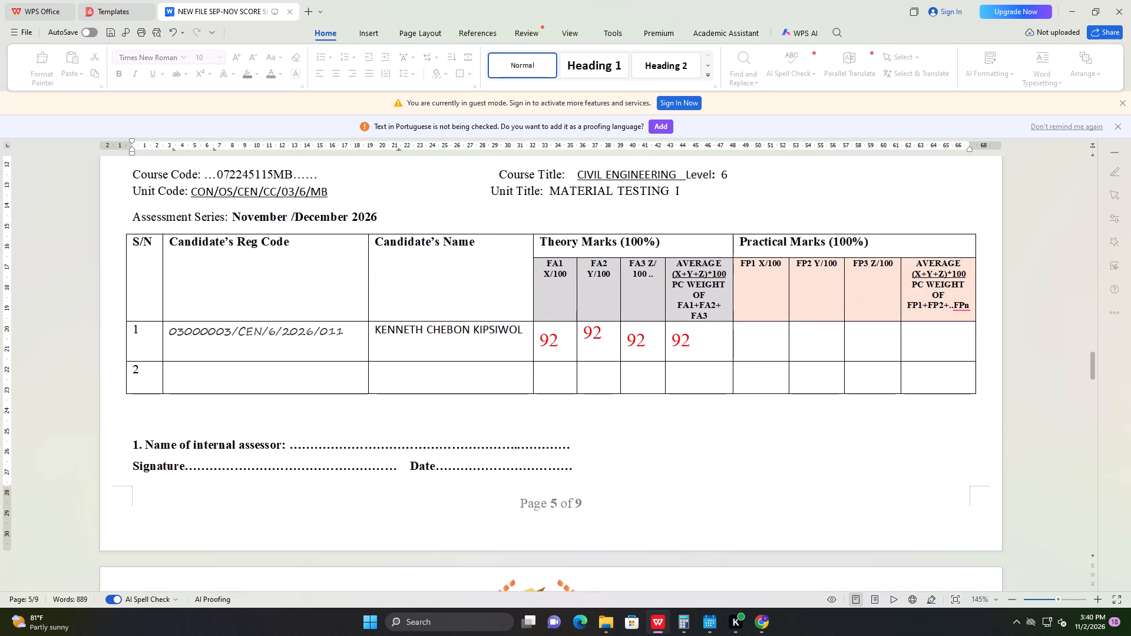
drag(601, 485, 421, 147)
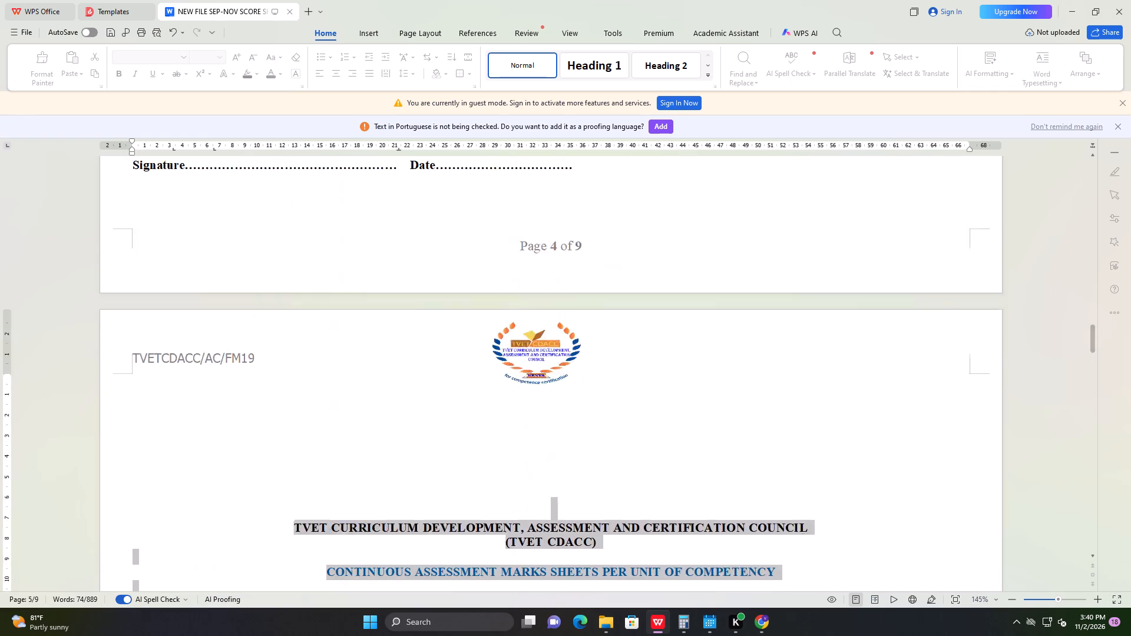
drag(421, 147, 491, 373)
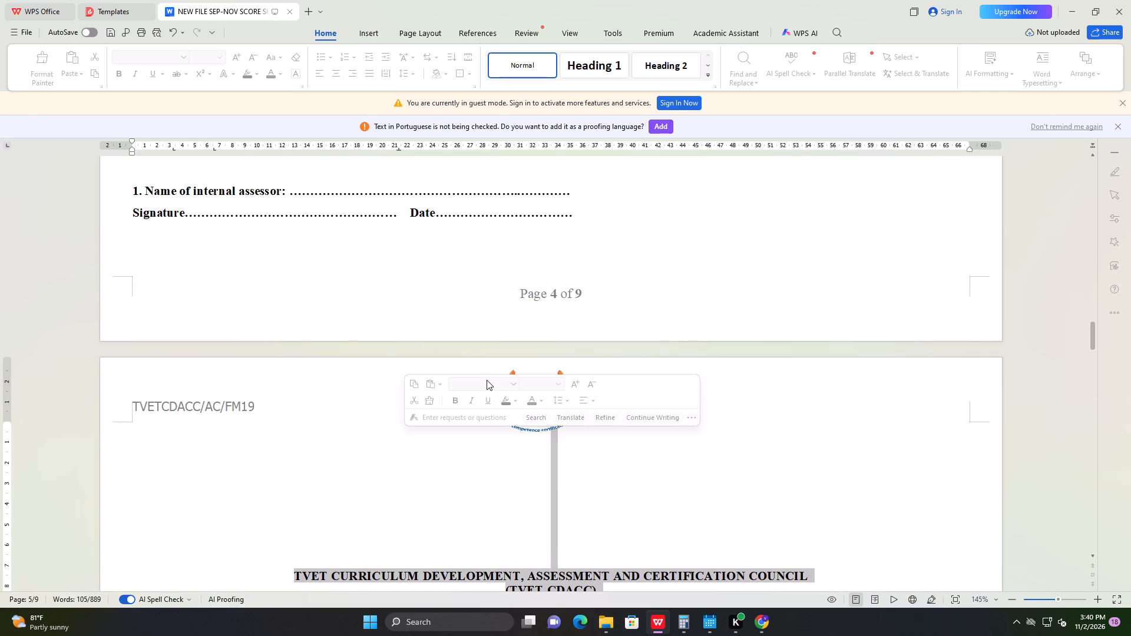
key(ctrl+c)
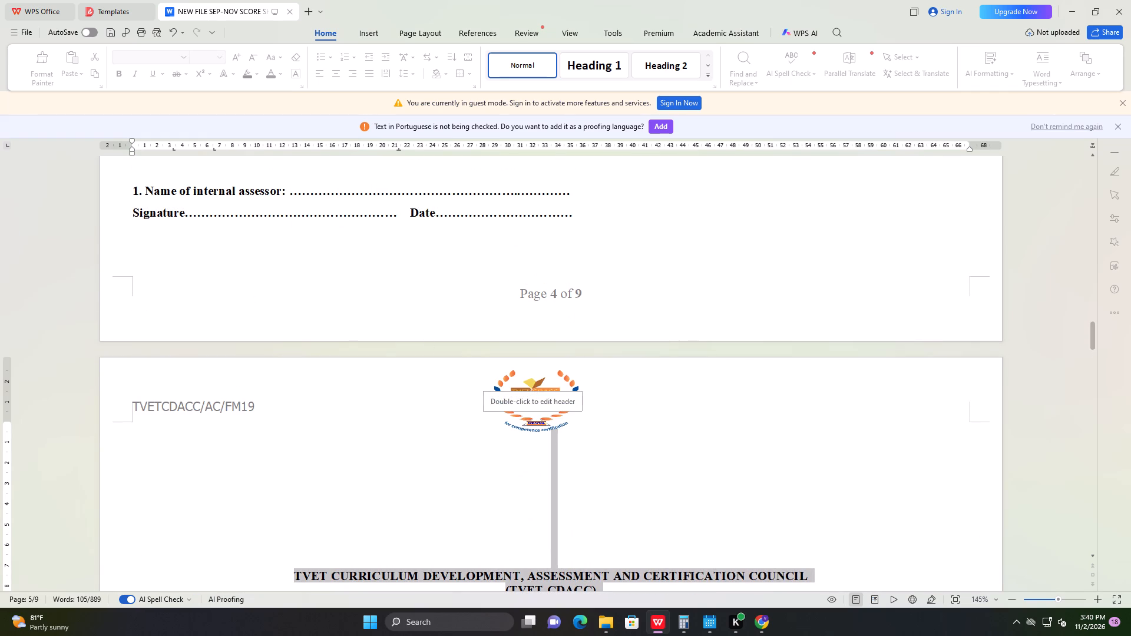
scroll(490, 374, down, 20)
scroll(490, 374, down, 2)
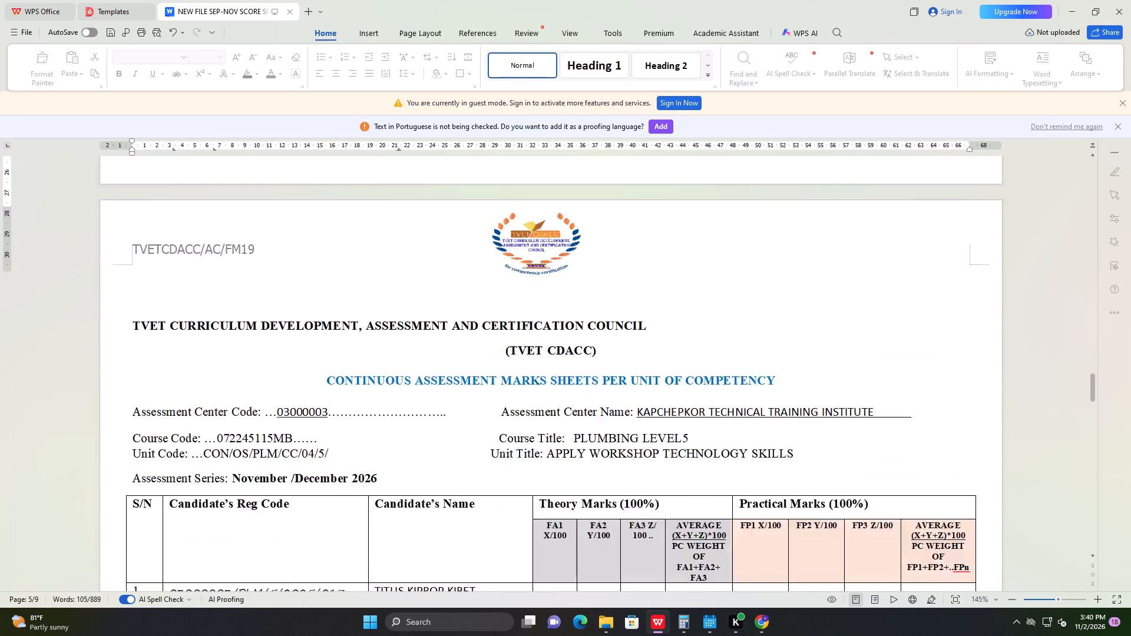
scroll(472, 434, down, 20)
scroll(472, 434, down, 11)
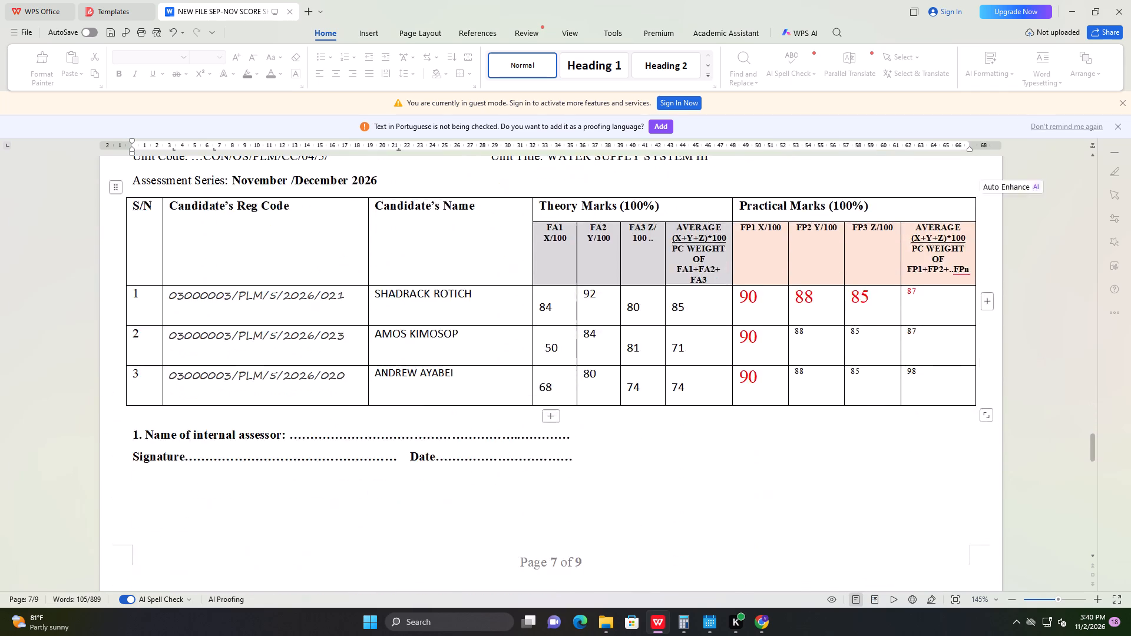
scroll(468, 435, down, 2)
scroll(468, 437, down, 20)
scroll(468, 437, down, 5)
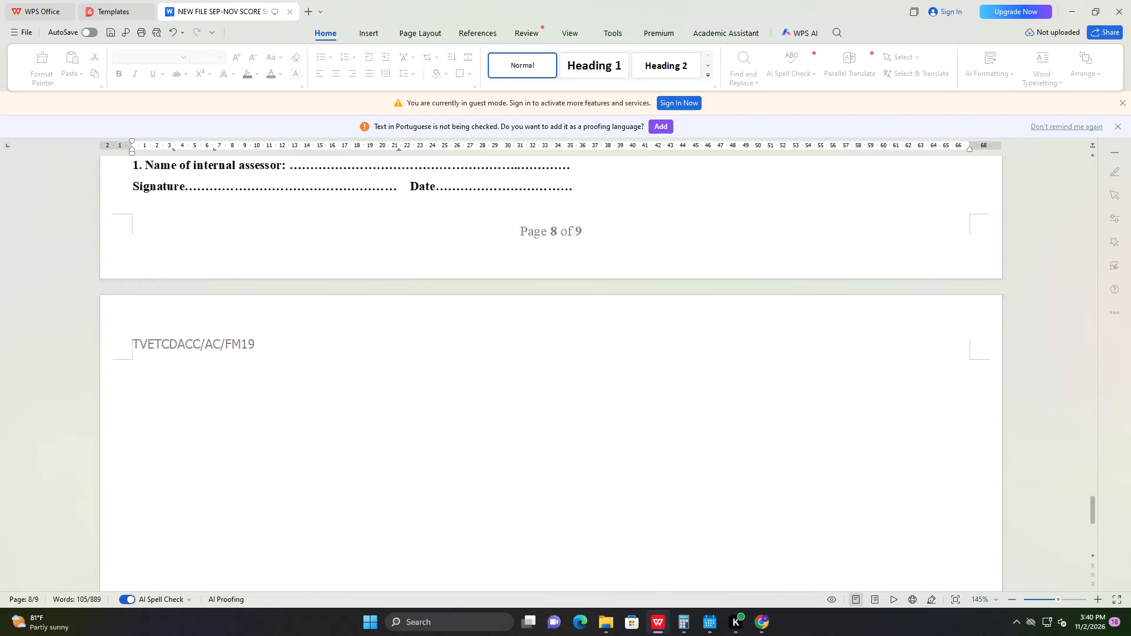
scroll(465, 442, down, 2)
click(359, 357)
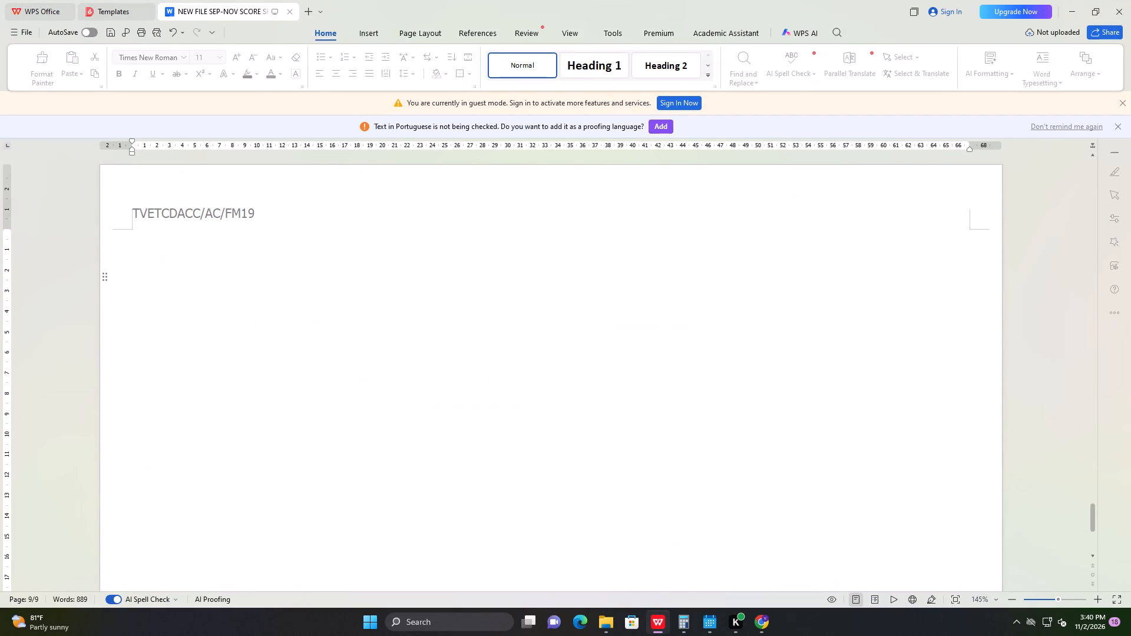
key(ctrl+v)
Delete the surplus blank lines above the title of the copied Material Testing I sheet so it fits on page 9.
scroll(357, 372, up, 3)
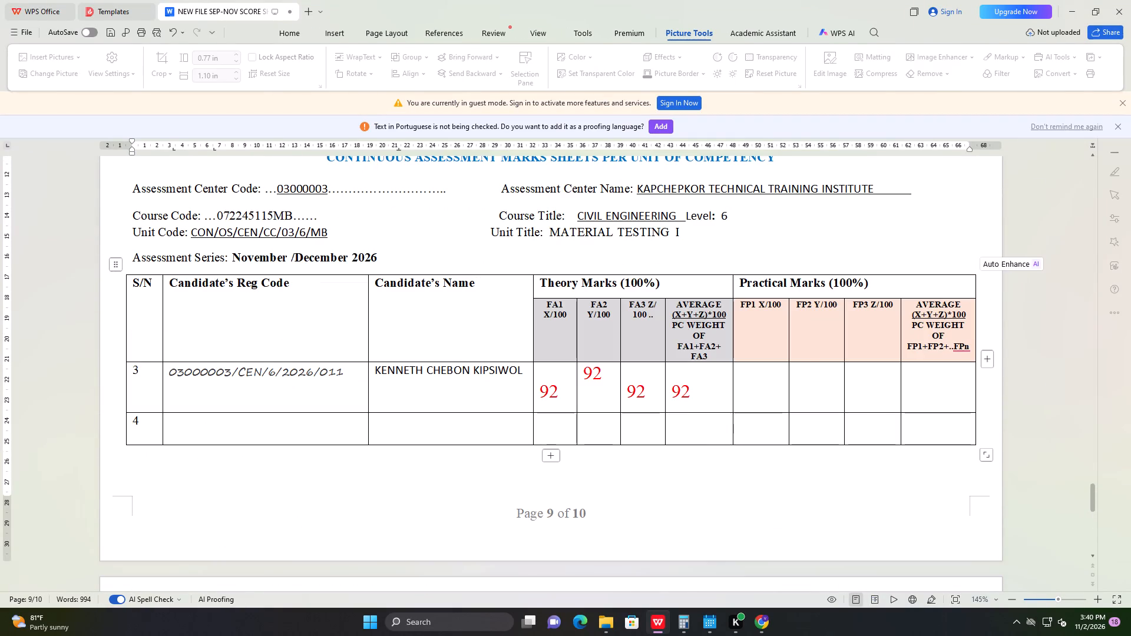
scroll(376, 406, up, 8)
click(389, 397)
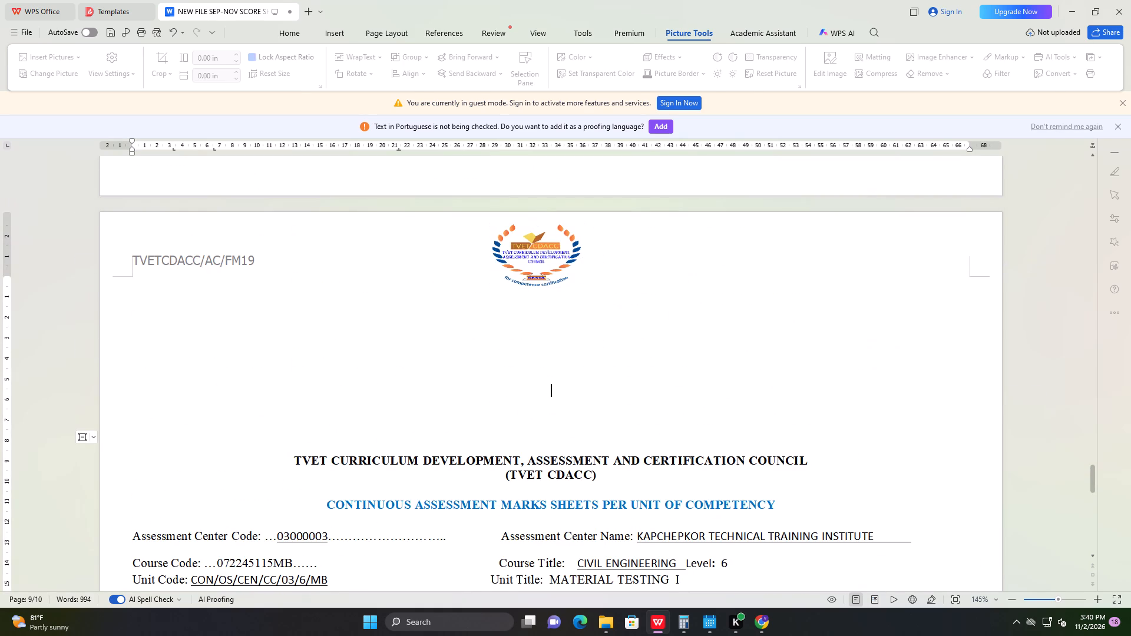
key(BackSpace)
key(BackSpace)
key(BackSpace)
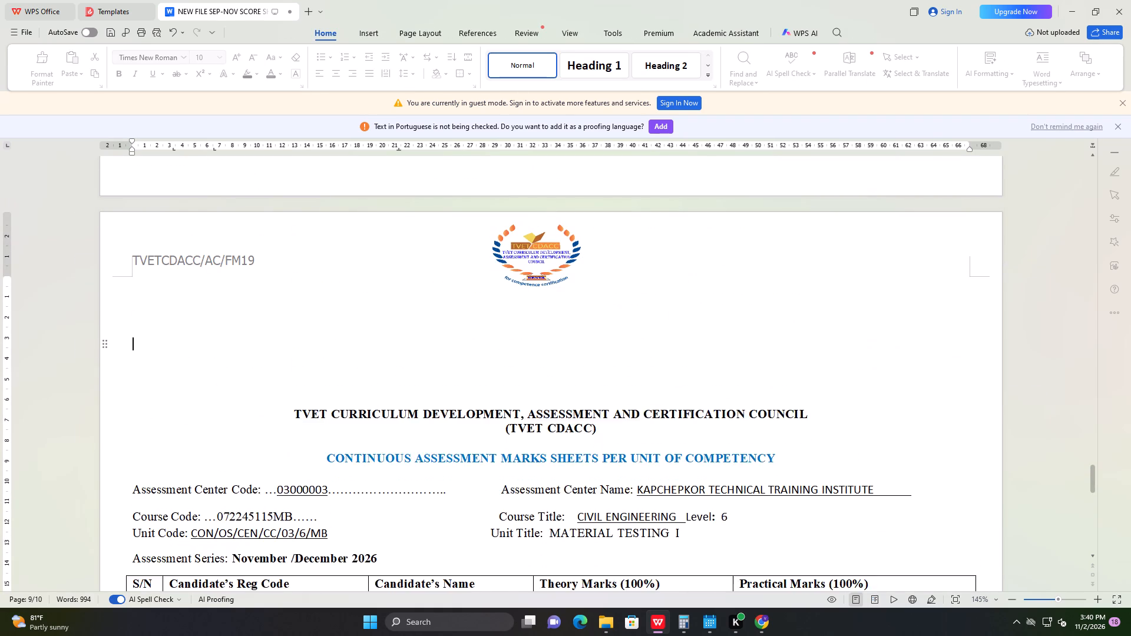
key(BackSpace)
key(BackSpace)
click(468, 323)
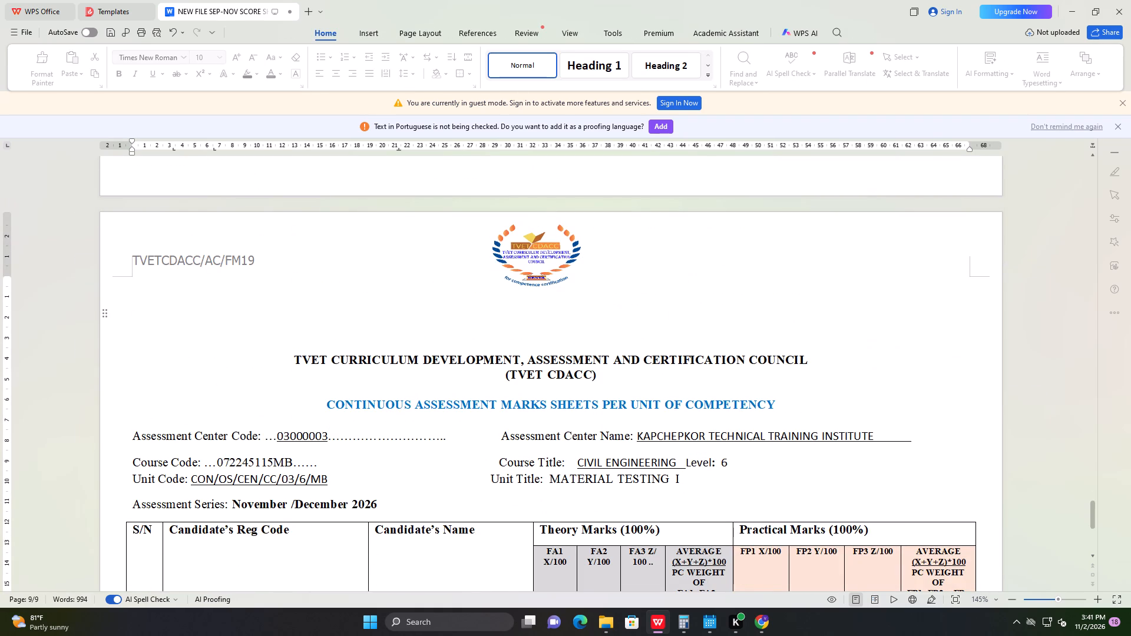
Clear the FA1, FA2, FA3 and average theory marks of candidate 3 on the copied Material Testing I sheet.
scroll(472, 324, down, 10)
scroll(468, 329, up, 3)
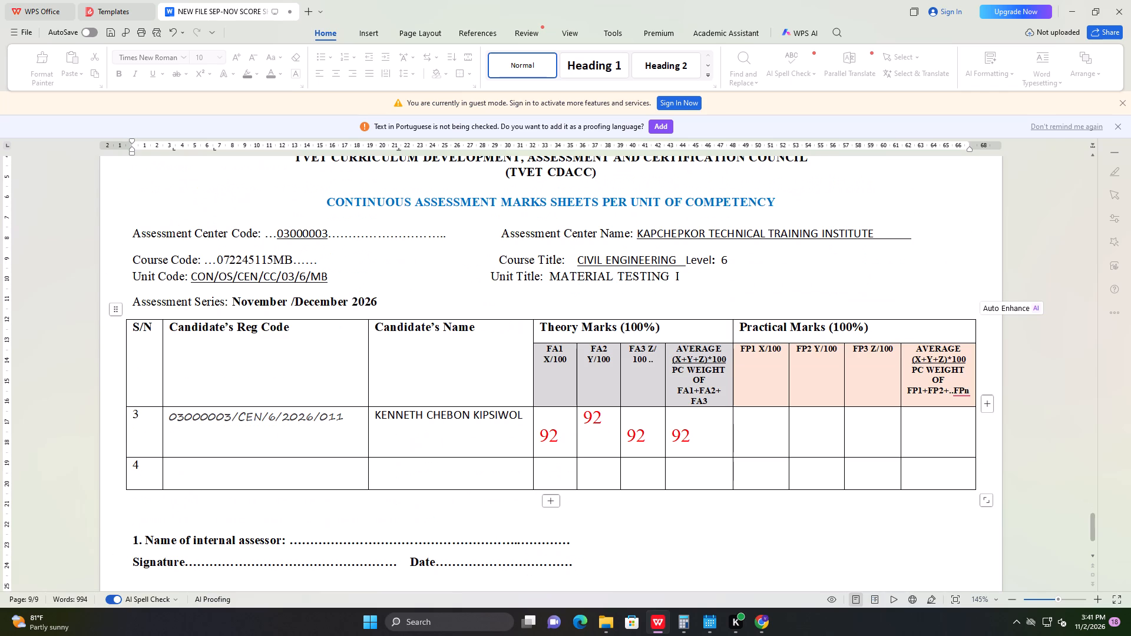
click(692, 435)
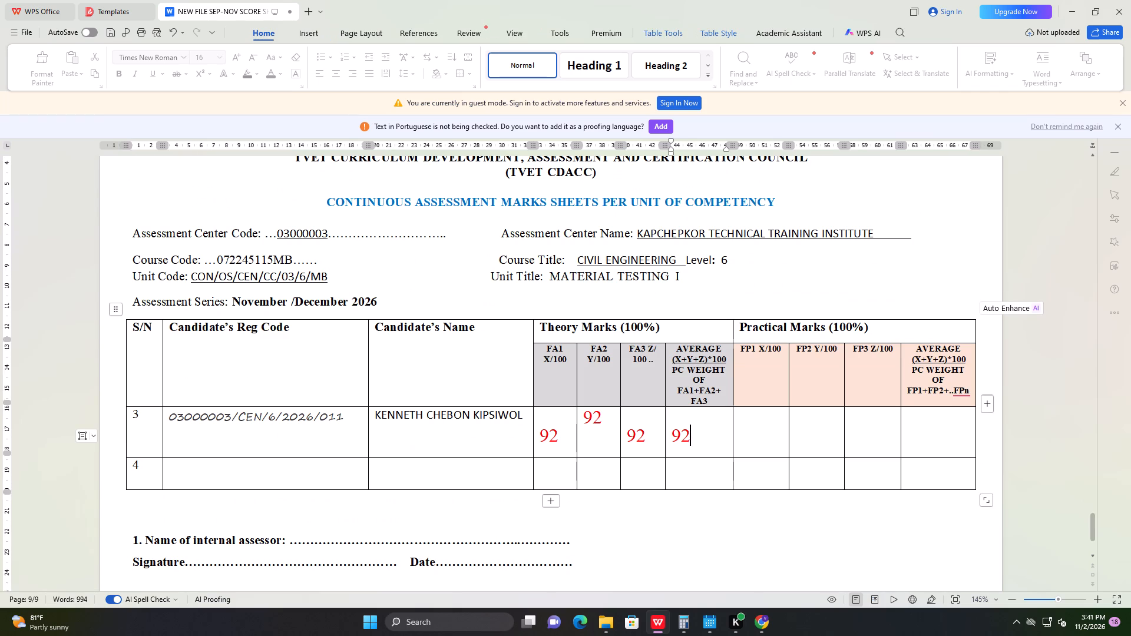
key(BackSpace)
key(BackSpace)
click(643, 434)
key(BackSpace)
key(BackSpace)
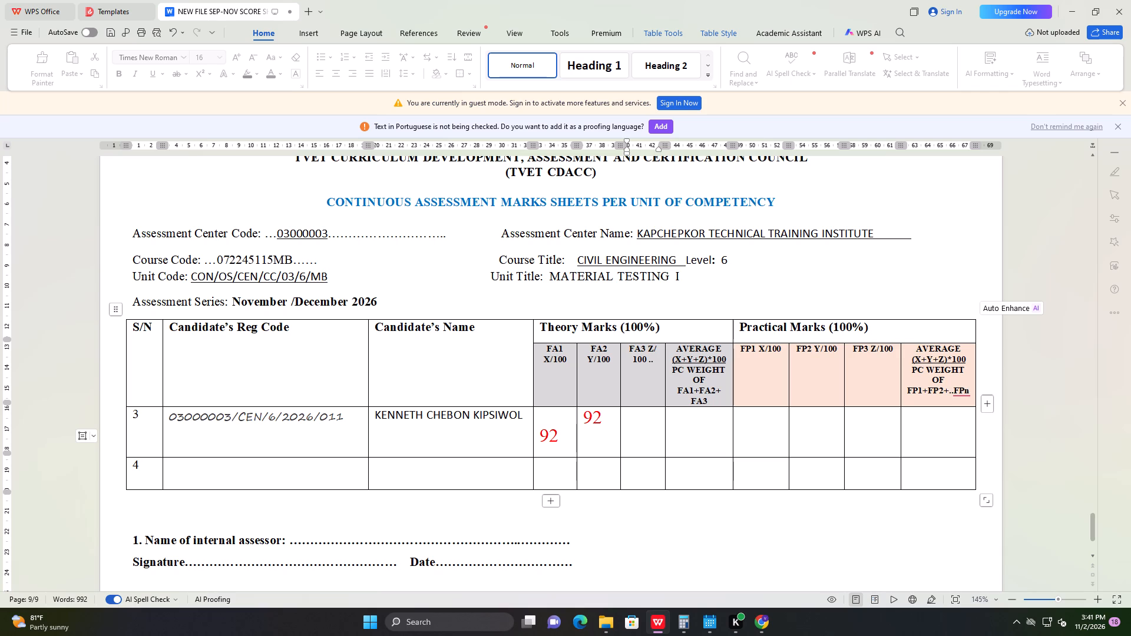
click(611, 416)
key(BackSpace)
key(BackSpace)
click(566, 436)
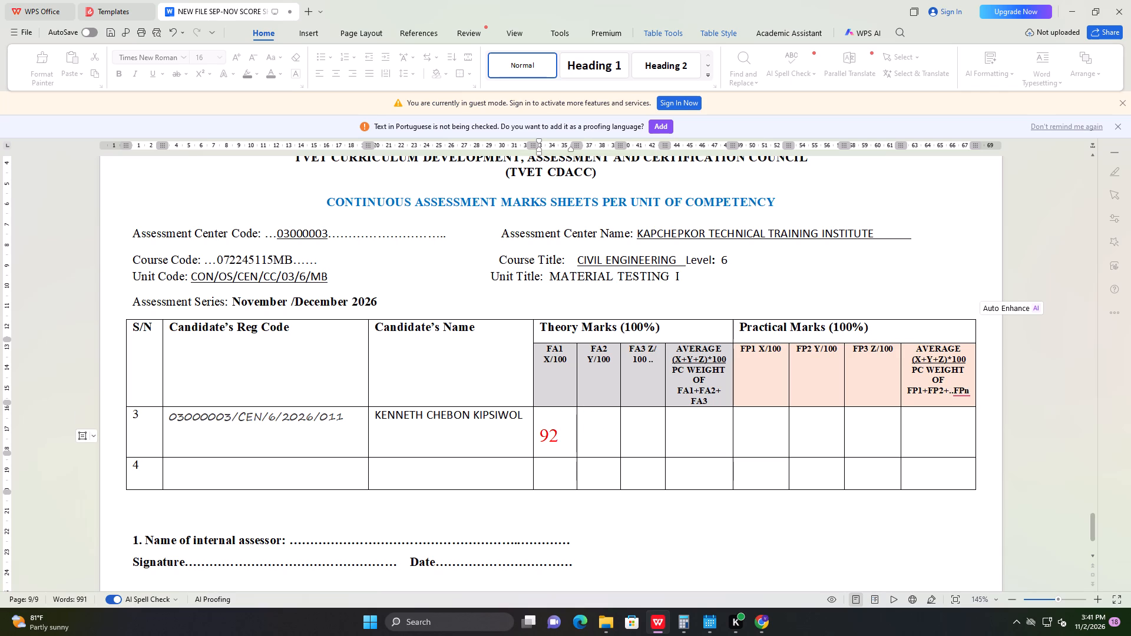
key(BackSpace)
key(BackSpace)
Enter a dash in the FA1, FA2, FA3 and average theory cells of candidate 3 on page 9.
key(minus)
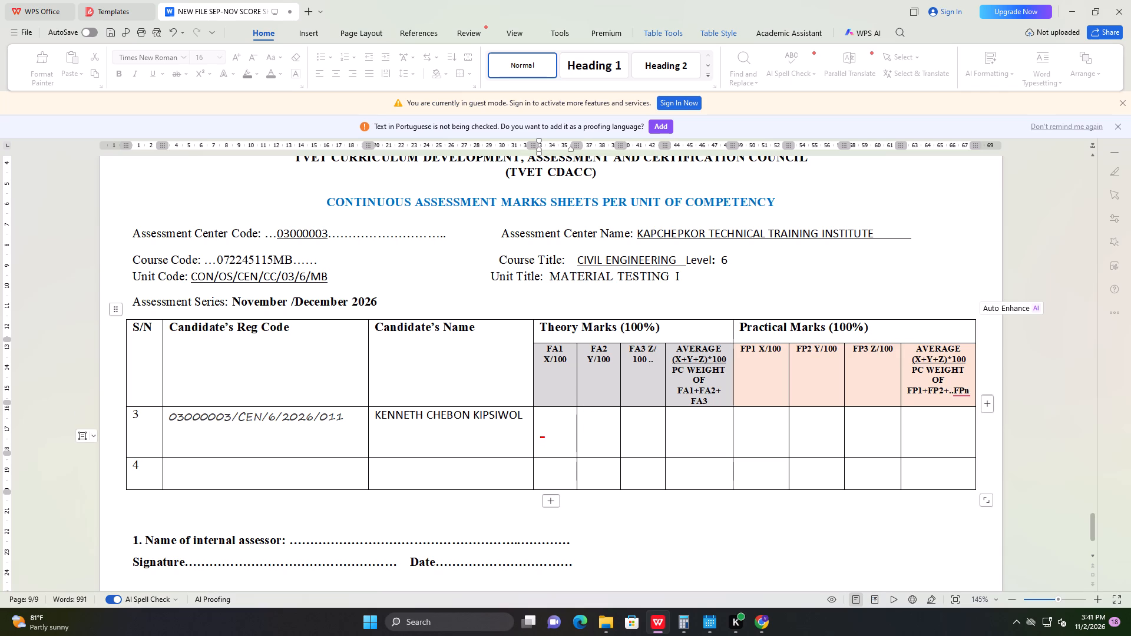
click(601, 437)
key(minus)
click(634, 436)
key(minus)
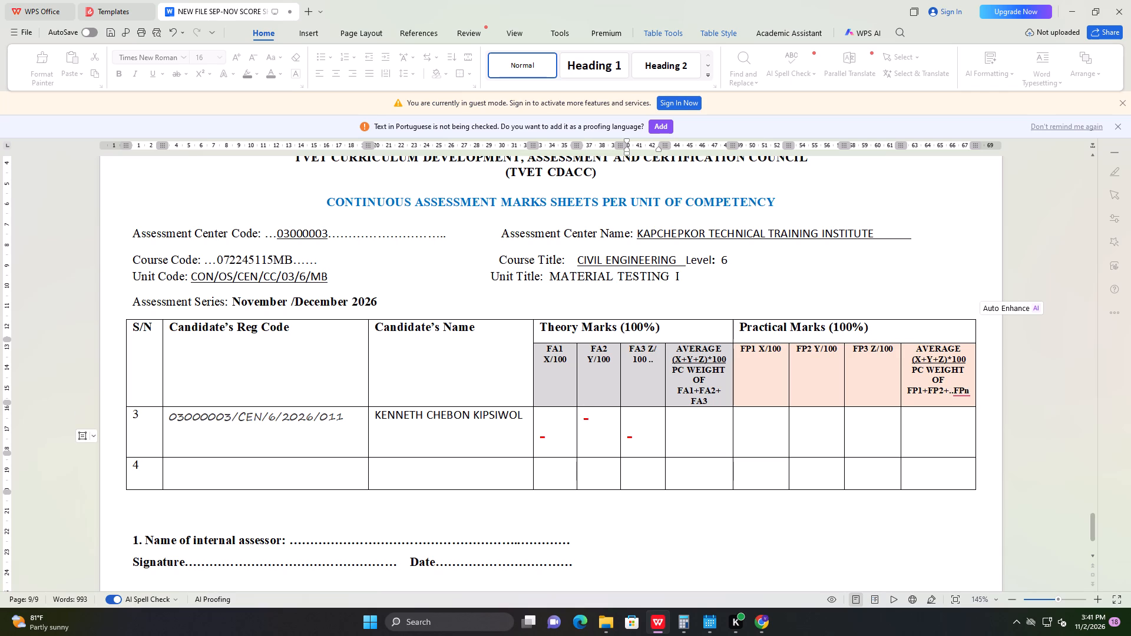
click(682, 439)
key(minus)
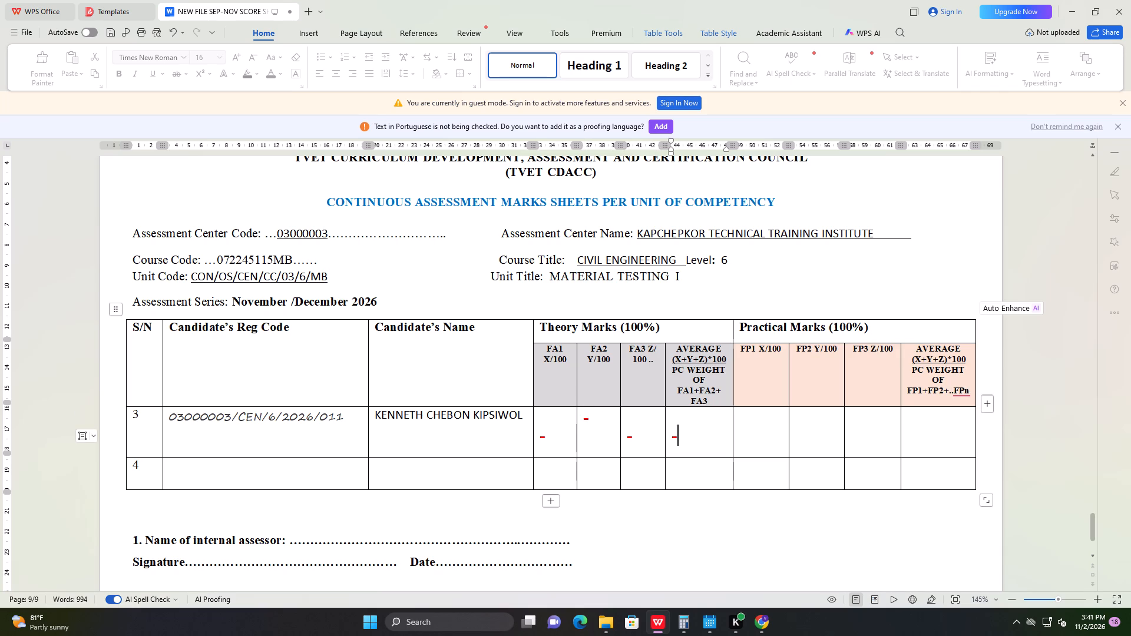
Enter dashes in all four theory mark cells of candidate 4 on the Water Supply System III summative sheet, page 8.
scroll(661, 485, up, 9)
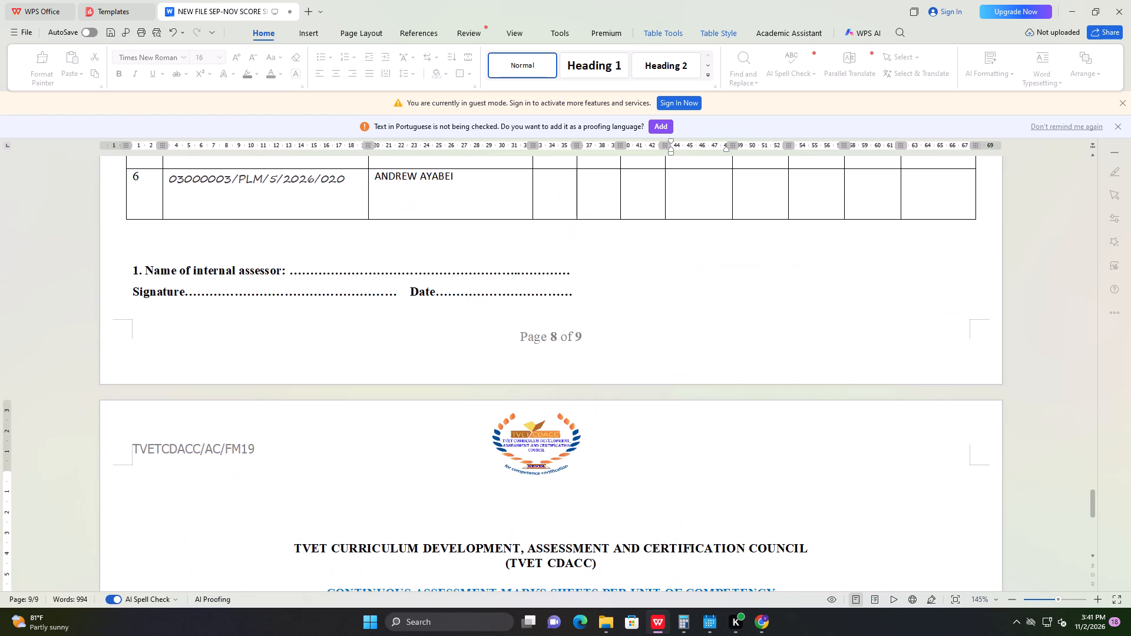
scroll(661, 482, up, 6)
click(559, 361)
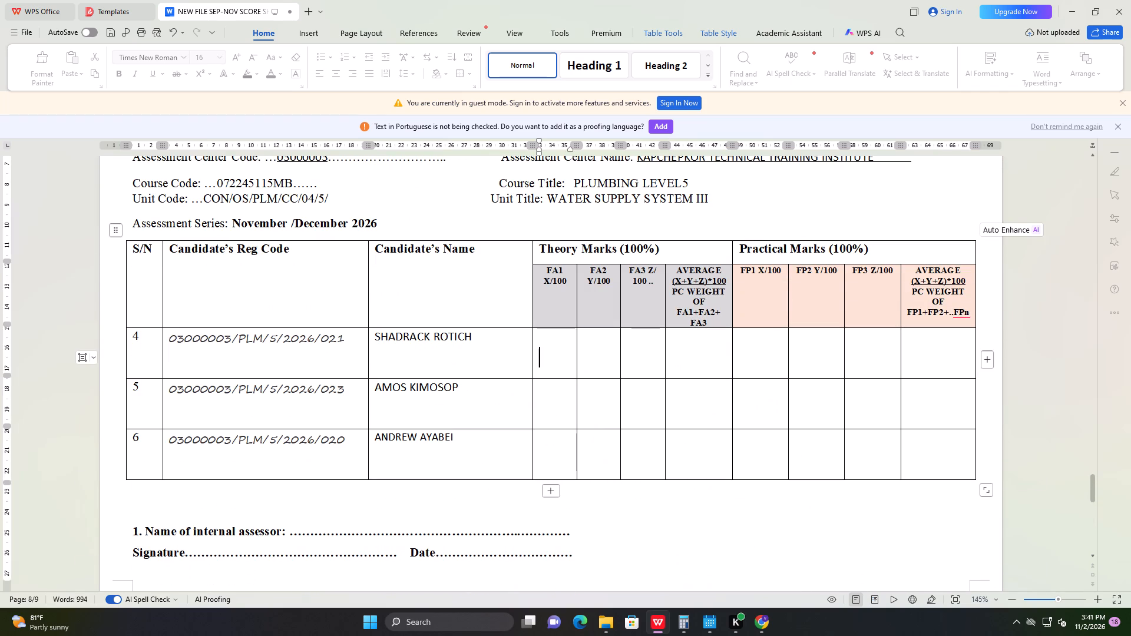
key(minus)
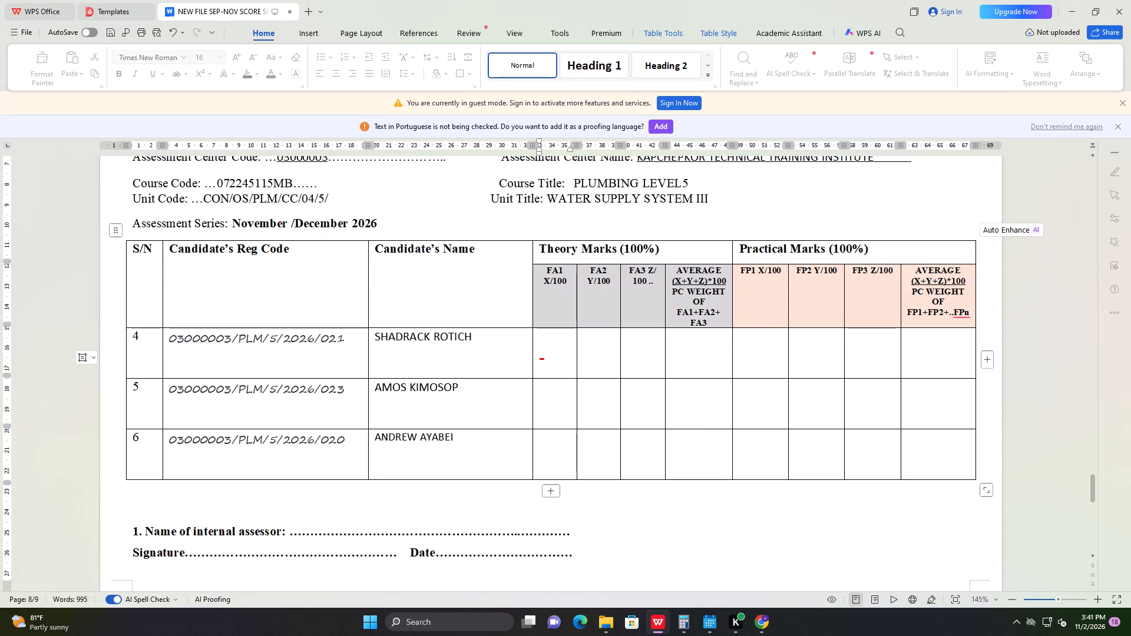
click(598, 367)
key(minus)
key(minus)
click(641, 359)
key(minus)
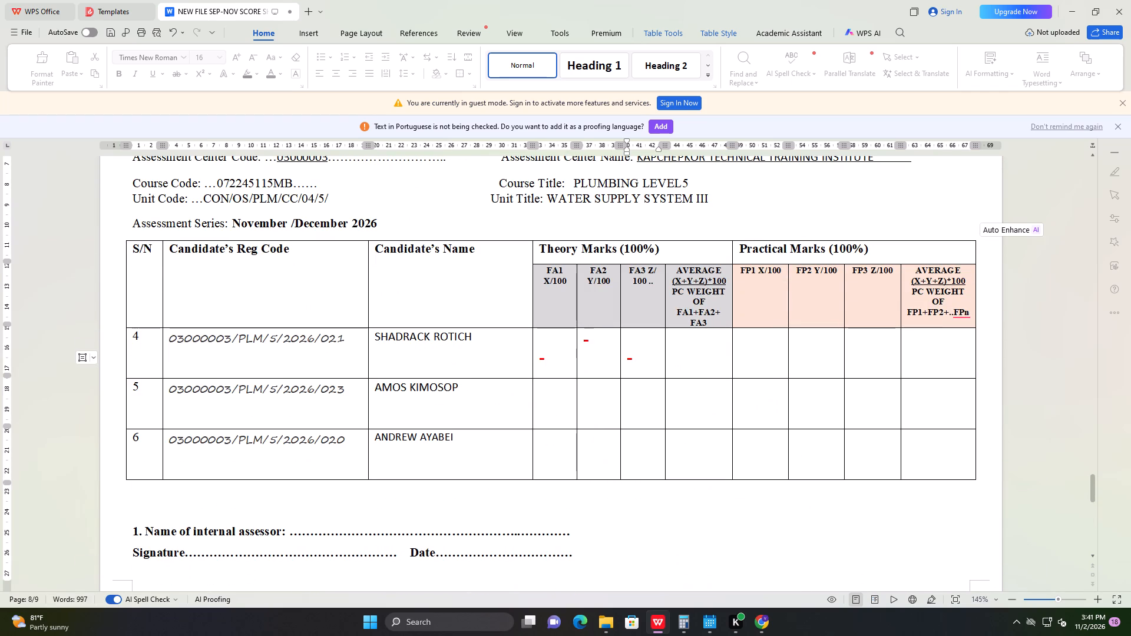
click(683, 367)
key(minus)
Enter a dash in the FA1, FA2, FA3 and average theory cells of candidate 5 on page 8.
click(560, 406)
key(minus)
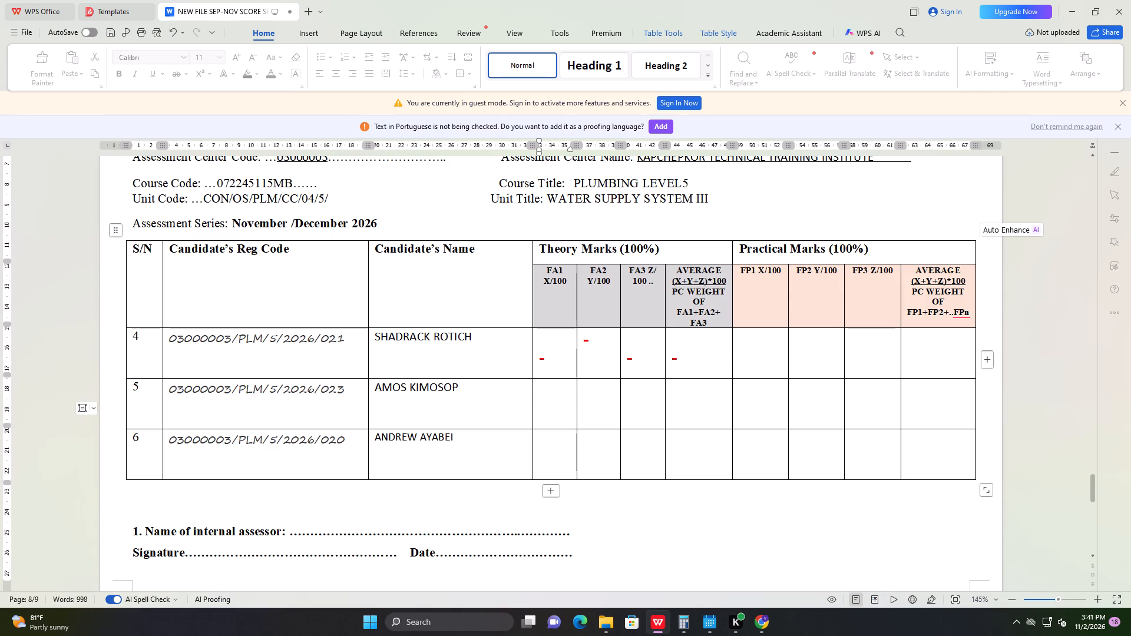
click(594, 409)
key(minus)
click(643, 413)
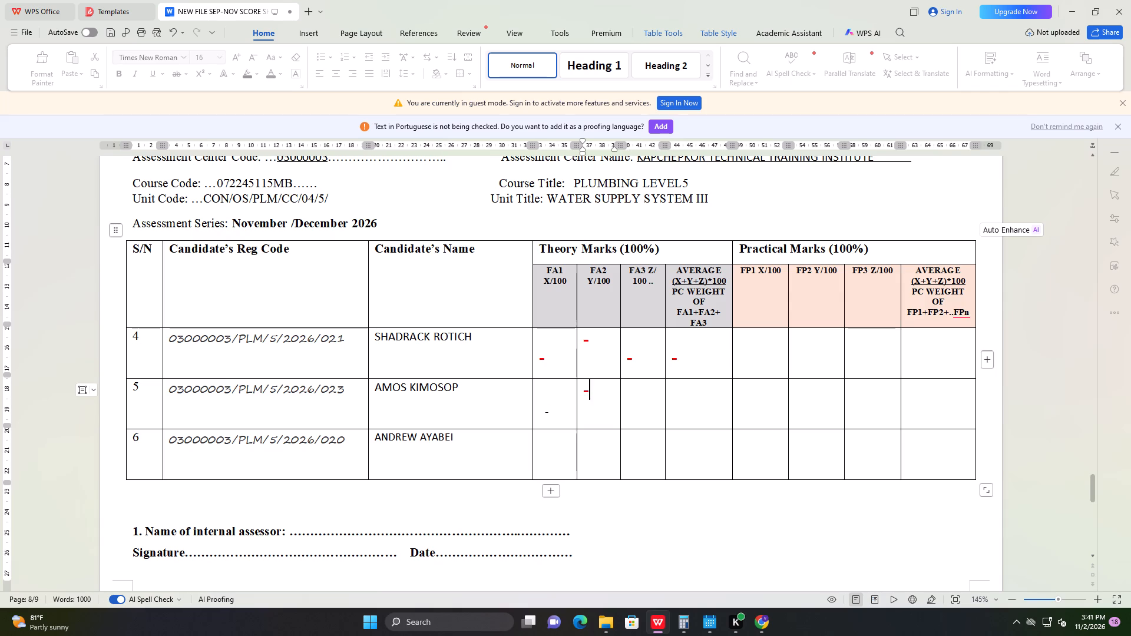
key(minus)
click(681, 411)
key(minus)
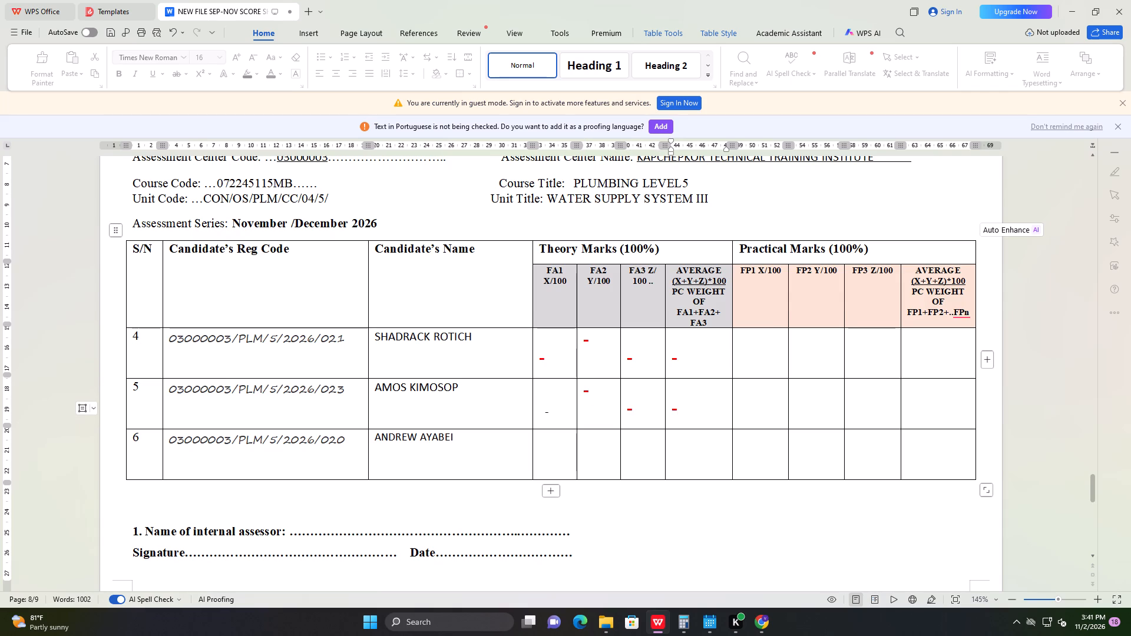
Enter a dash in the FA1, FA2, FA3 and average theory cells of candidate 6 on page 8.
click(557, 441)
key(minus)
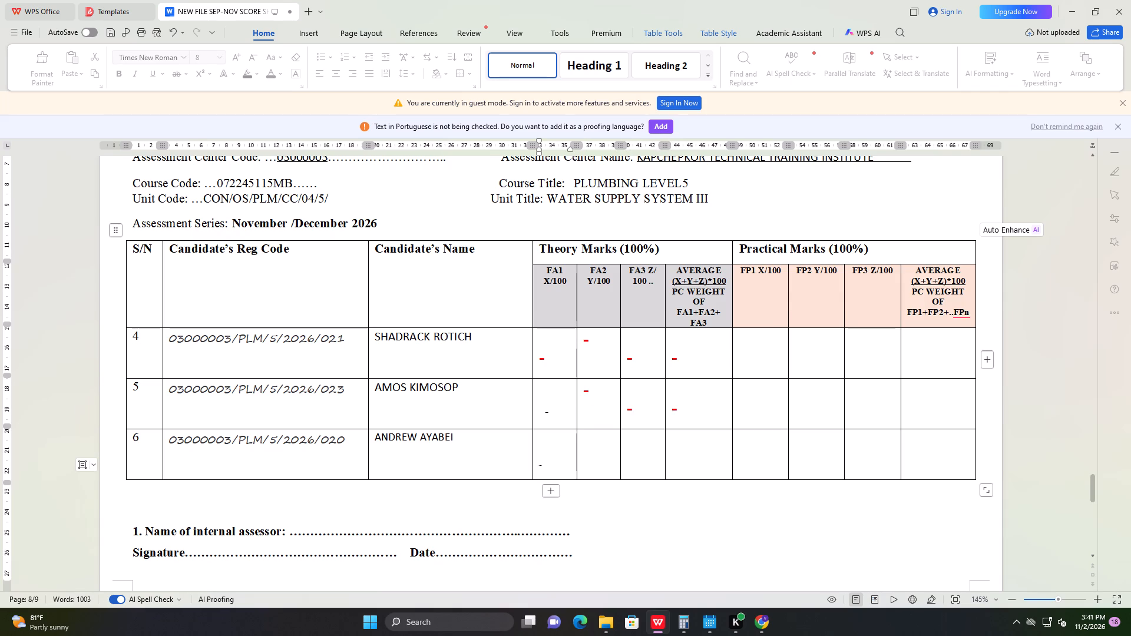
click(598, 448)
key(minus)
click(634, 455)
key(minus)
click(700, 462)
key(minus)
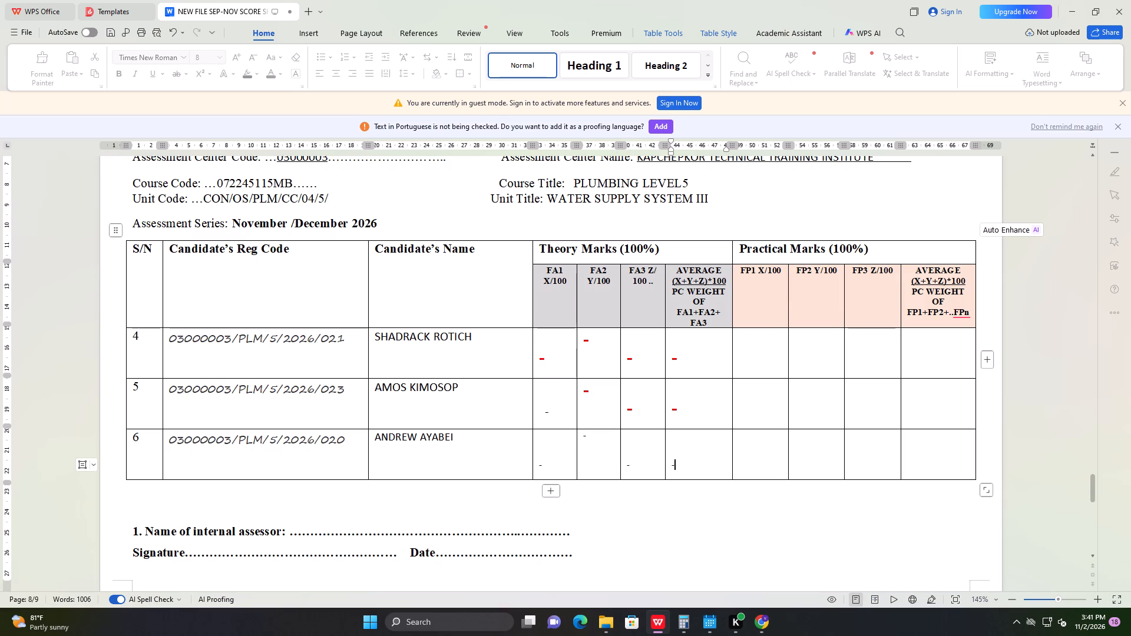
Compare the headings and theory mark entries of the marks sheets on pages 8 and 9.
scroll(707, 445, up, 7)
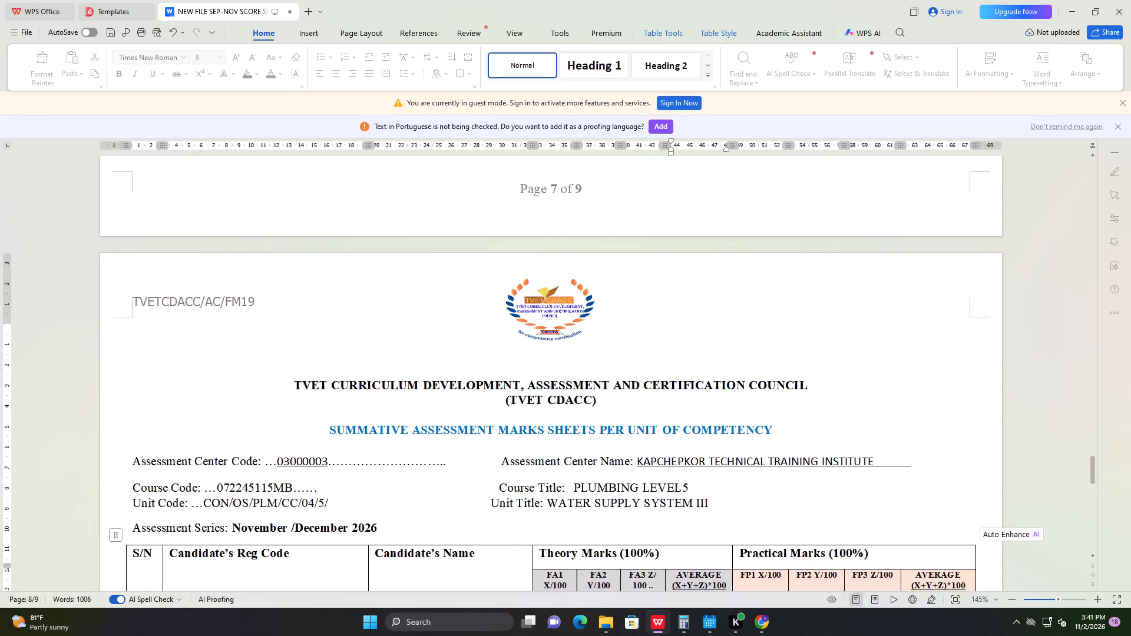
scroll(708, 443, up, 1)
scroll(711, 441, down, 19)
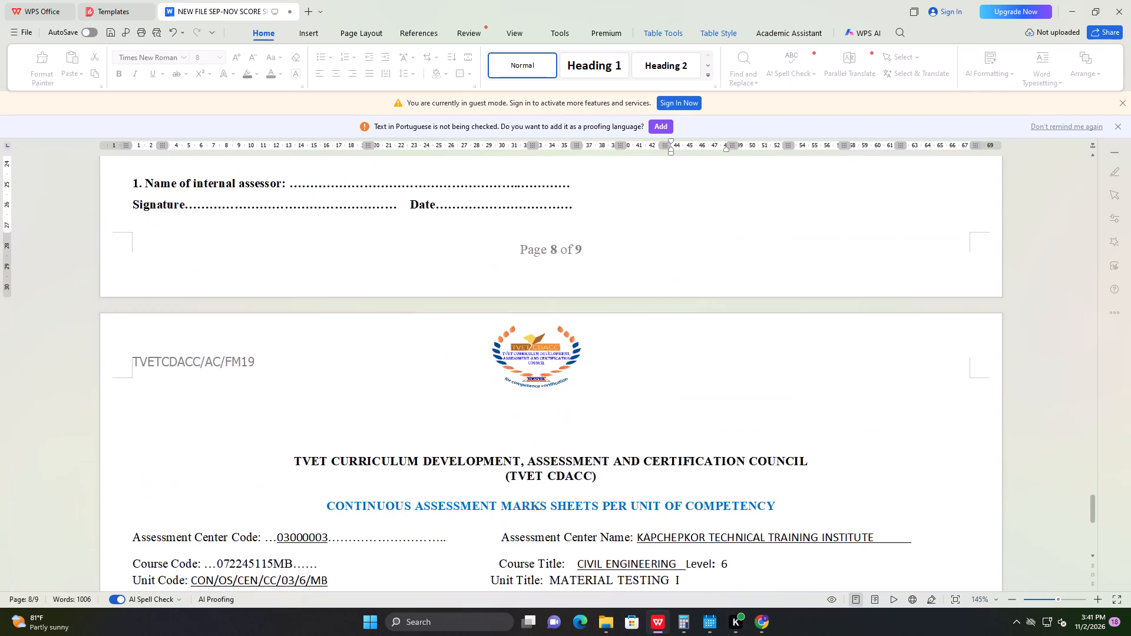
scroll(718, 429, down, 15)
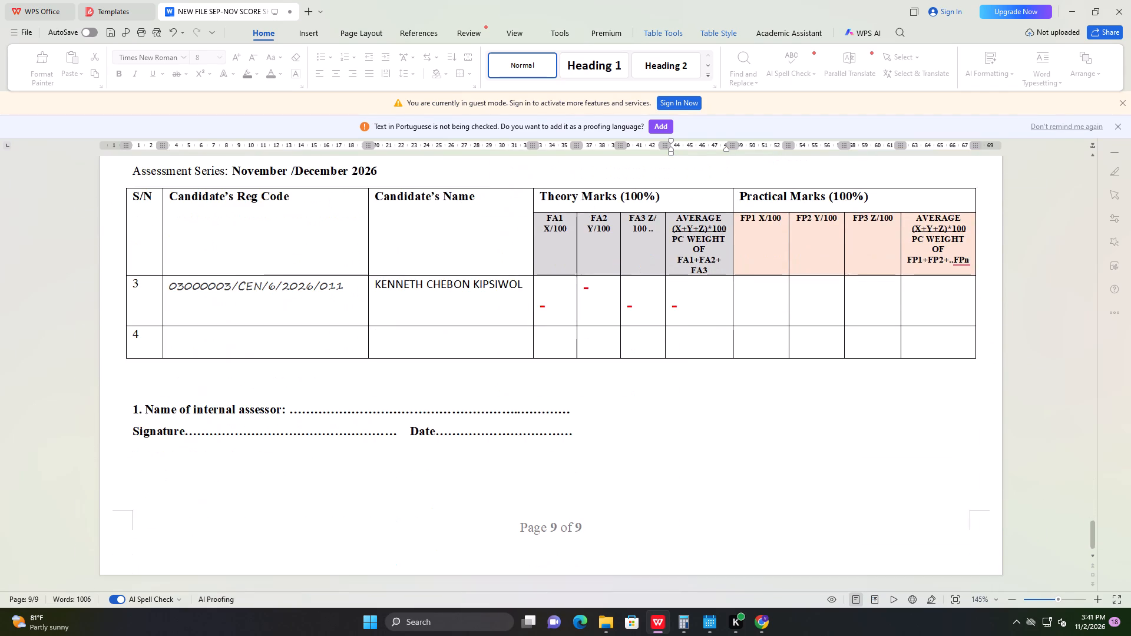
scroll(711, 432, up, 17)
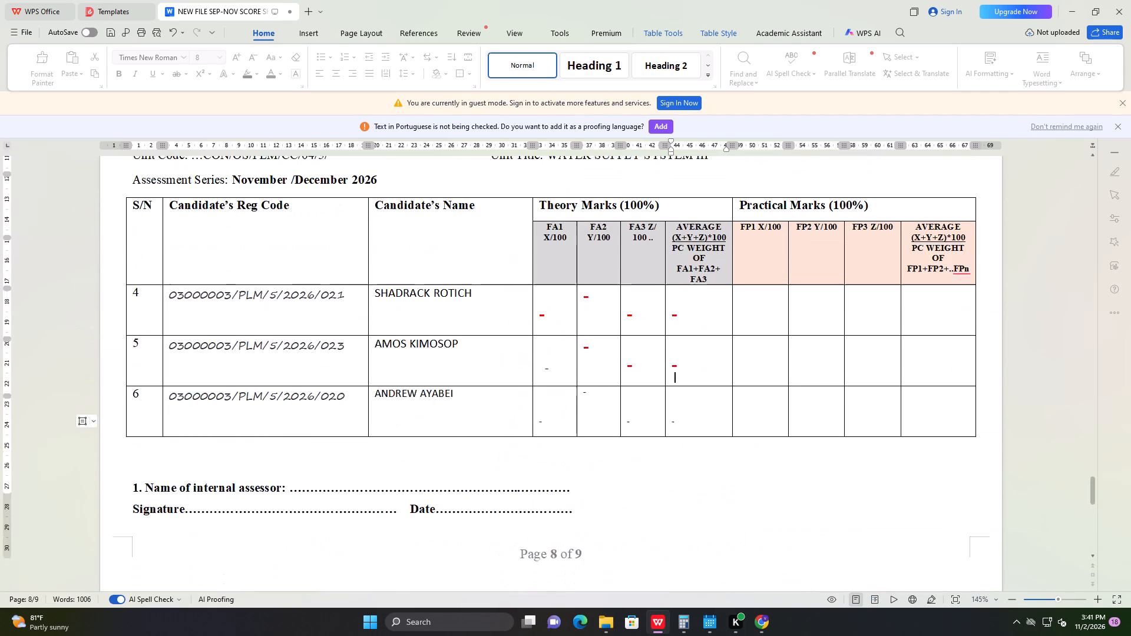
Replace CONTINUOUS in the page 9 sheet heading with SUMMATIVE copied from the page 8 heading.
scroll(708, 436, up, 3)
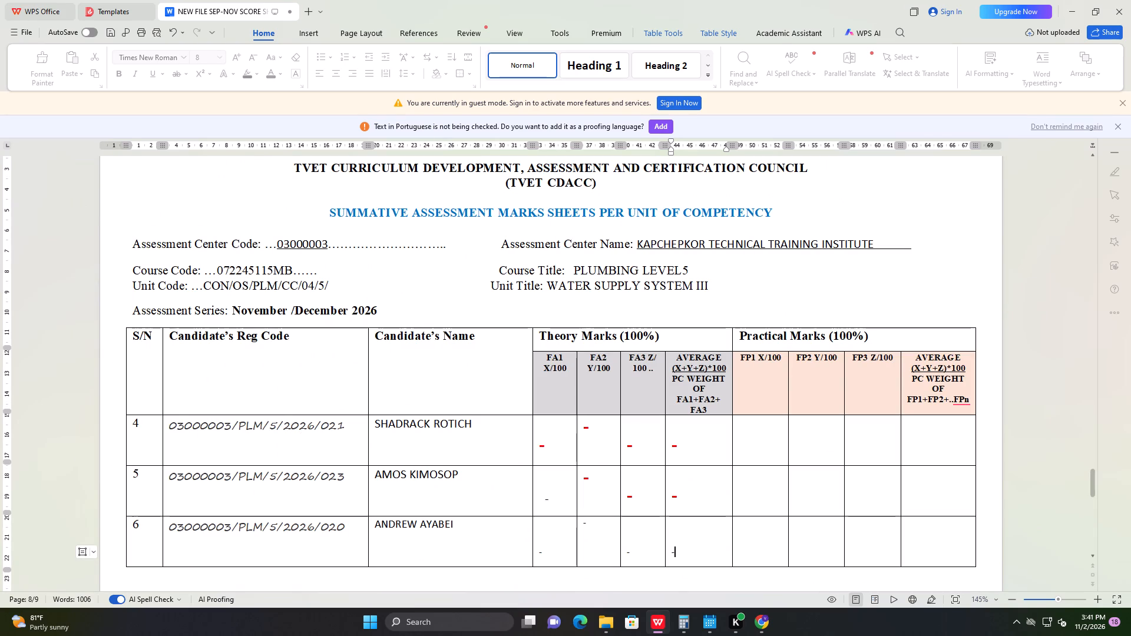
drag(407, 213, 328, 210)
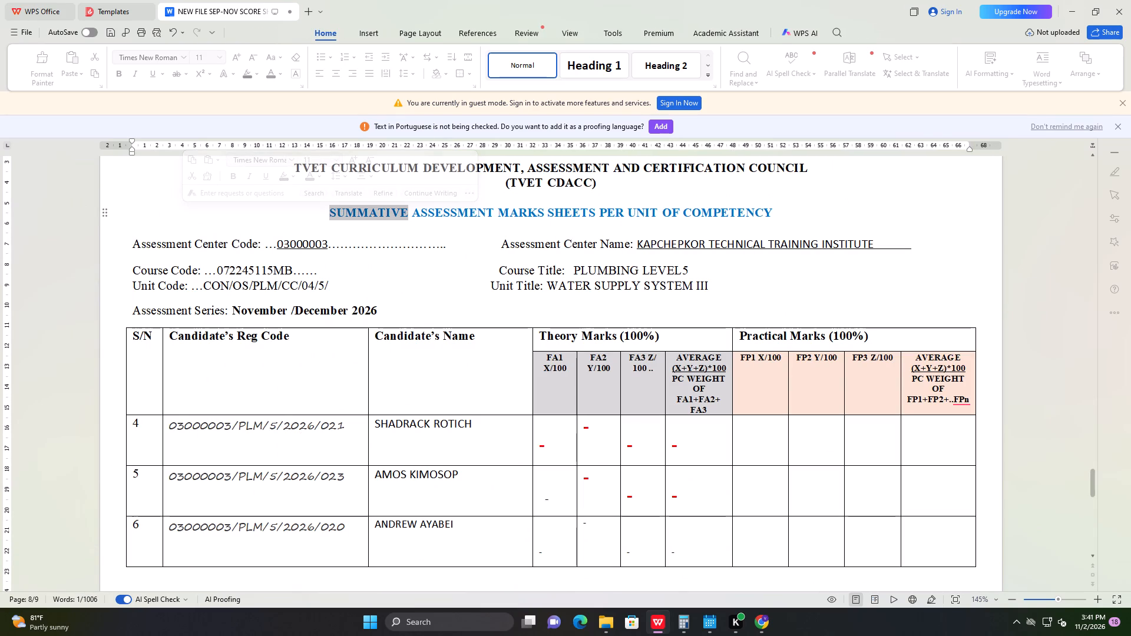
key(ctrl+c)
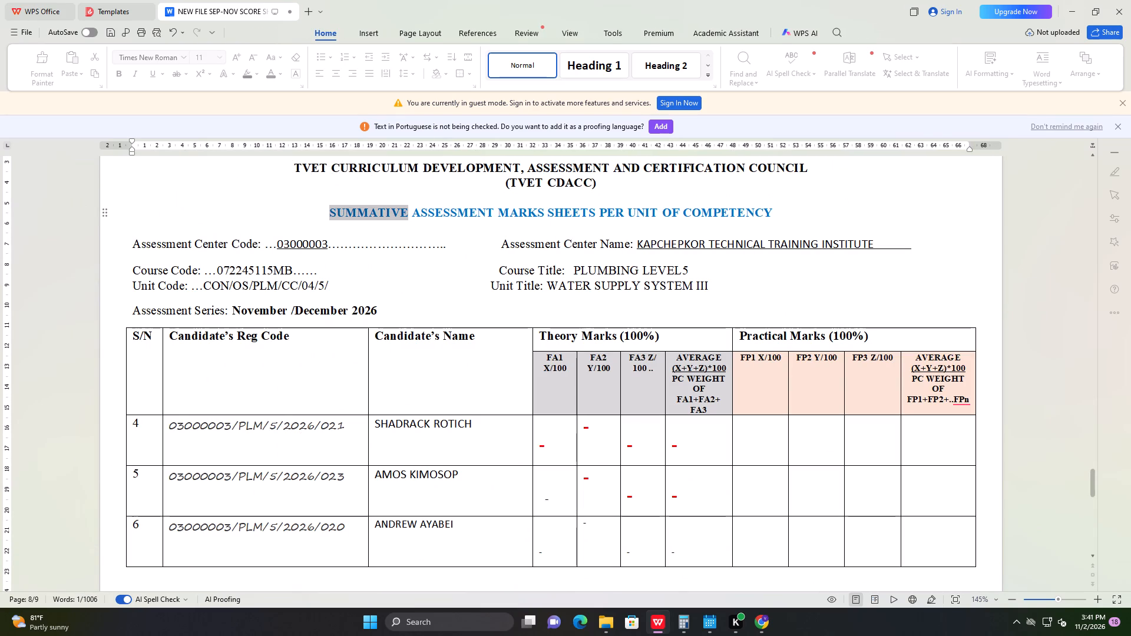
scroll(367, 227, down, 14)
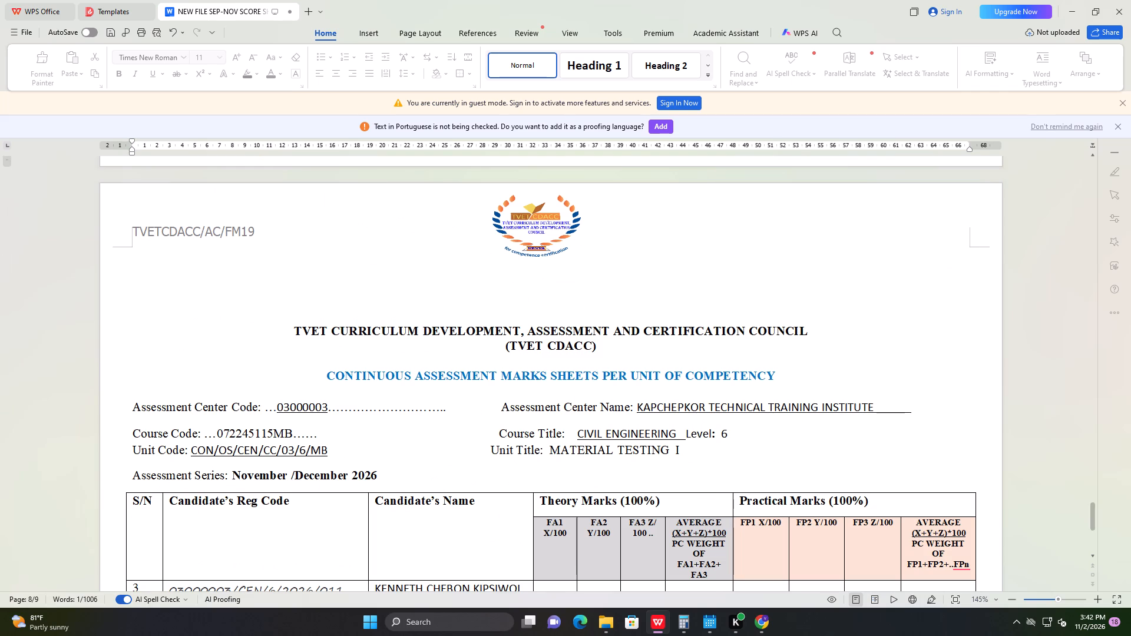
drag(412, 378, 330, 375)
key(ctrl+v)
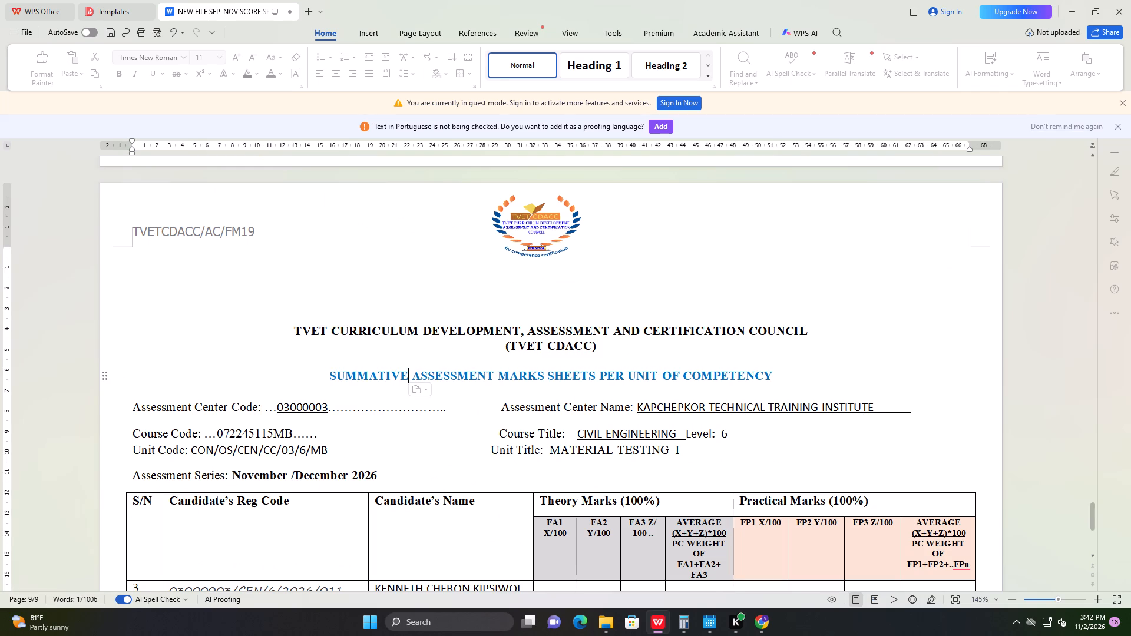
Review the Material Testing I summative sheet on page 9 and the candidate rows on page 8.
scroll(339, 358, down, 14)
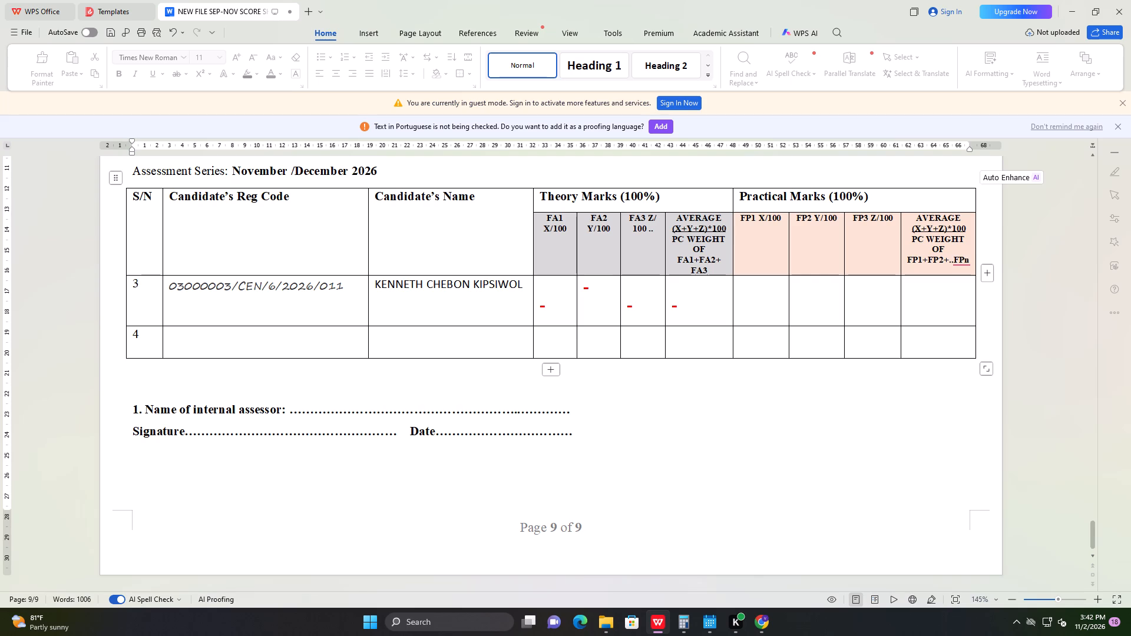
scroll(344, 351, up, 1)
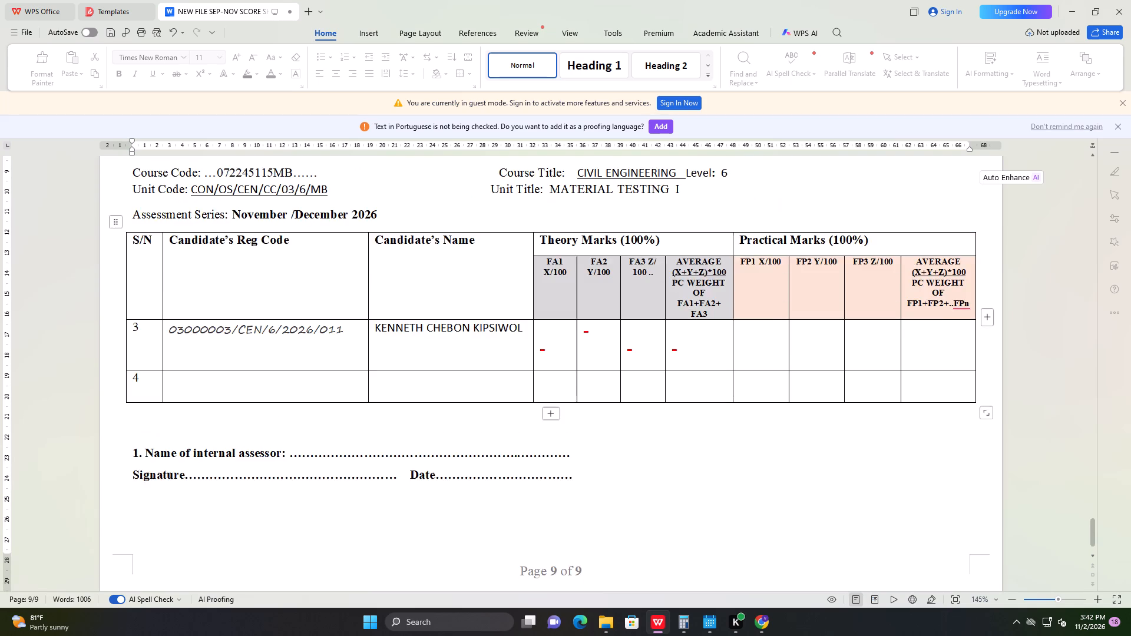
scroll(344, 351, up, 9)
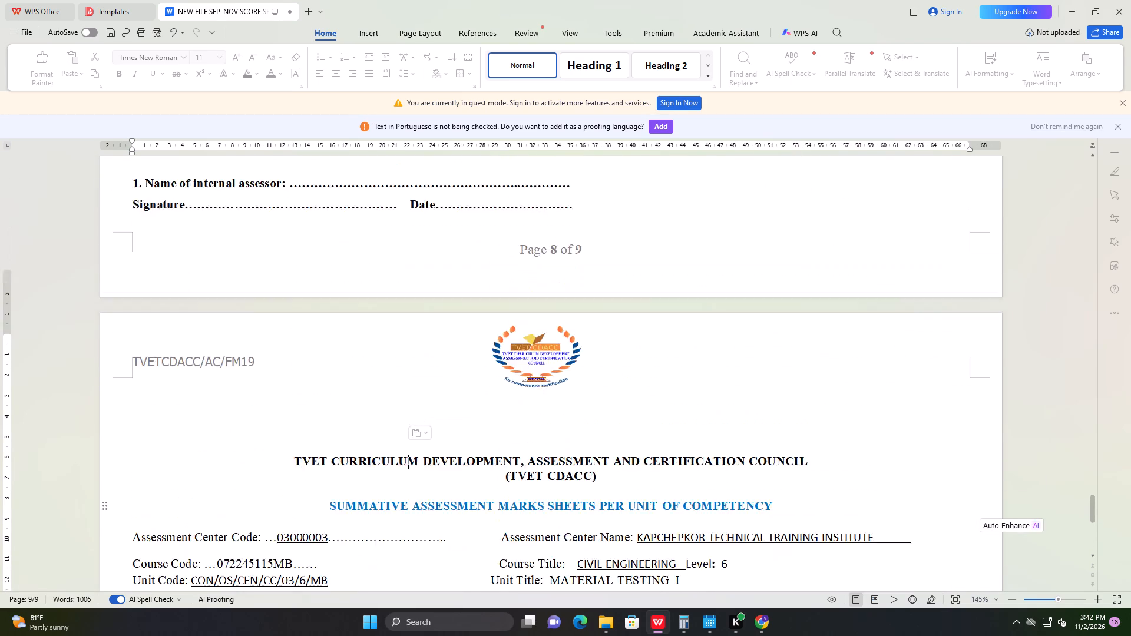
scroll(346, 344, up, 4)
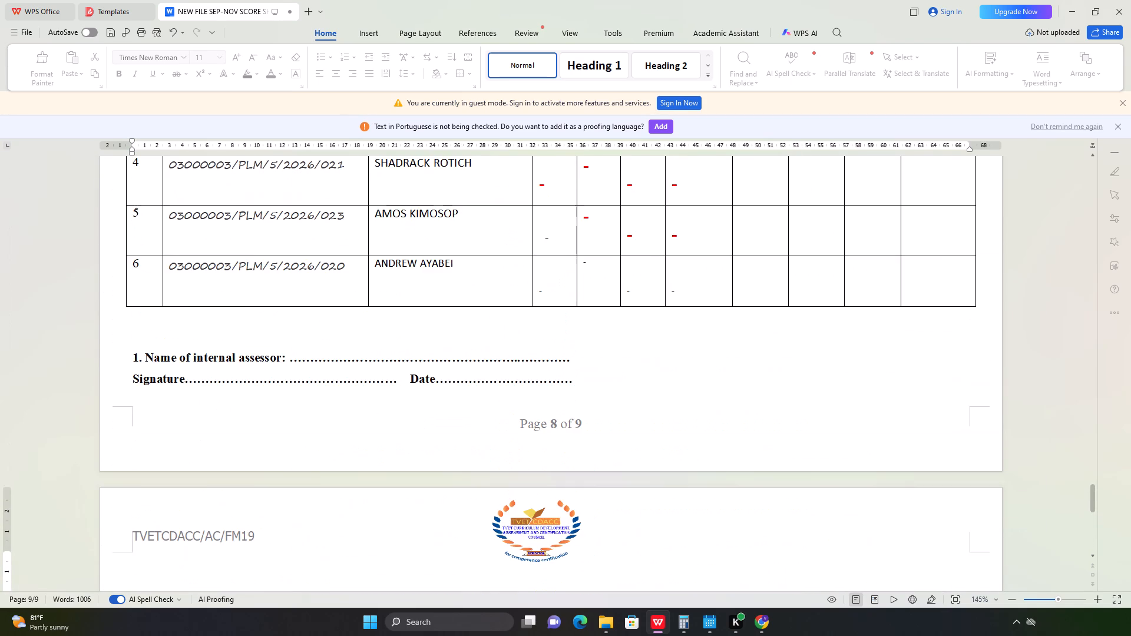
Review the Water Supply System III marks sheets on pages 8 and 7, checking their headings and candidates' theory and practical marks.
scroll(346, 344, up, 4)
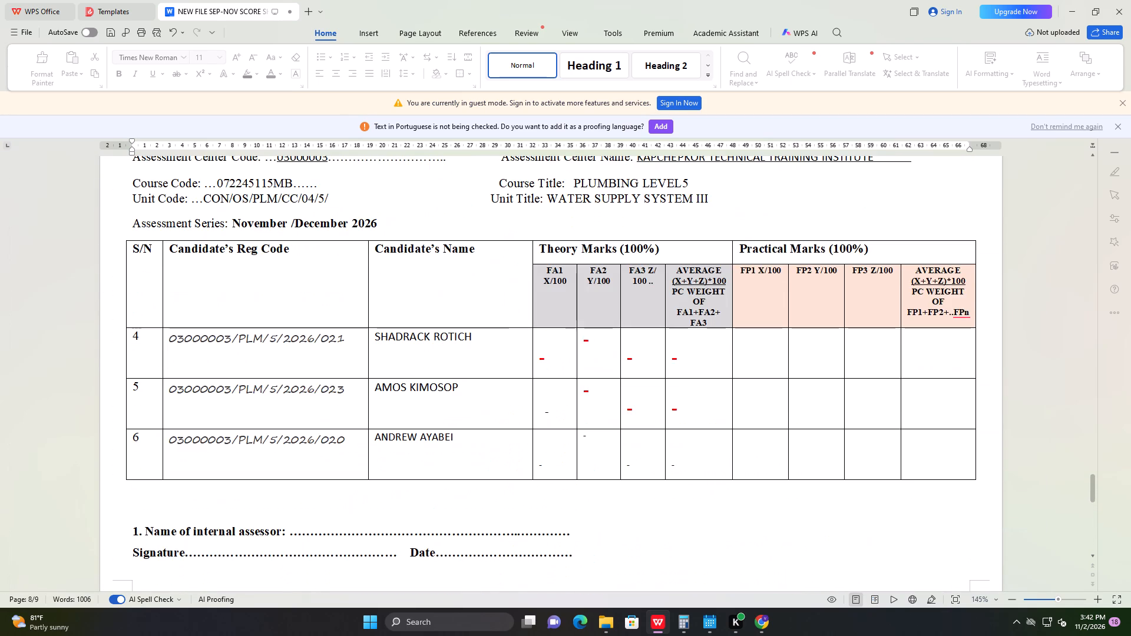
scroll(346, 344, up, 3)
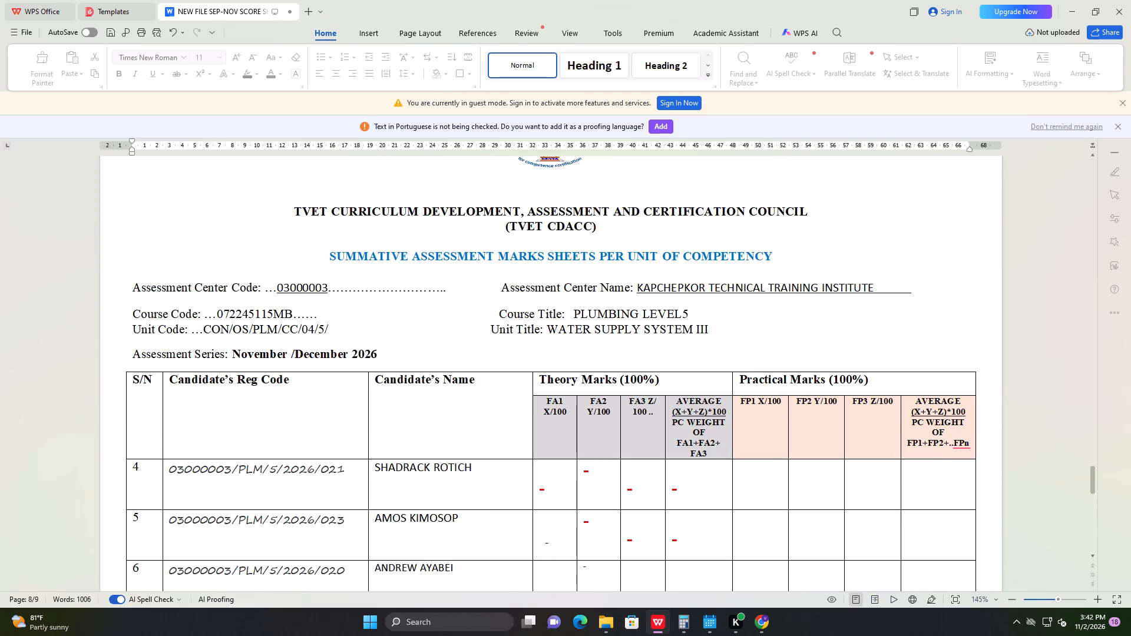
scroll(346, 344, up, 3)
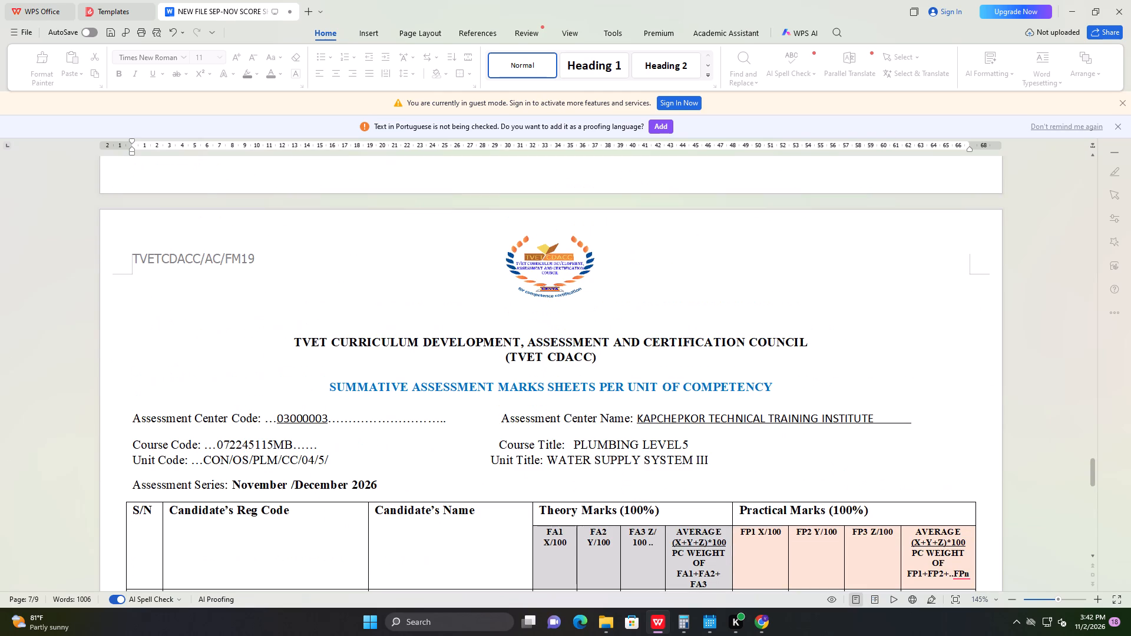
scroll(323, 347, up, 6)
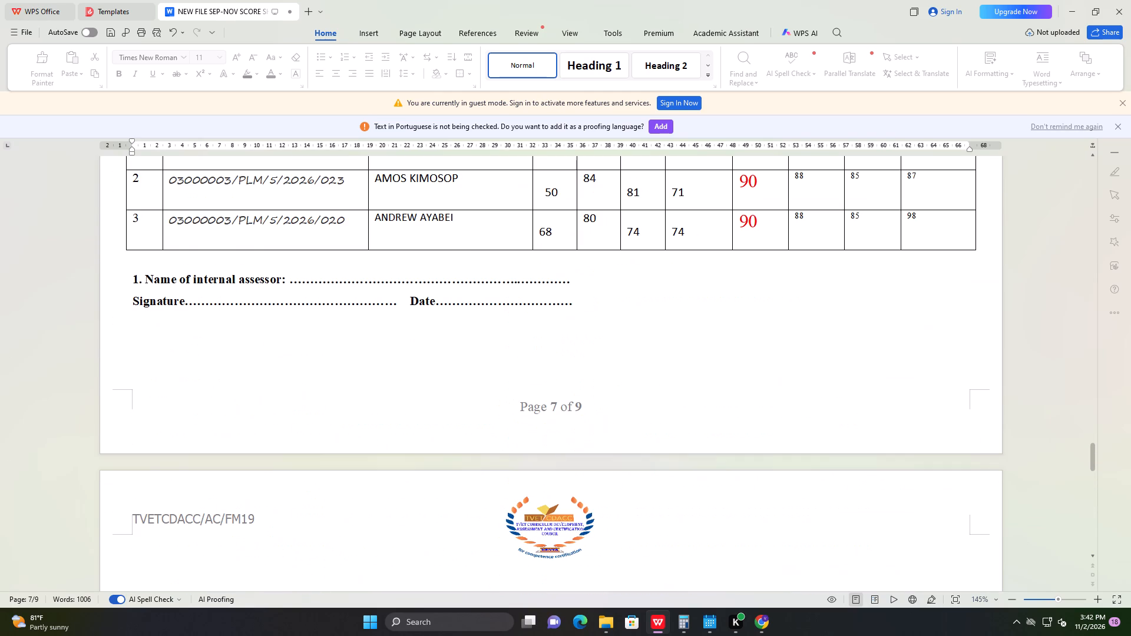
scroll(323, 347, up, 5)
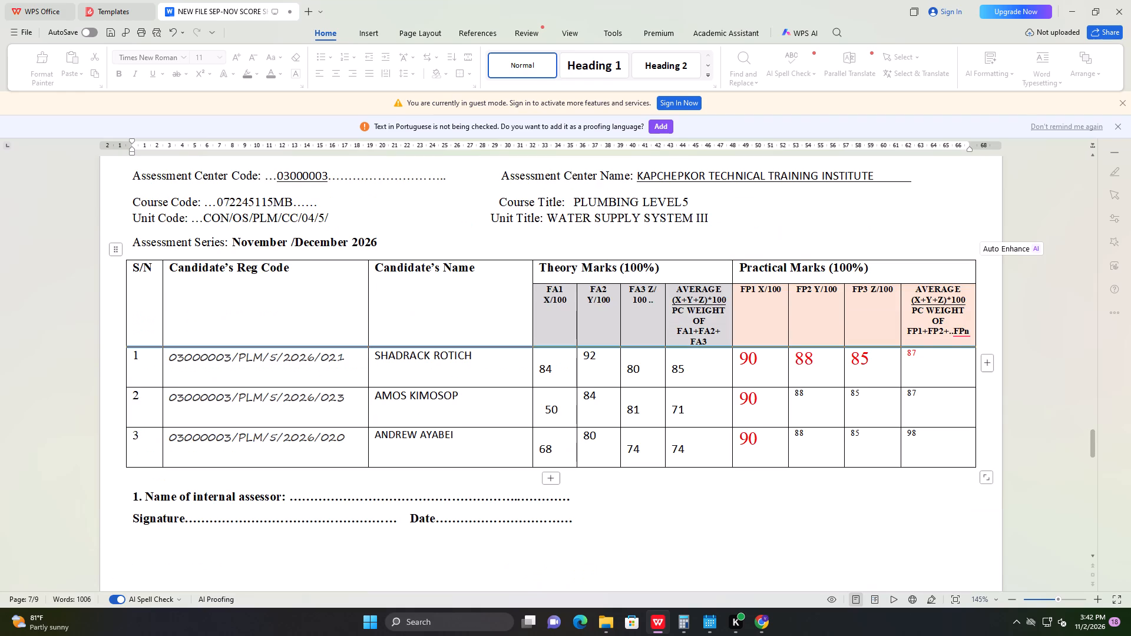
scroll(324, 347, up, 3)
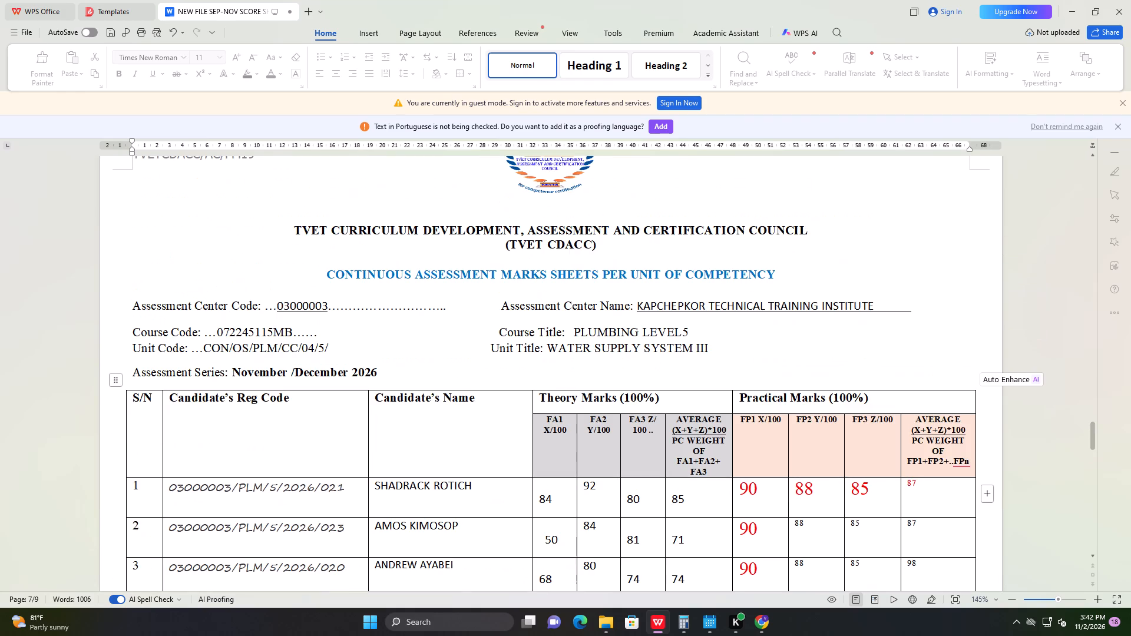
scroll(325, 346, up, 2)
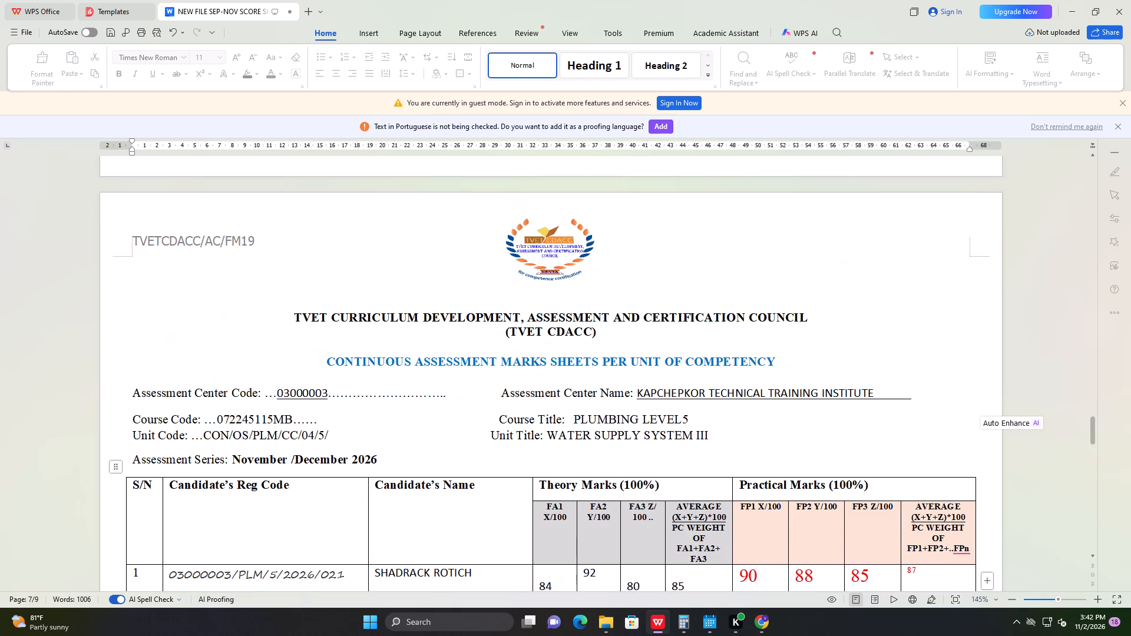
scroll(325, 346, up, 2)
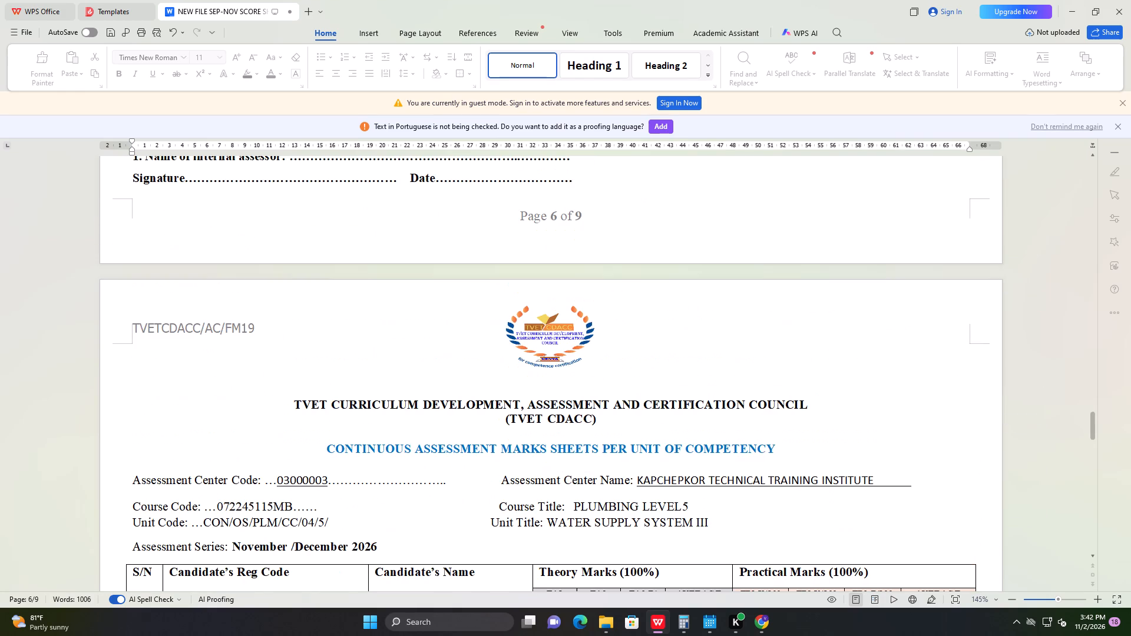
scroll(328, 347, up, 2)
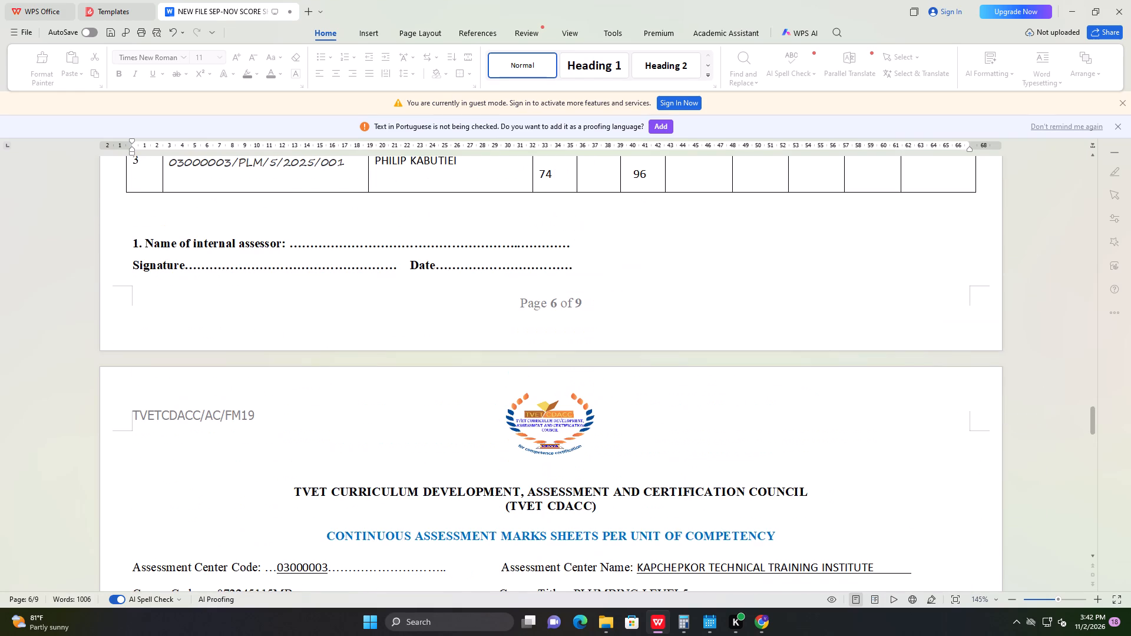
scroll(328, 346, down, 6)
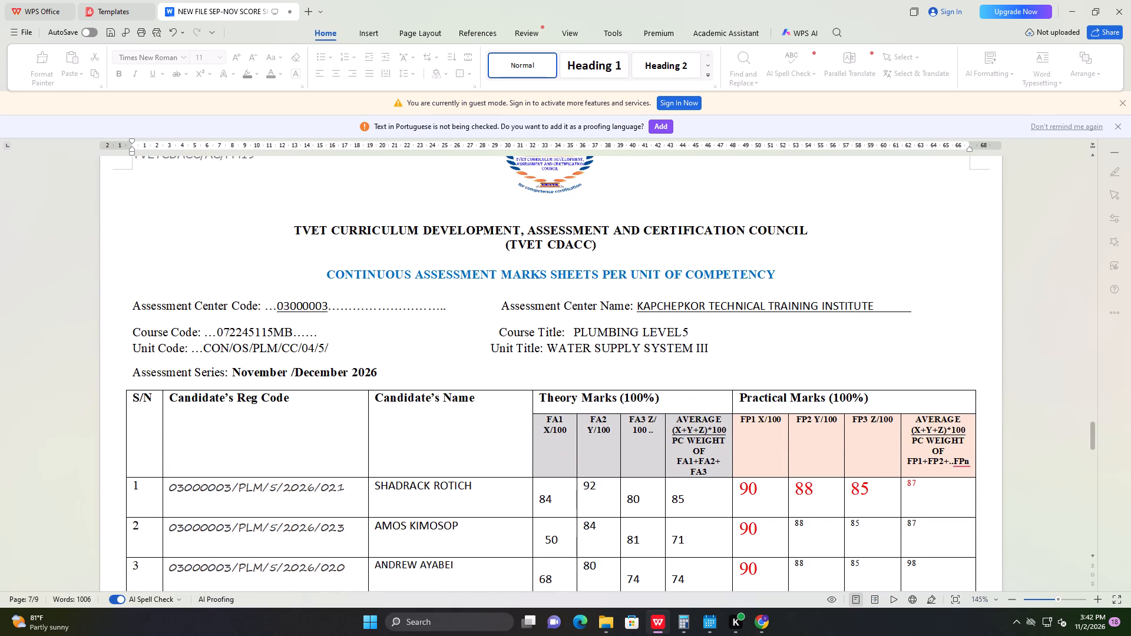
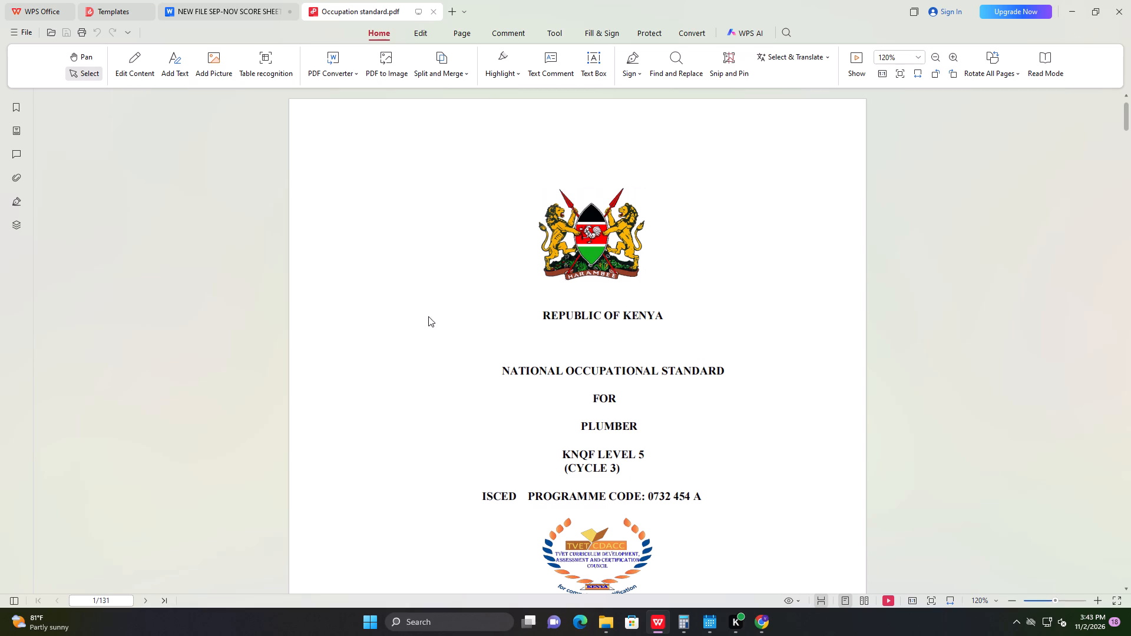
Look through the front pages of the Plumber Level 5 occupational standard PDF as far as the key to the unit codes.
scroll(443, 325, down, 4)
scroll(543, 347, down, 4)
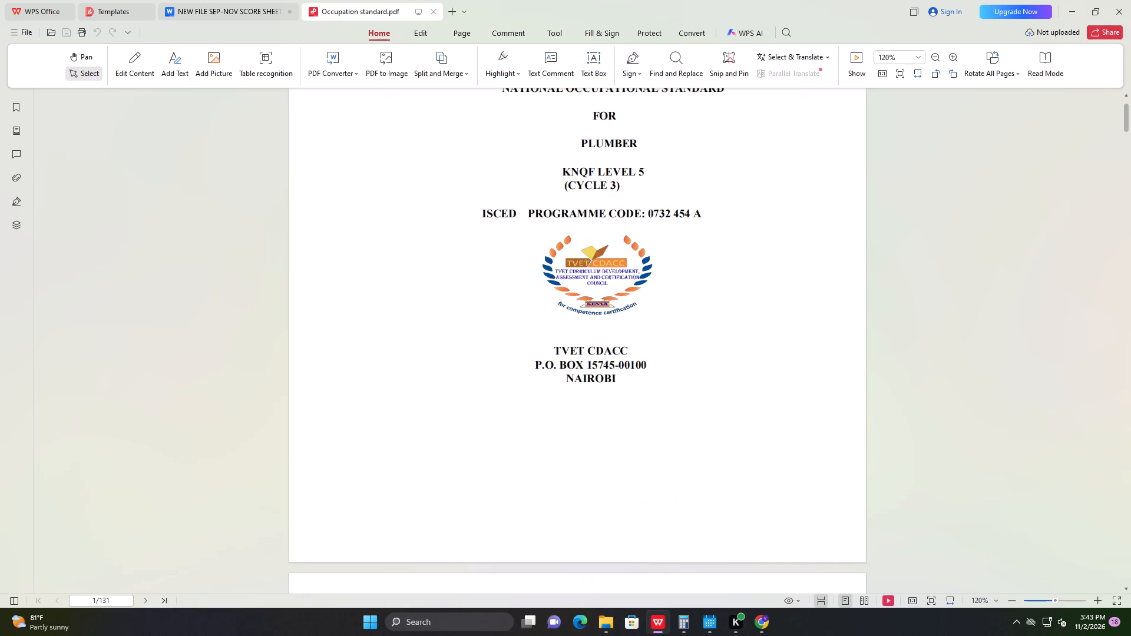
scroll(556, 347, down, 15)
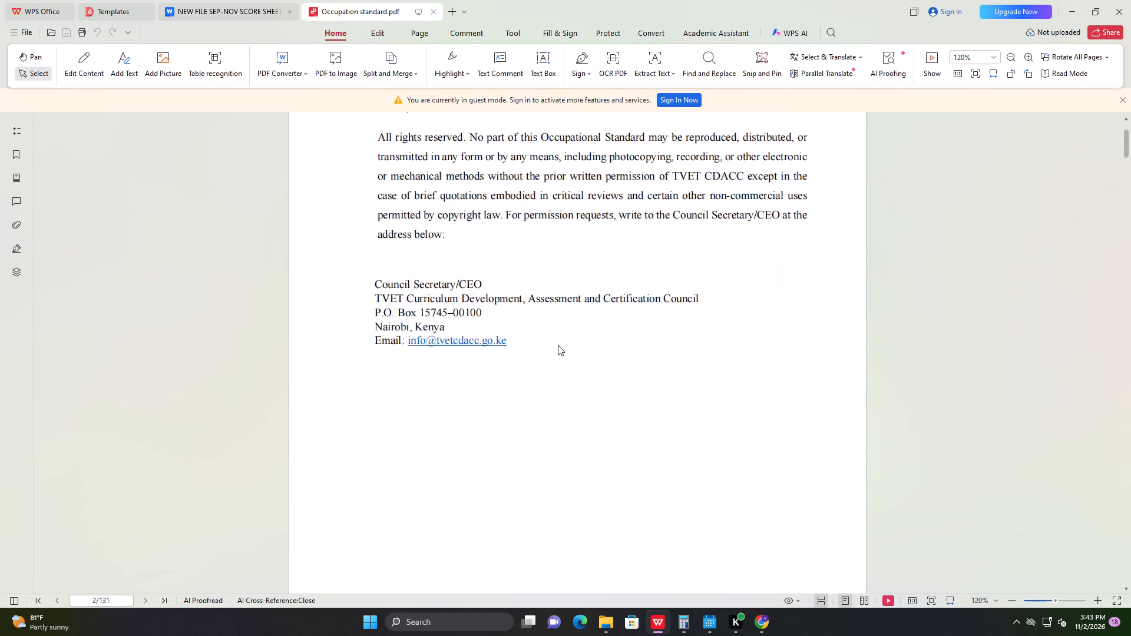
scroll(558, 345, down, 20)
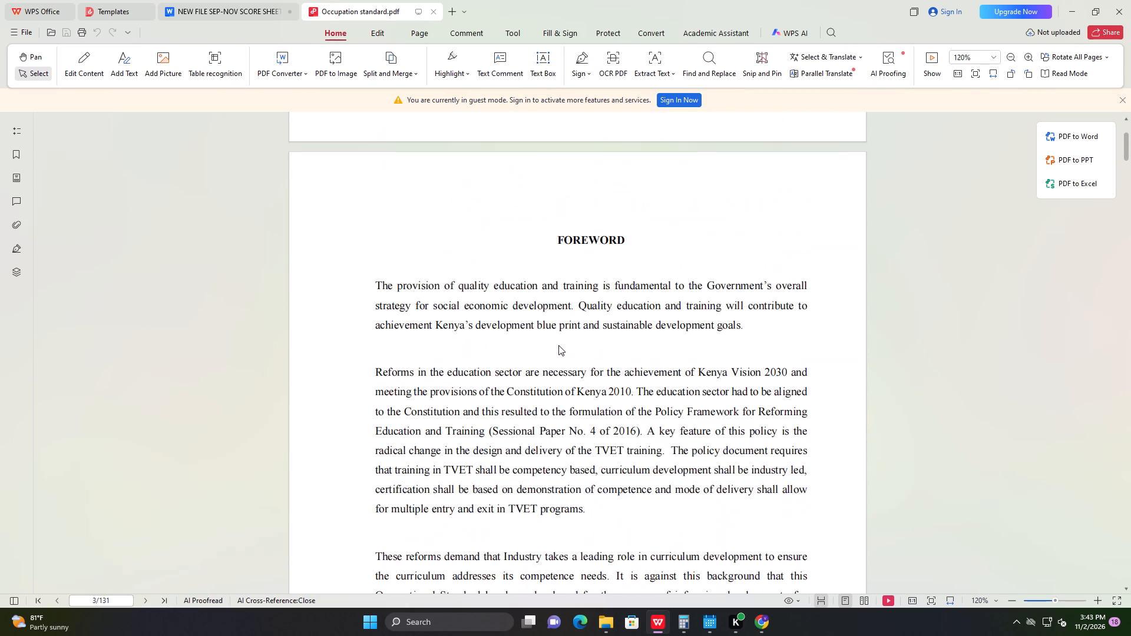
scroll(558, 345, down, 19)
scroll(560, 345, down, 2)
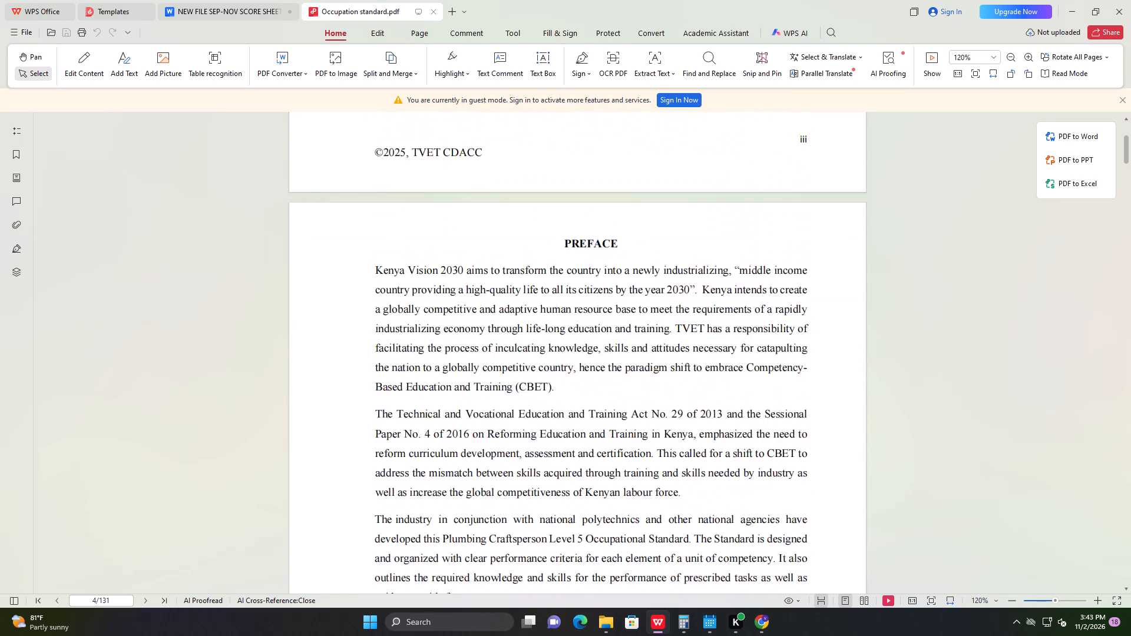
scroll(560, 345, down, 16)
scroll(560, 344, down, 5)
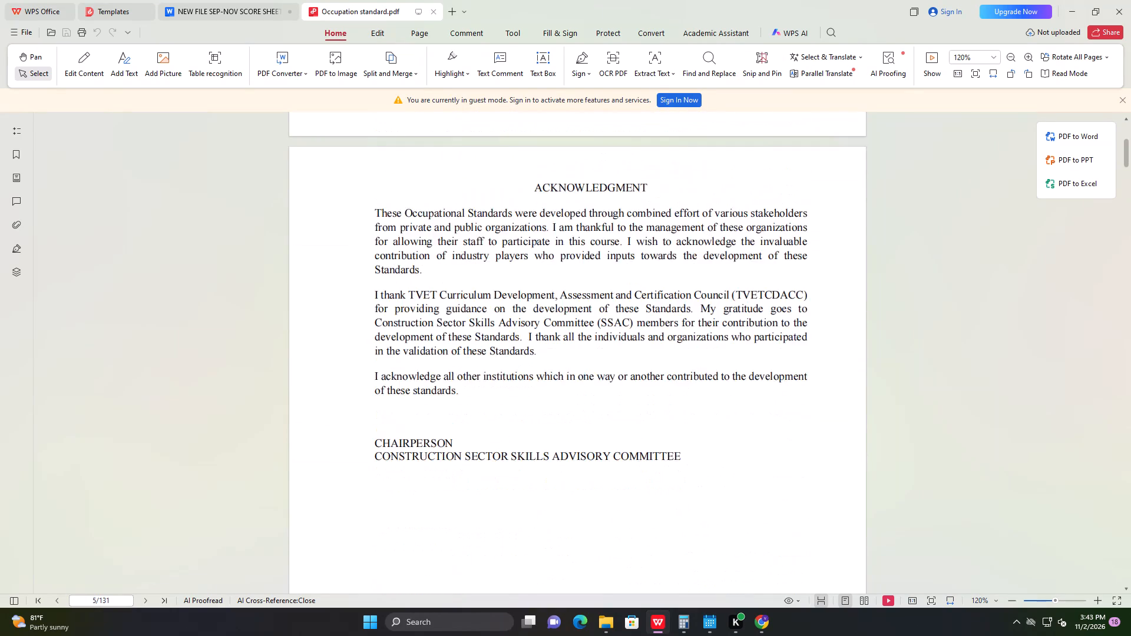
scroll(563, 344, down, 18)
scroll(565, 343, down, 17)
scroll(560, 354, down, 5)
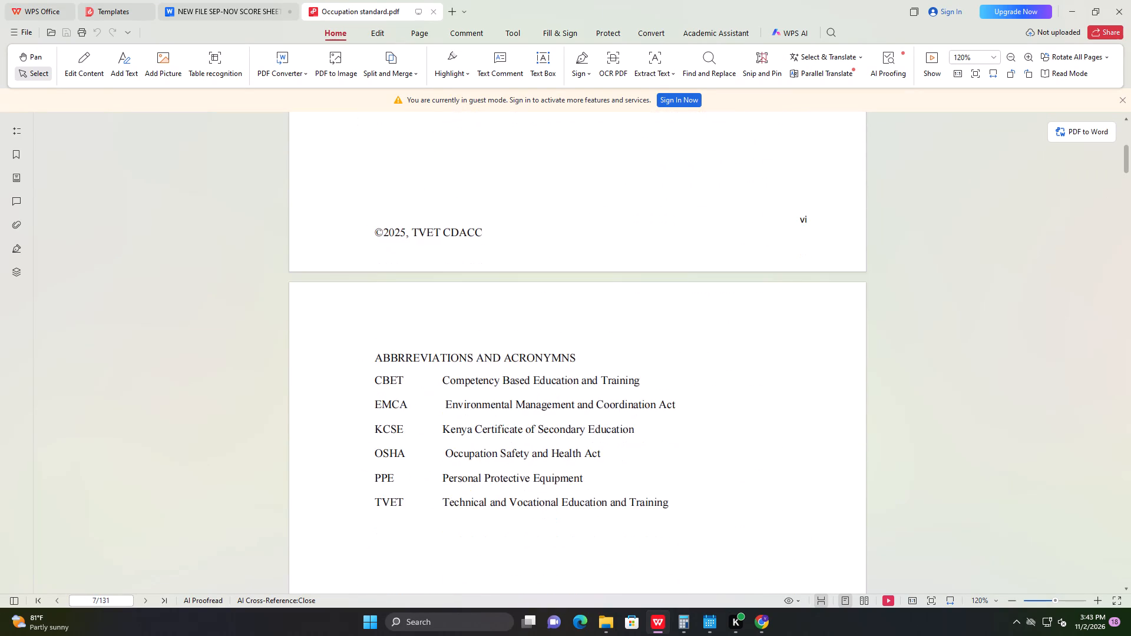
scroll(560, 354, down, 17)
scroll(558, 355, down, 10)
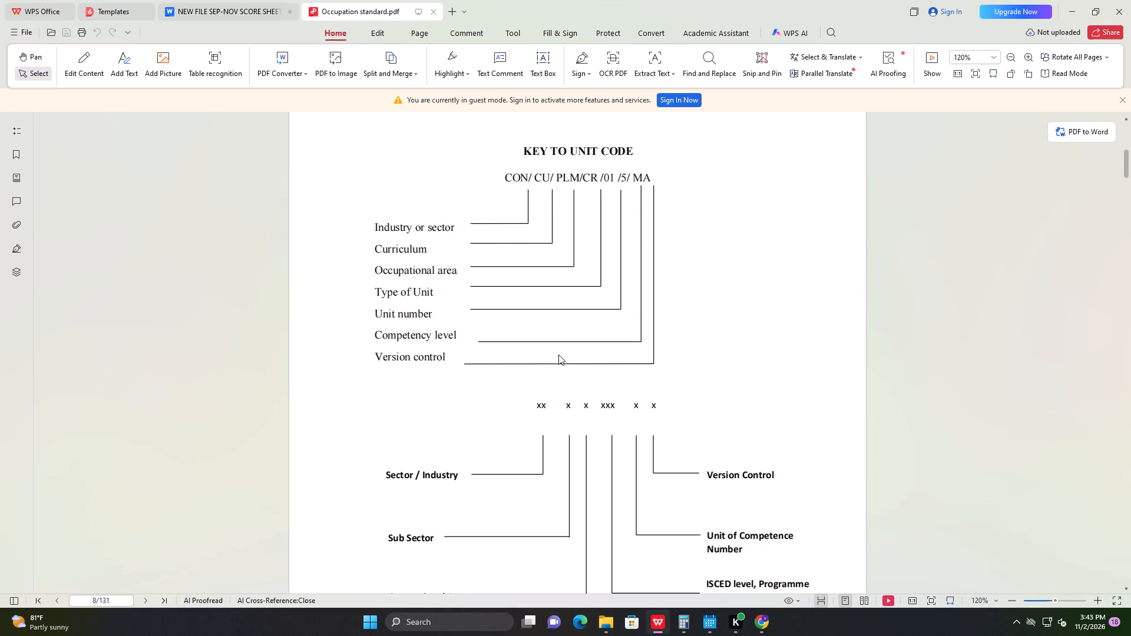
scroll(558, 355, down, 5)
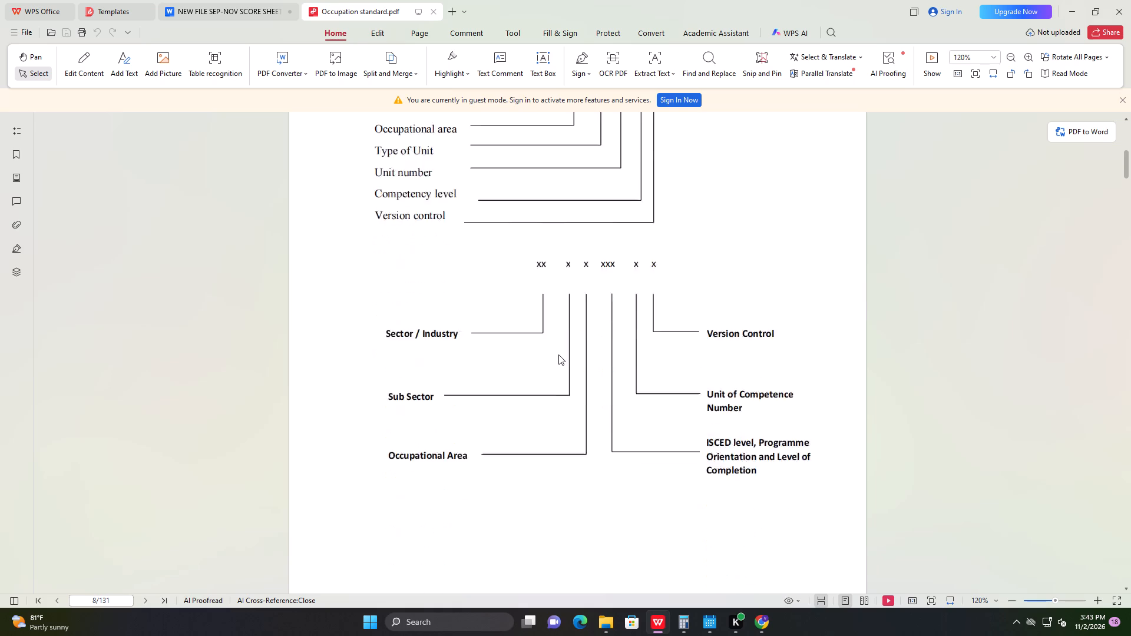
Copy the Apply Construction Material Science code CON/ OS/ PLM/CC /03 /5/ MA from the Common Units of Competency table.
scroll(558, 355, down, 13)
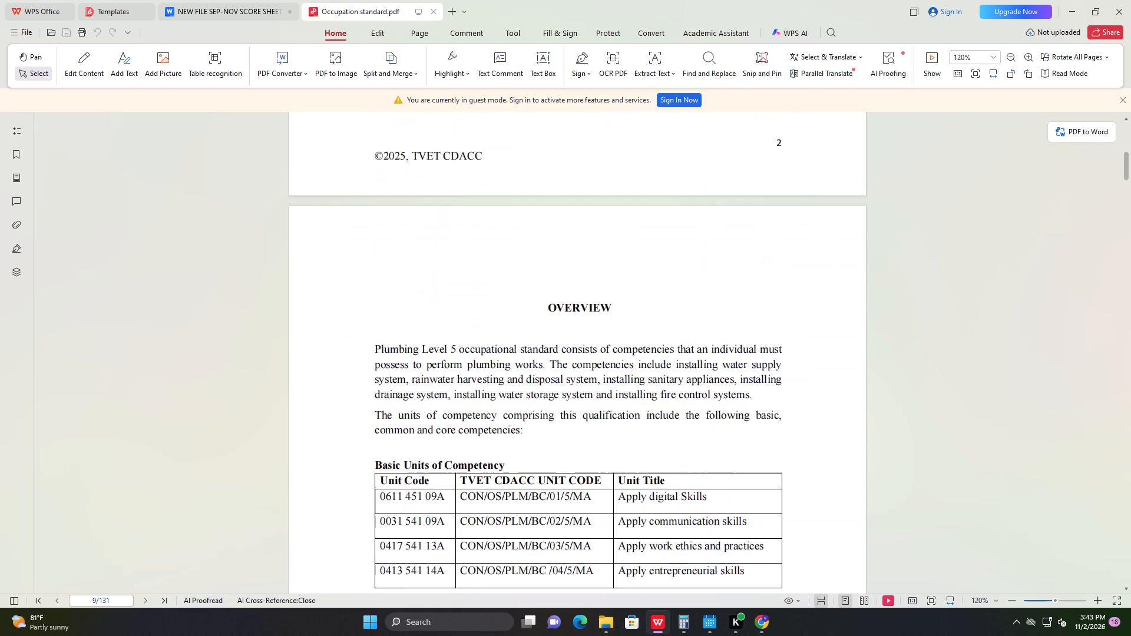
scroll(558, 355, down, 4)
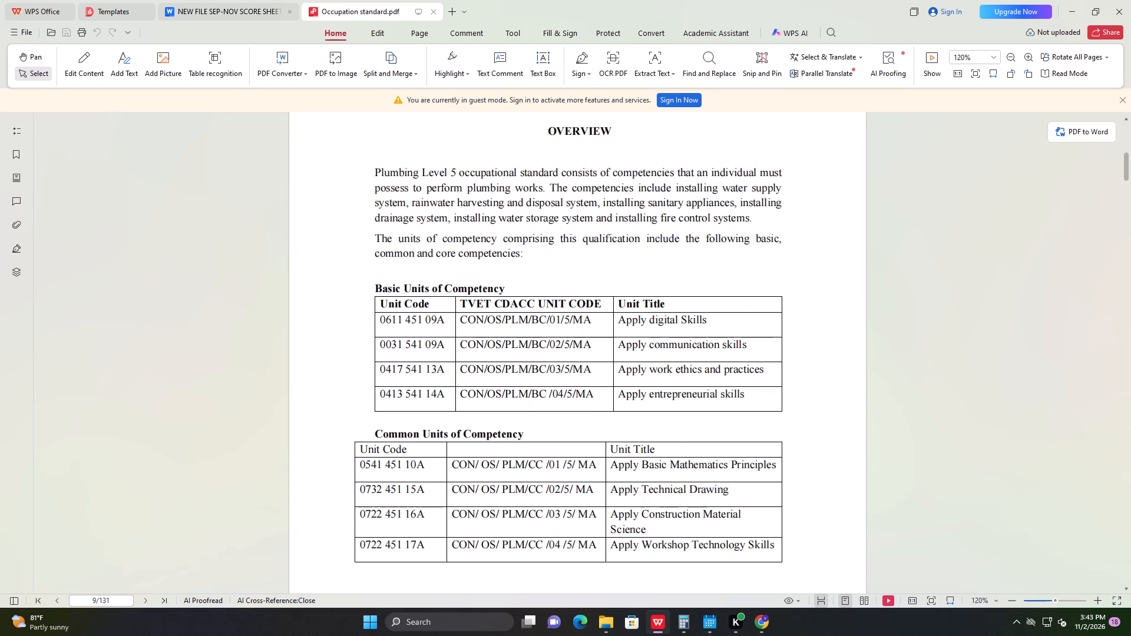
scroll(556, 355, down, 2)
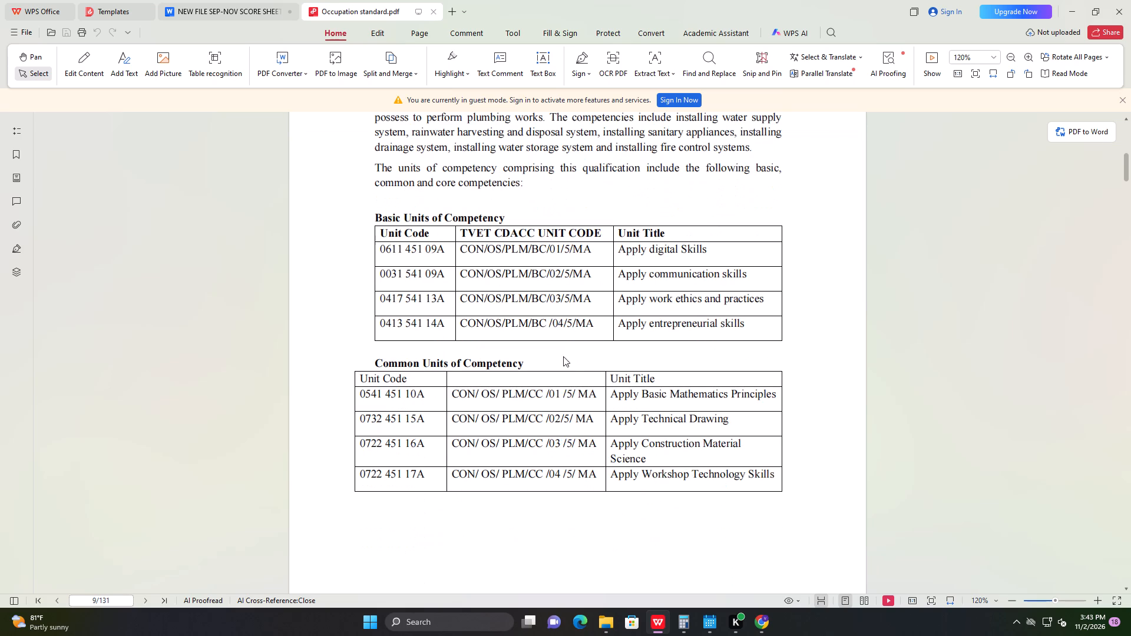
drag(597, 447, 541, 448)
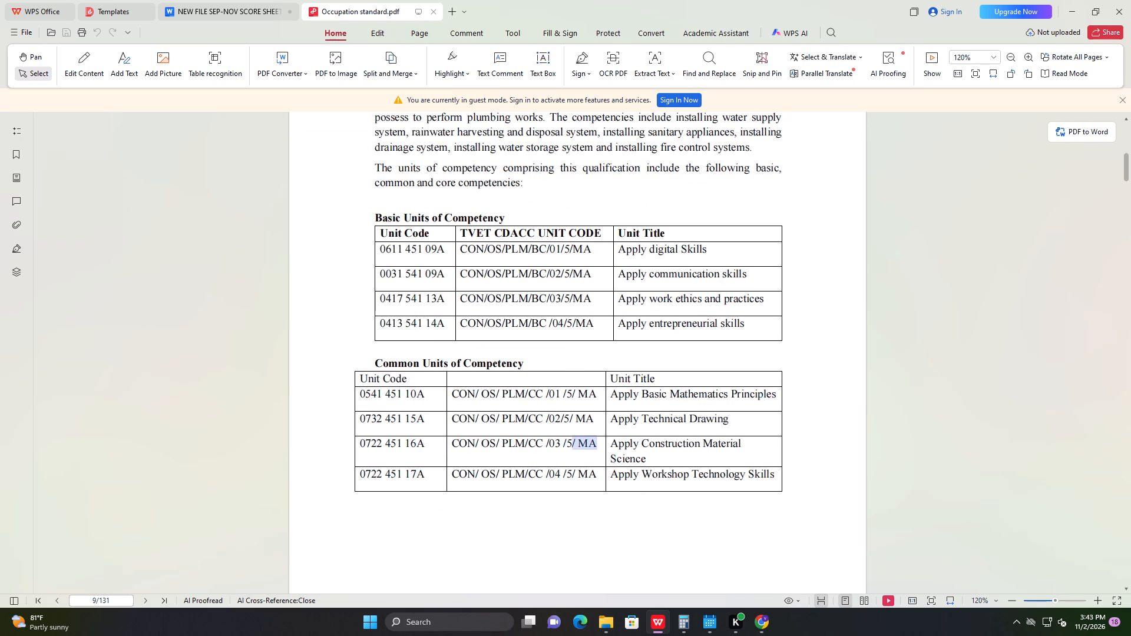
drag(541, 448, 452, 442)
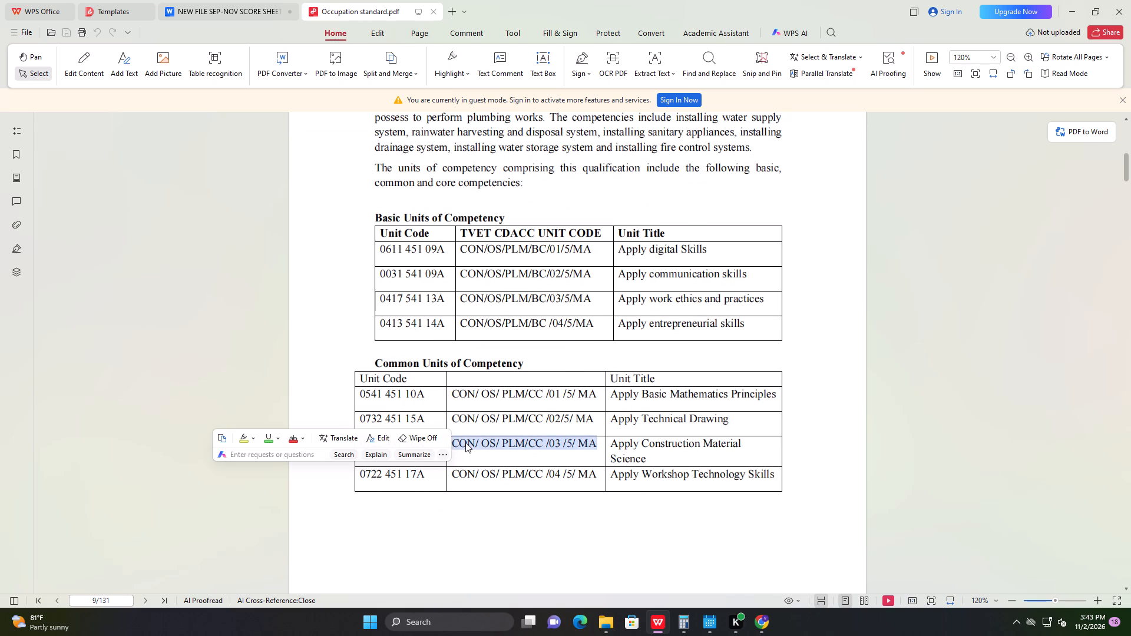
key(ctrl+c)
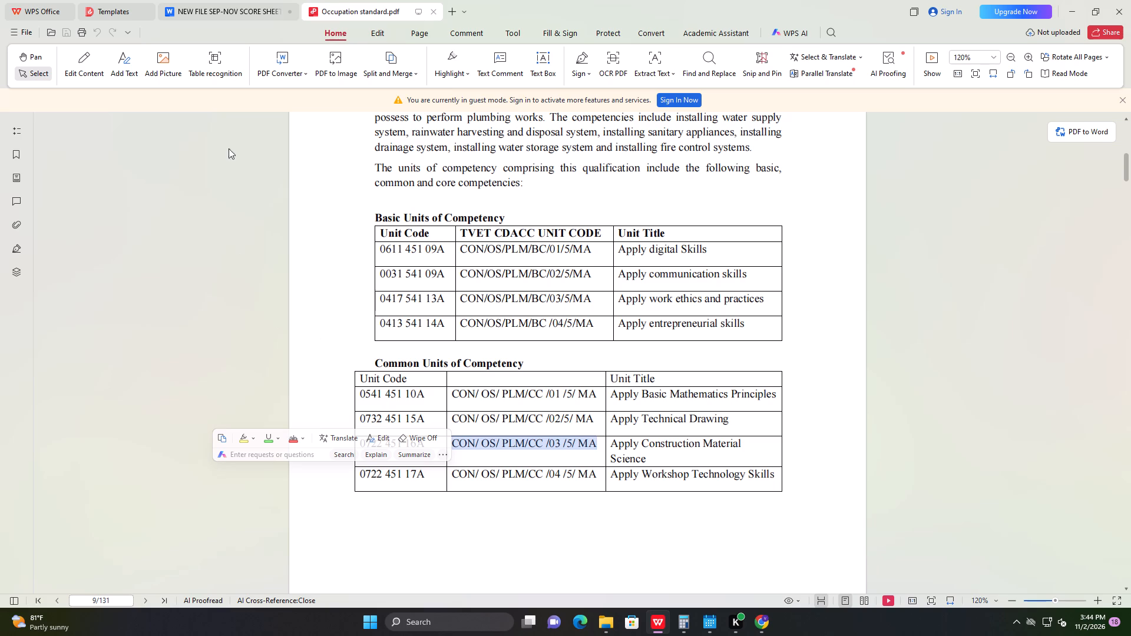
Switch to the SEP-NOV score sheet and check the unit codes and titles on the page 7, 8 and 9 marks sheets.
click(243, 13)
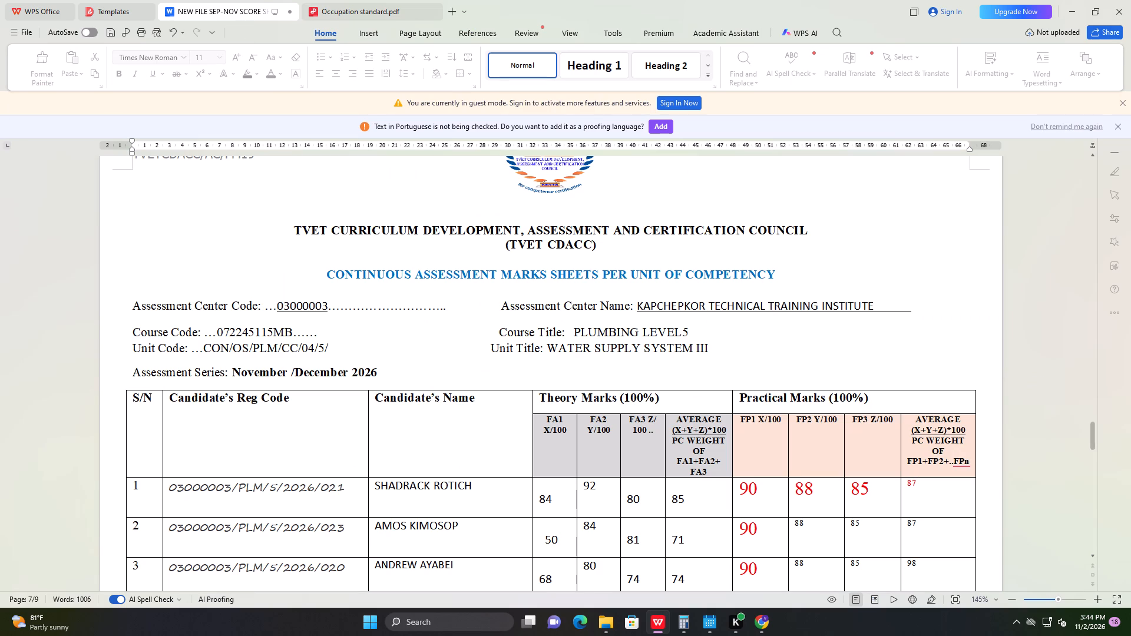
scroll(382, 333, down, 4)
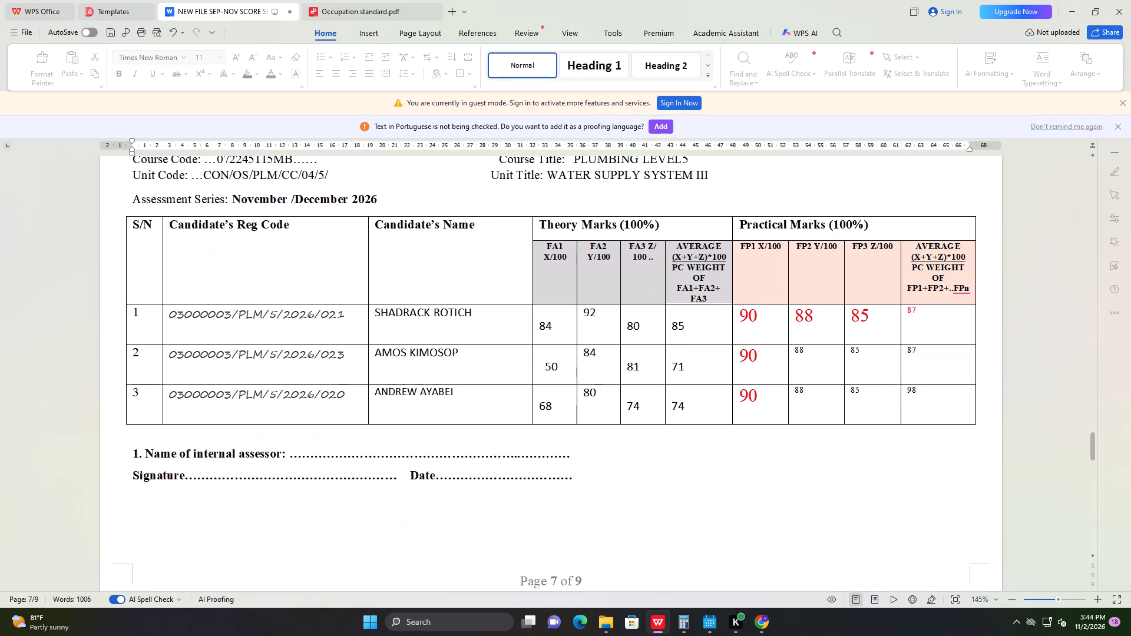
scroll(382, 333, down, 5)
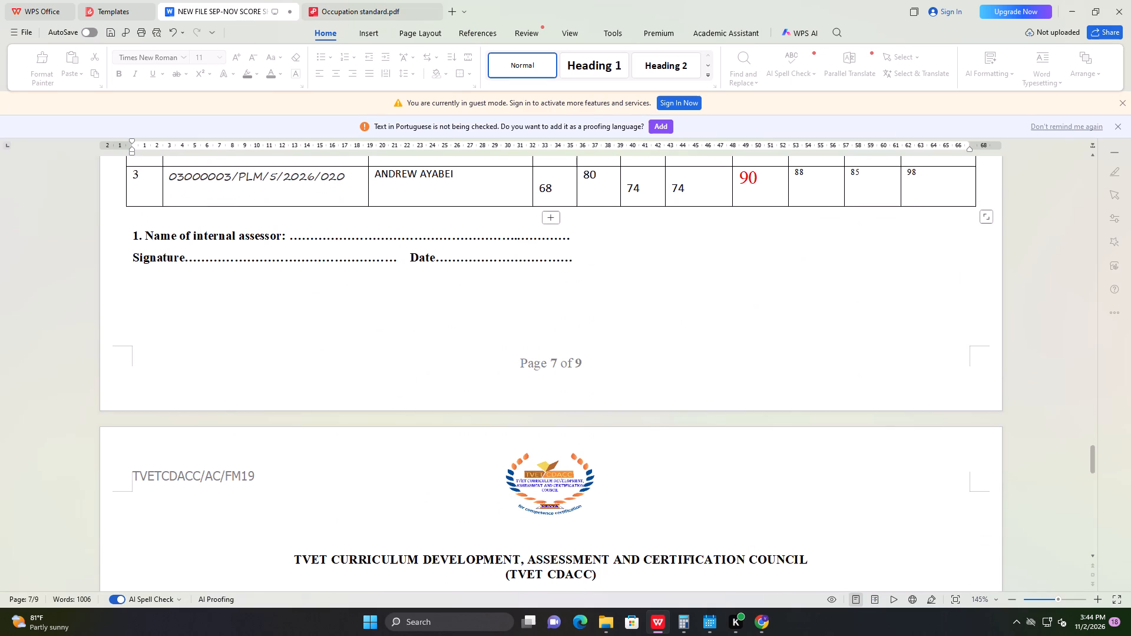
click(361, 7)
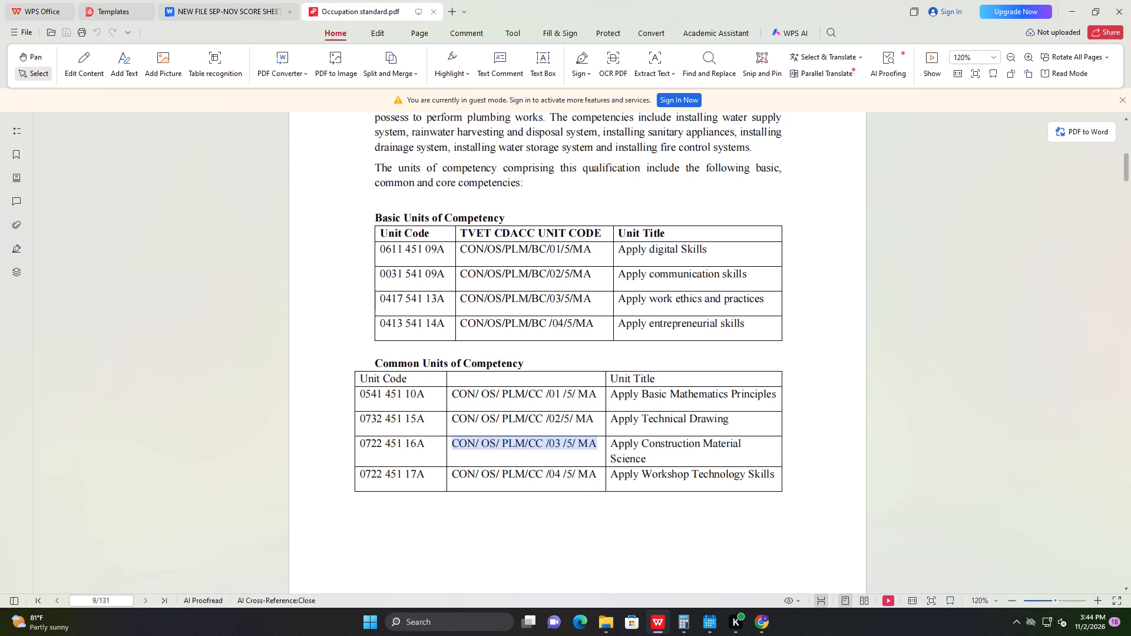
click(245, 5)
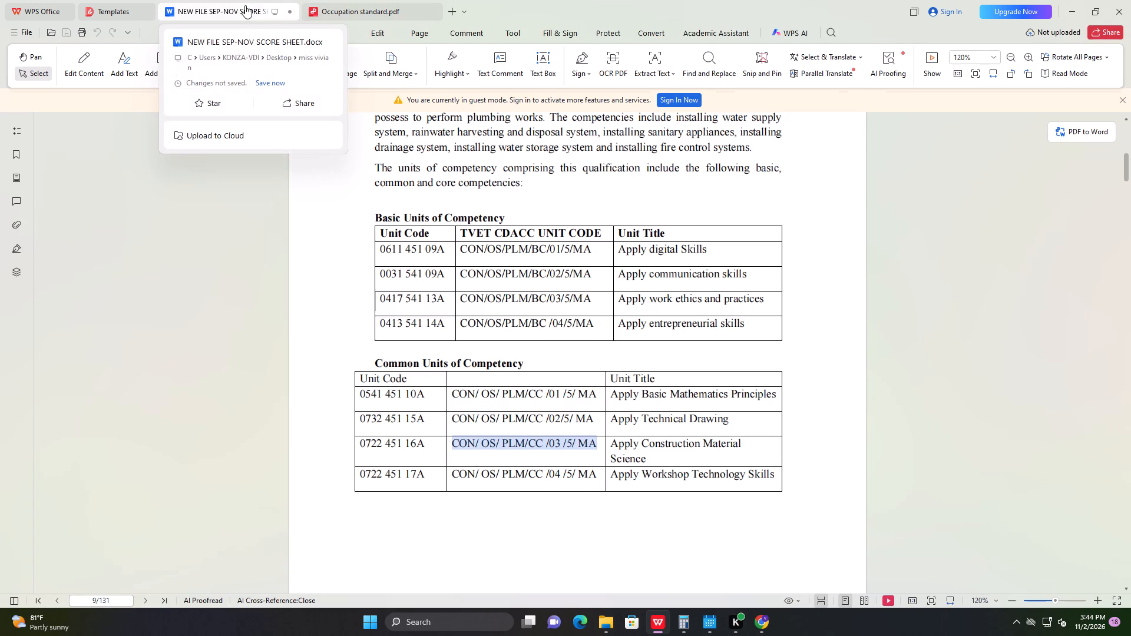
scroll(500, 319, down, 9)
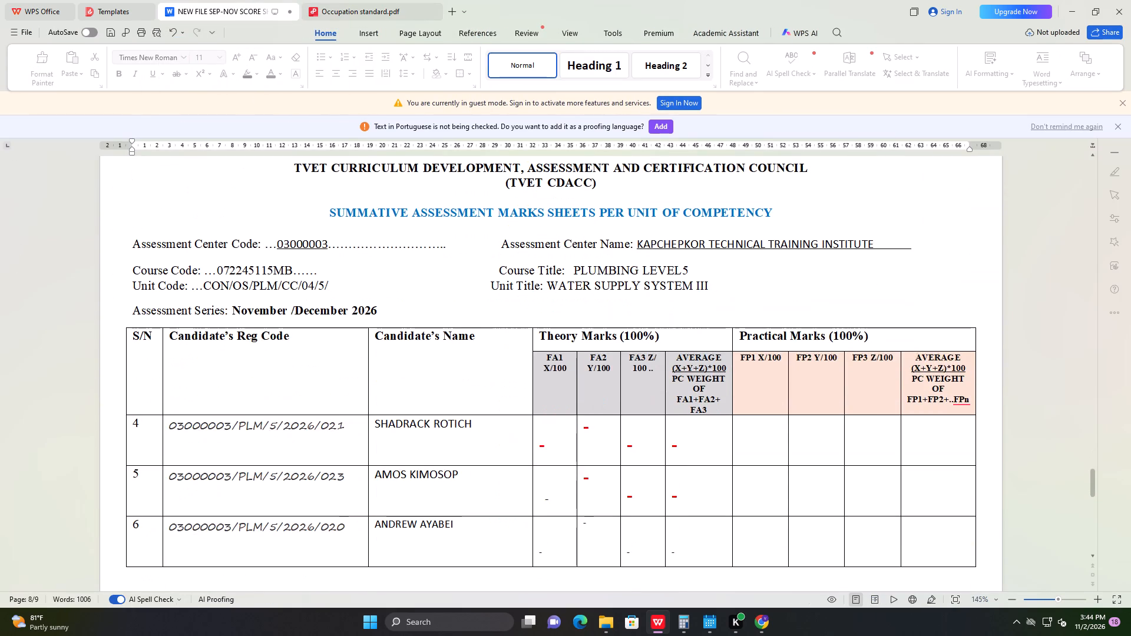
scroll(507, 338, down, 13)
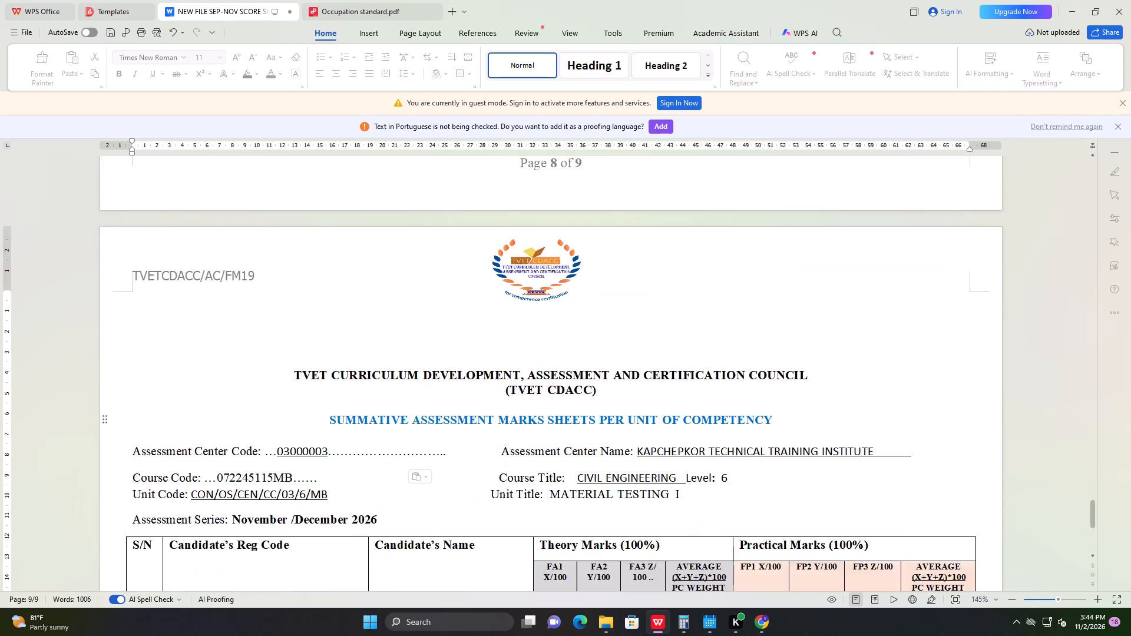
scroll(507, 334, down, 1)
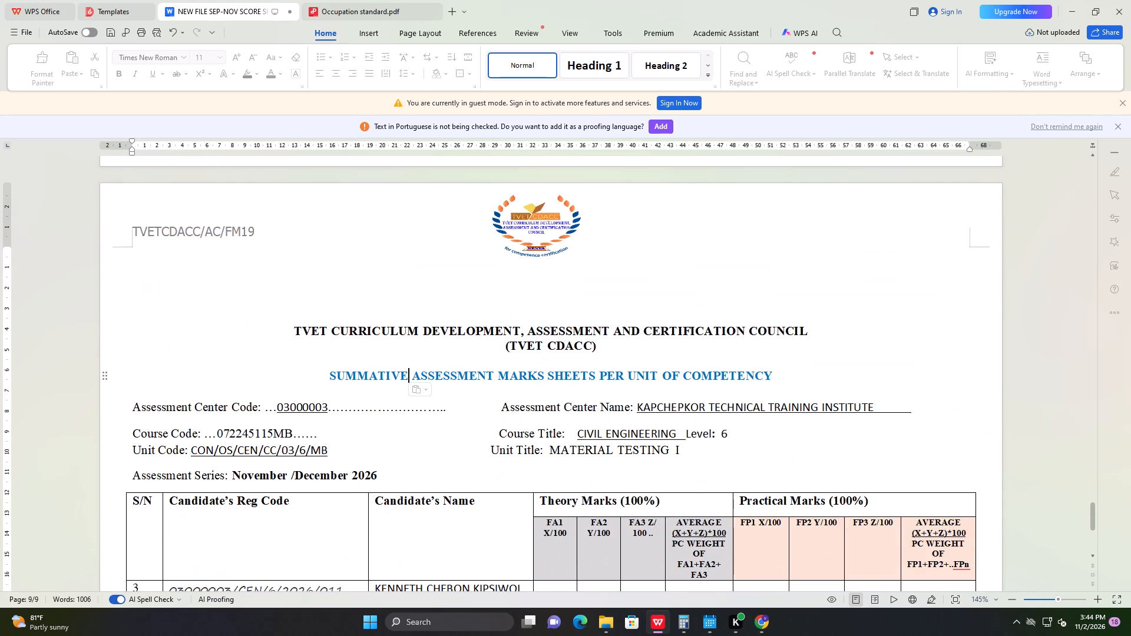
Check the unit codes and titles on the marks sheets from page 8 back to the Material Testing I sheet on page 5.
scroll(506, 334, up, 20)
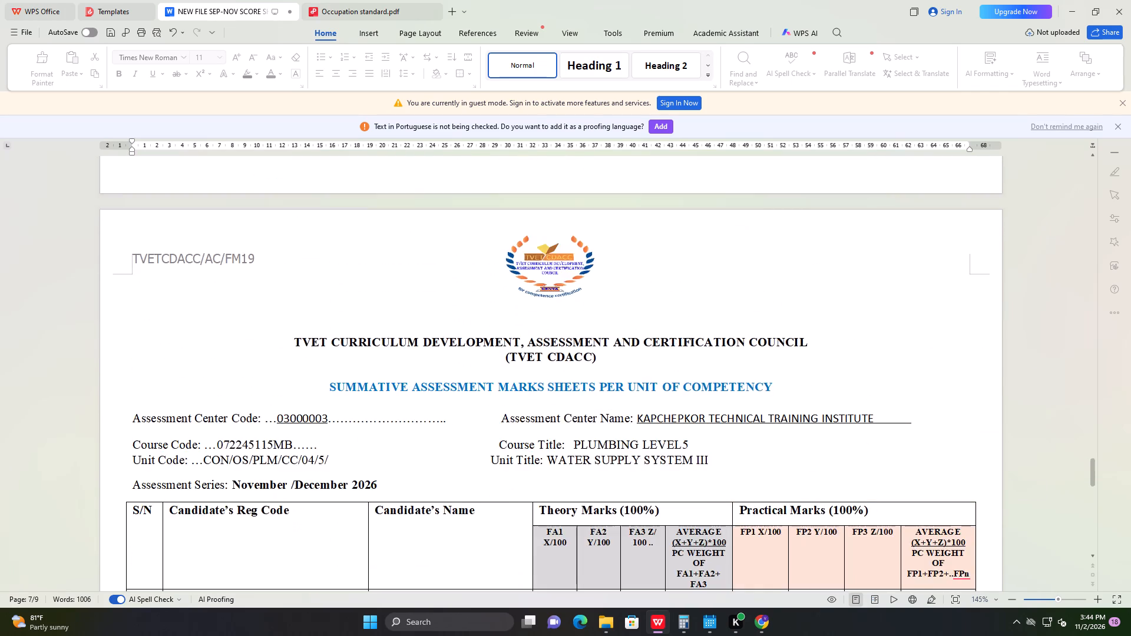
scroll(512, 333, up, 13)
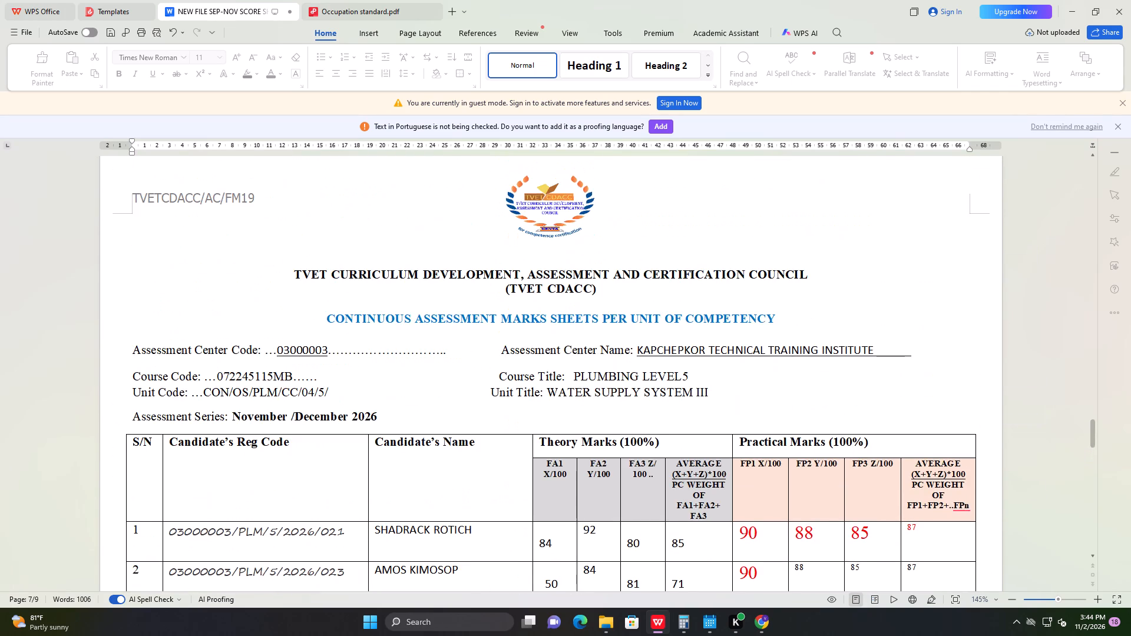
scroll(513, 332, up, 11)
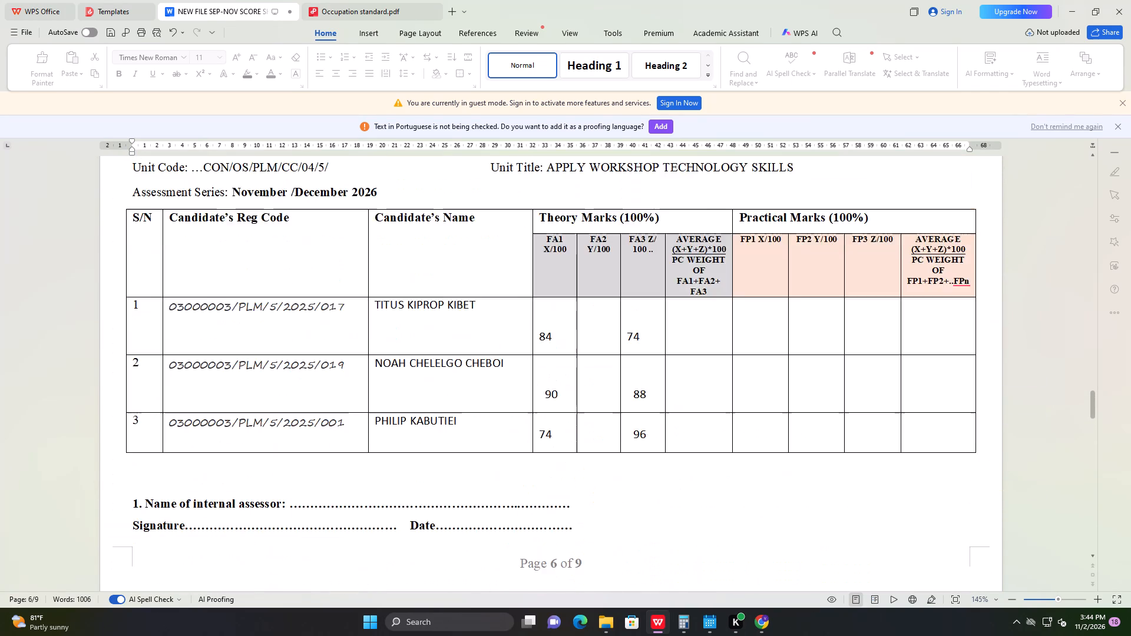
scroll(513, 332, up, 13)
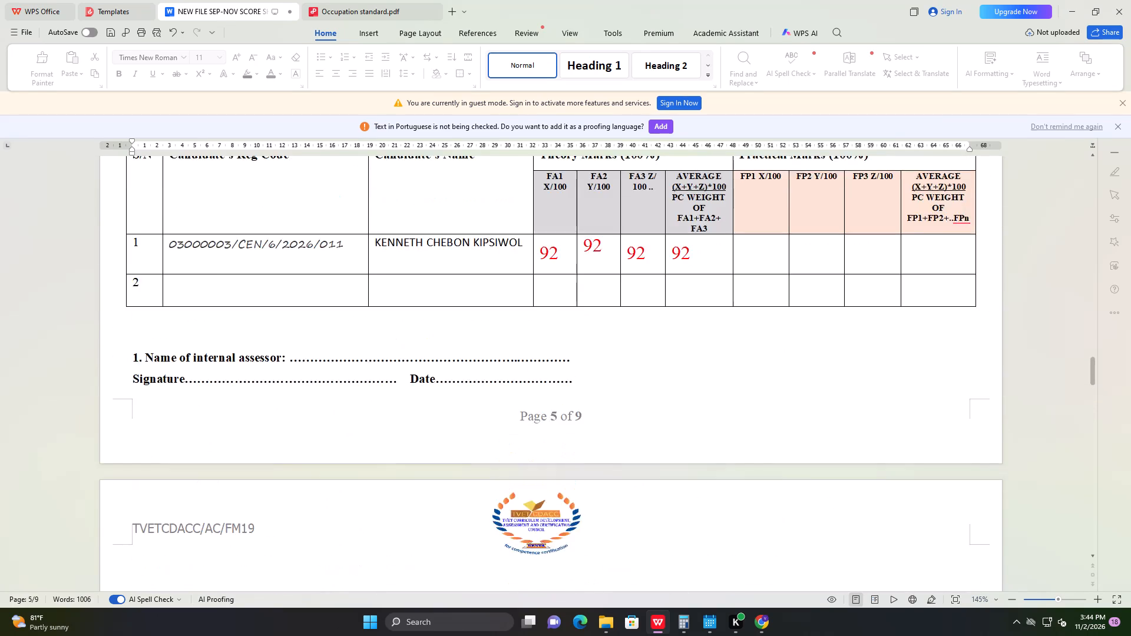
scroll(513, 332, up, 10)
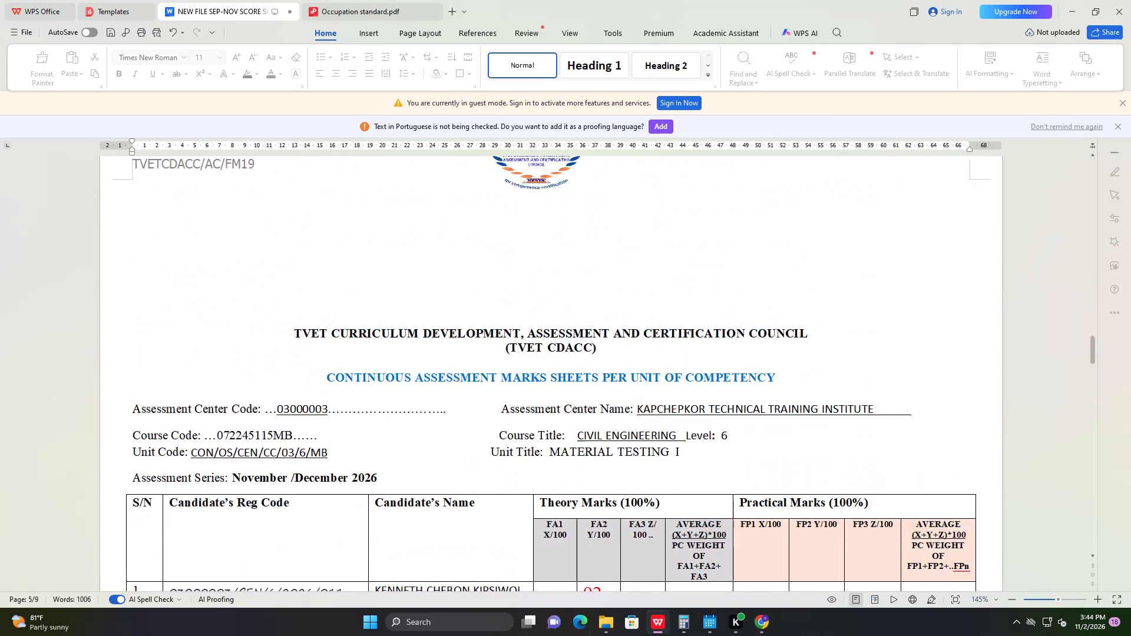
Examine the unit codes, course titles and candidates on the Construction Material Science marks sheets from page 4 back to page 1.
scroll(513, 333, up, 11)
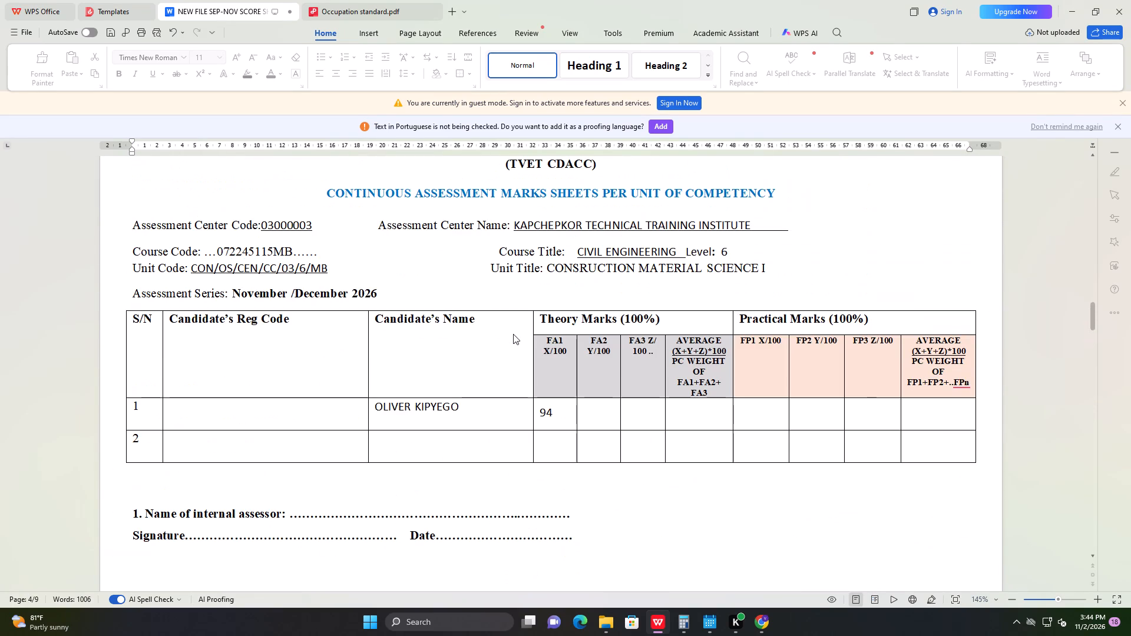
scroll(513, 334, up, 3)
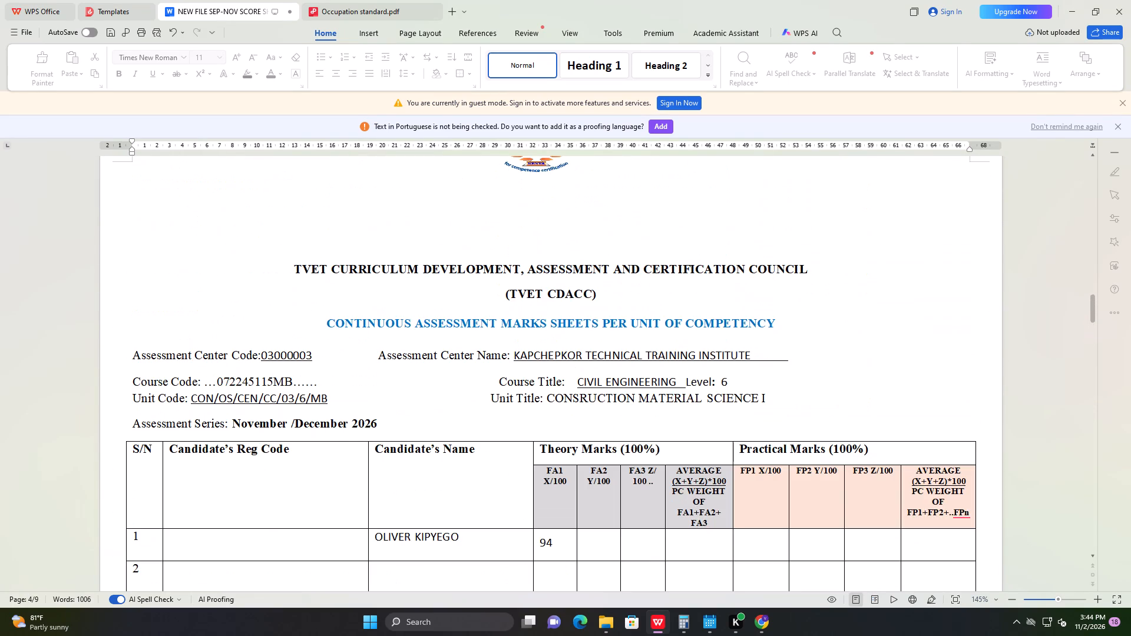
scroll(516, 334, up, 13)
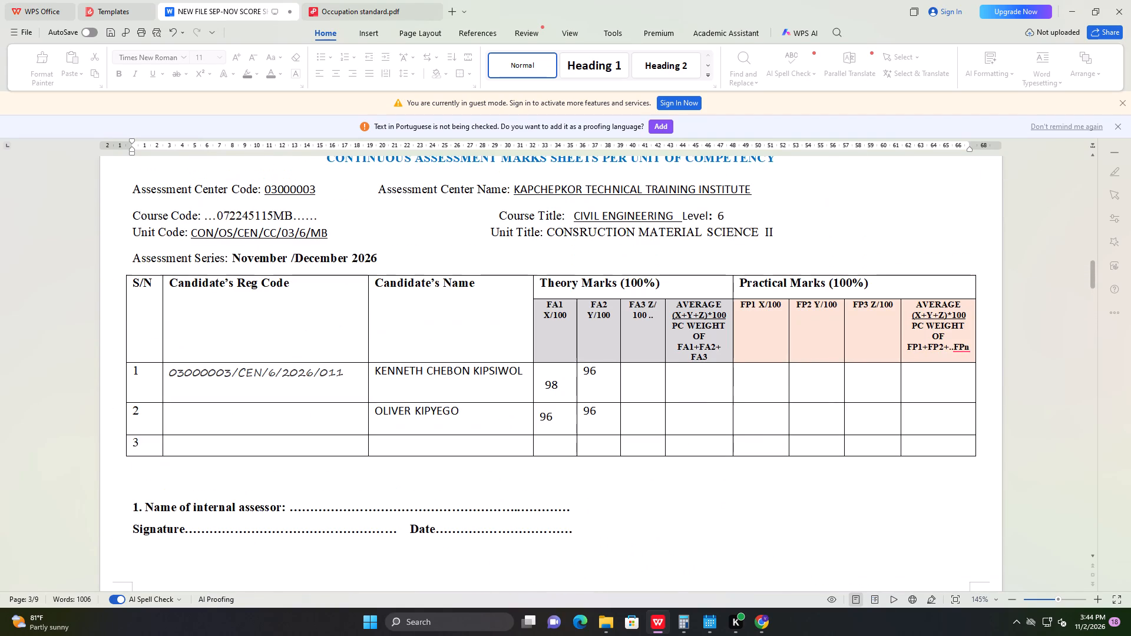
scroll(514, 336, up, 7)
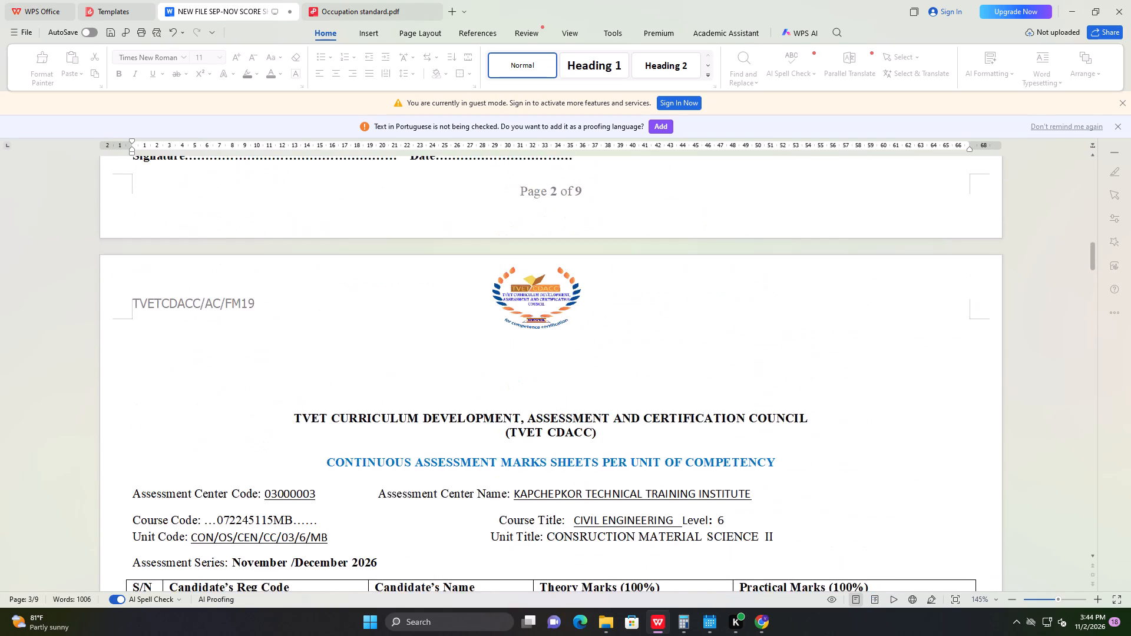
scroll(514, 336, up, 13)
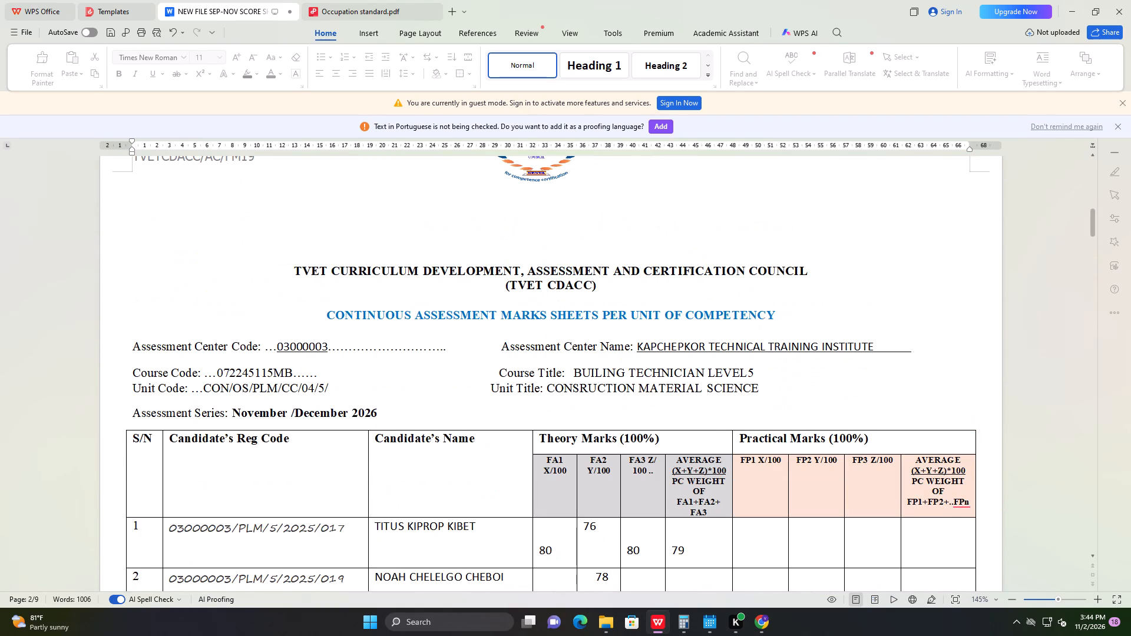
scroll(514, 336, up, 1)
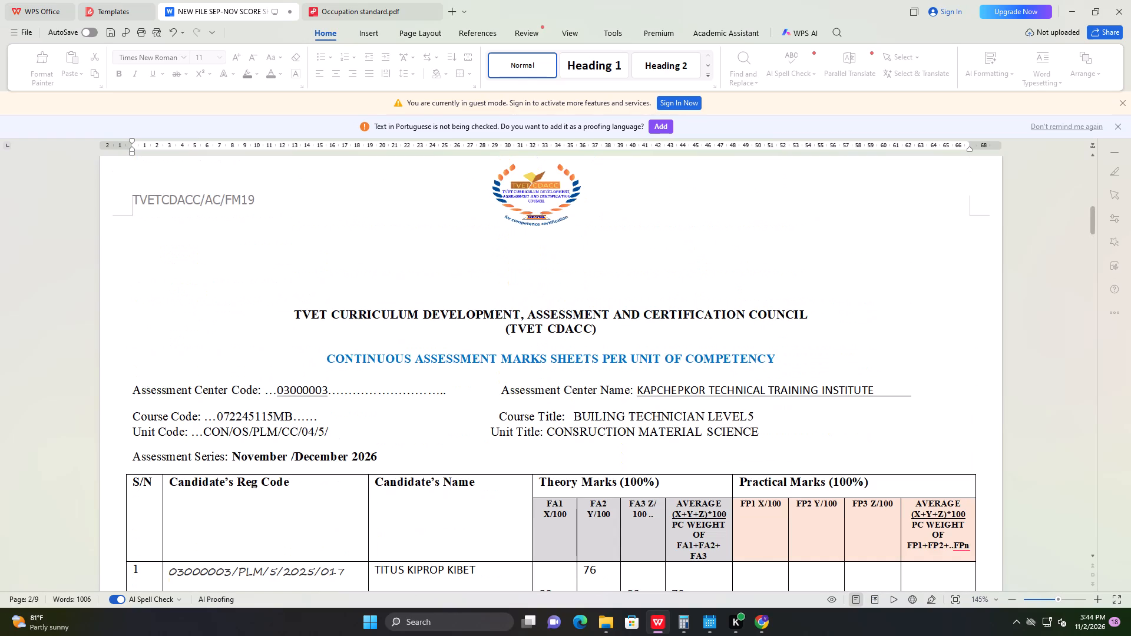
scroll(514, 336, up, 1)
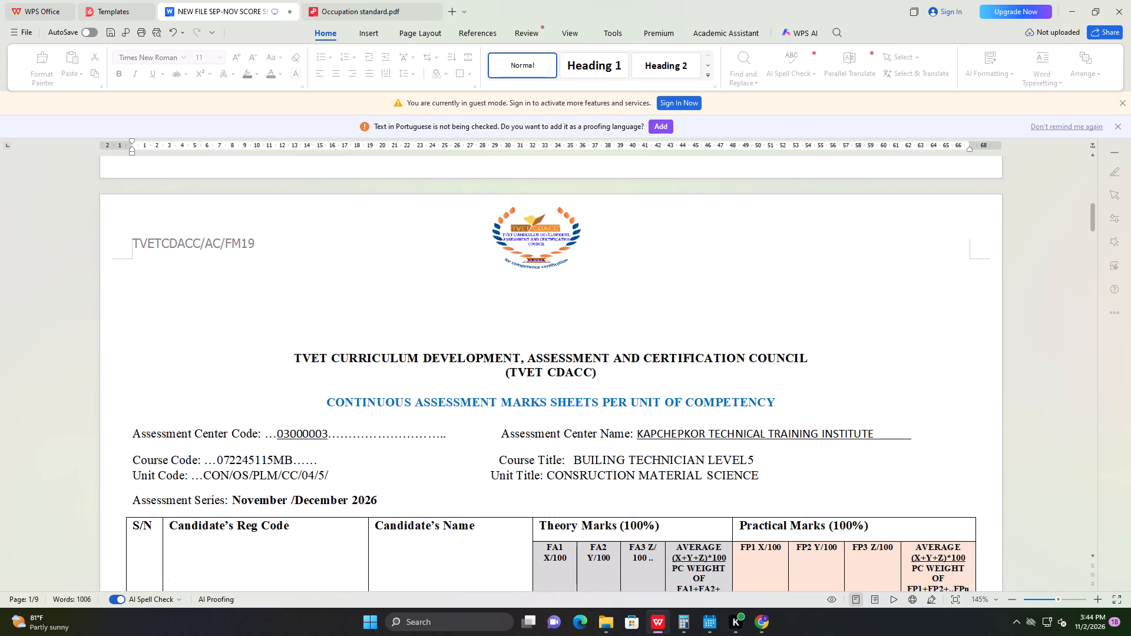
scroll(524, 428, up, 13)
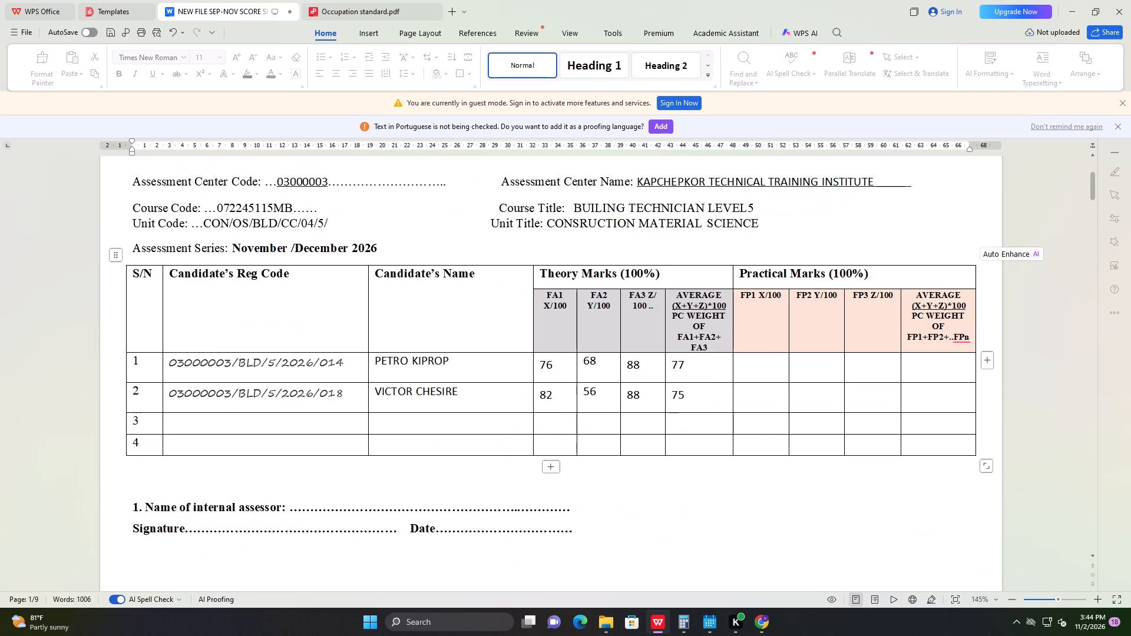
Replace the unit code on the page 1 Construction Material Science marks sheet with the copied CON/ OS/ PLM/CC /03 /5/ MA.
scroll(527, 419, up, 2)
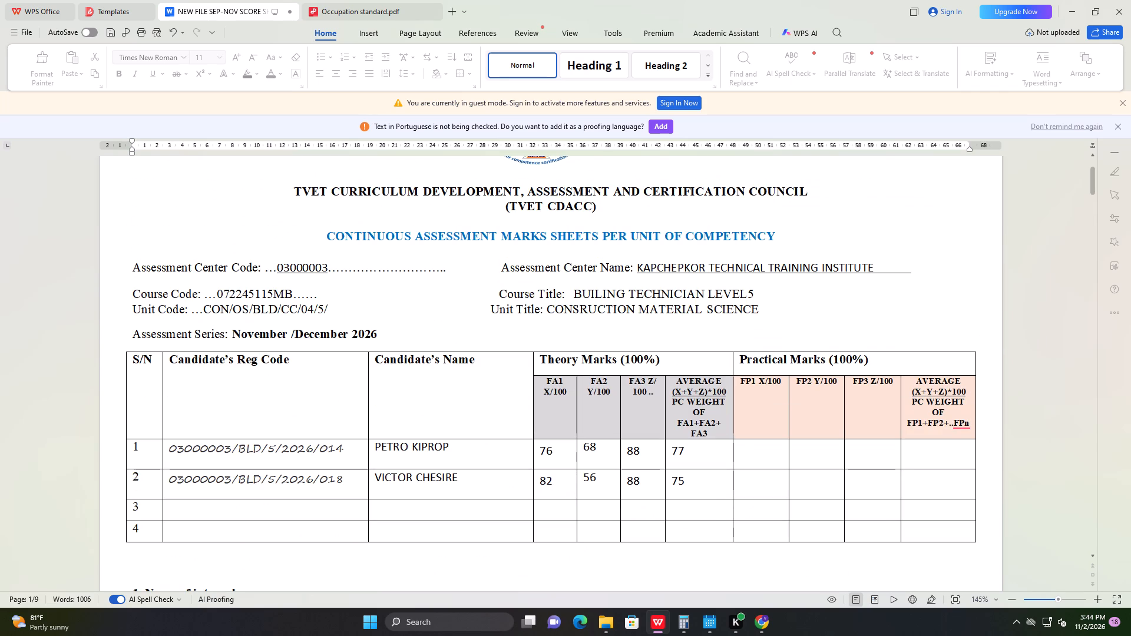
drag(333, 310, 187, 306)
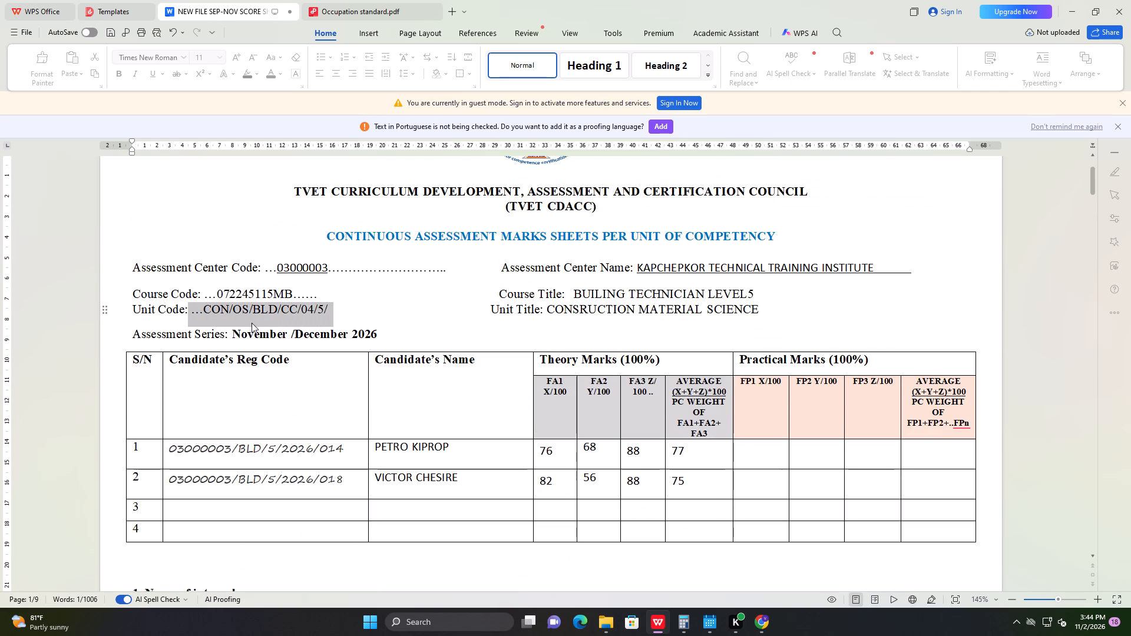
key(ctrl+v)
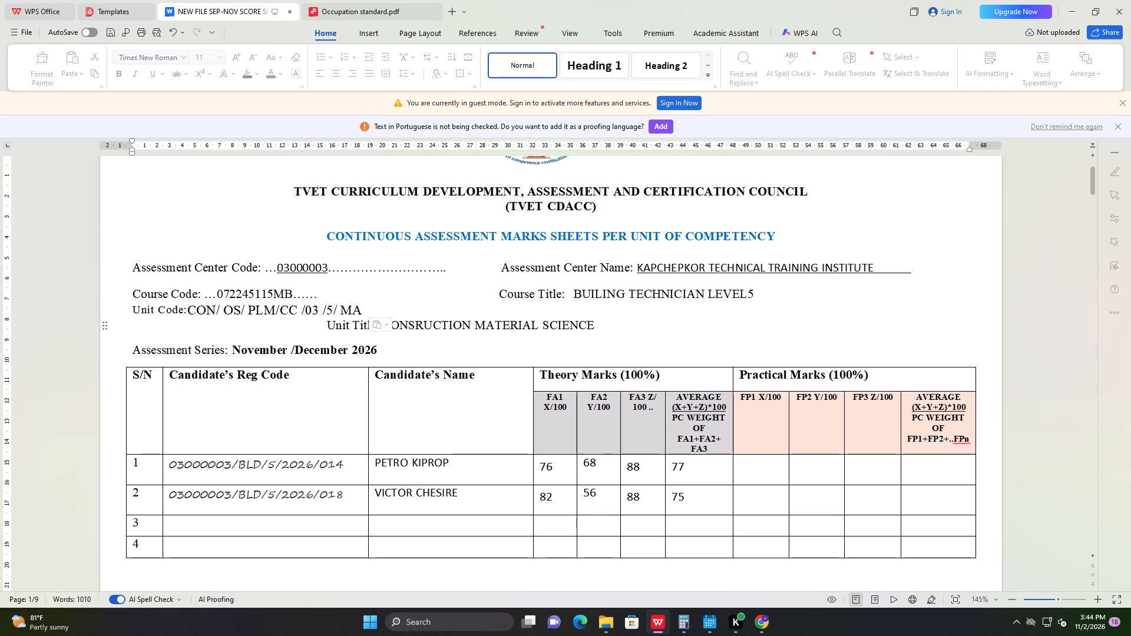
Shift the Unit Title on the page 1 marks sheet with spaces until it lines up under the Course Title.
click(328, 329)
key(space)
key(space)
key(space)
key(space)
key(space)
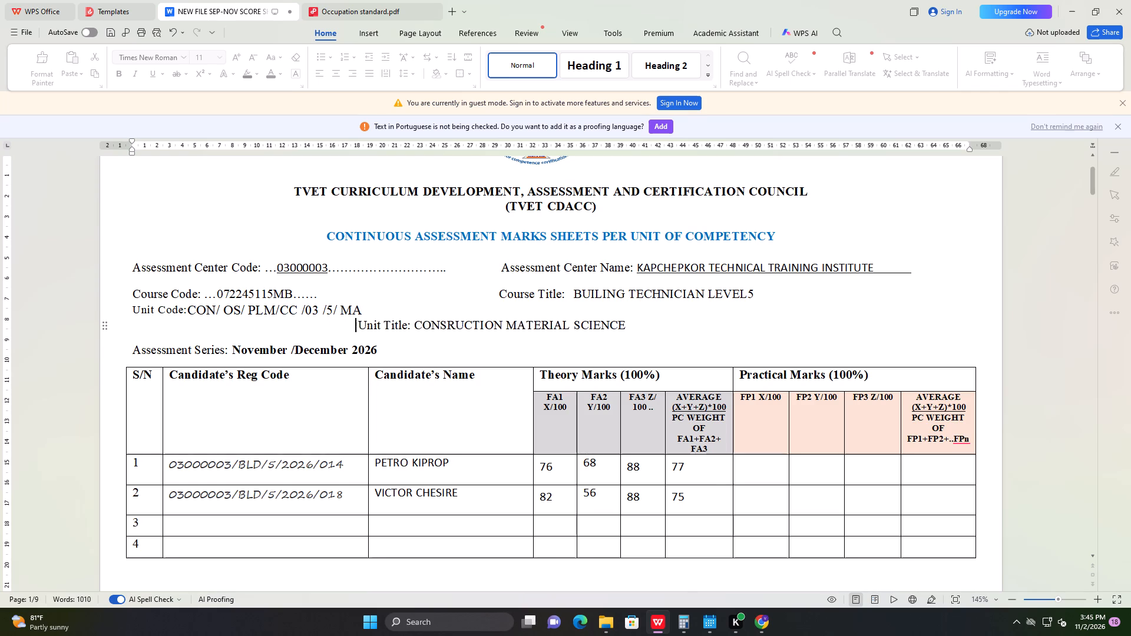
key(space)
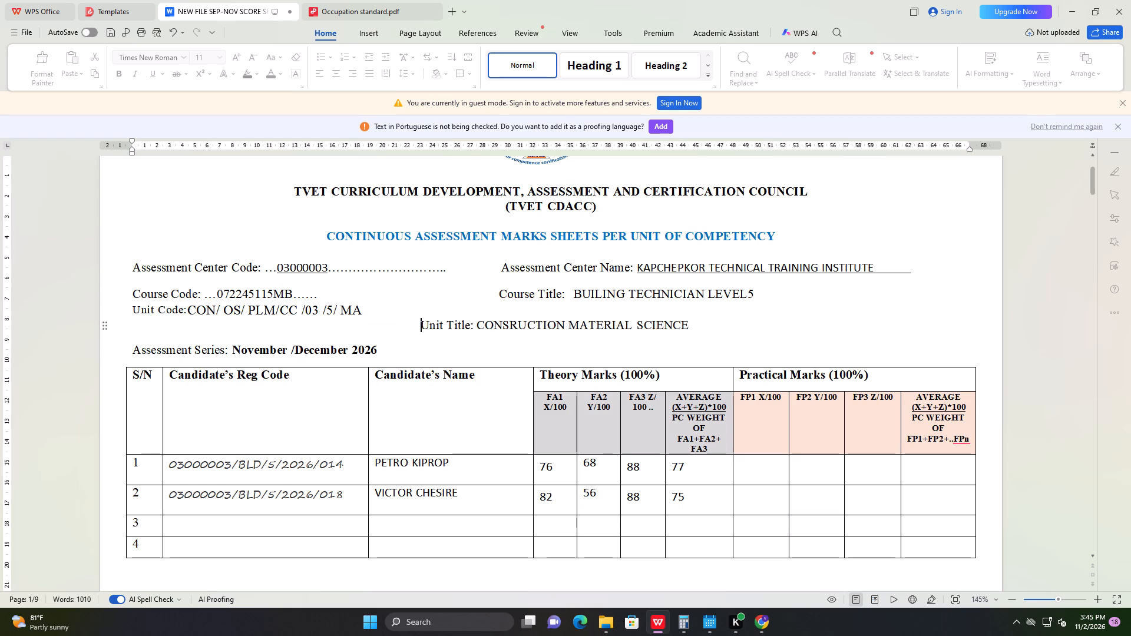
key(space)
key(space)
key(space)
key(space)
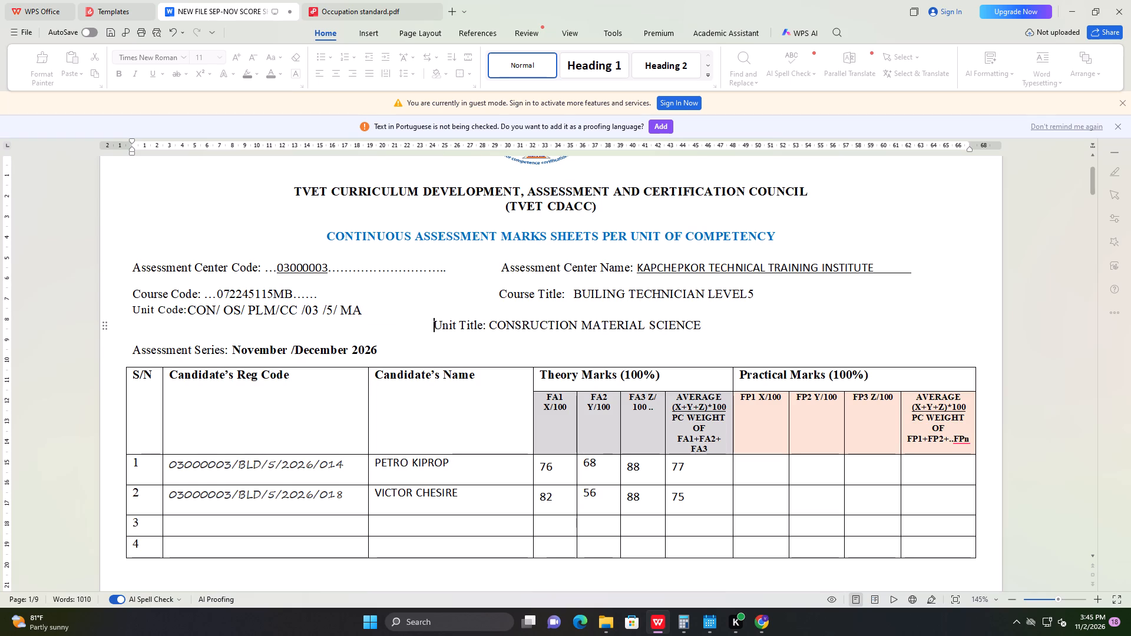
key(space)
key(space)
key(space)
key(space)
key(space)
key(space)
key(space)
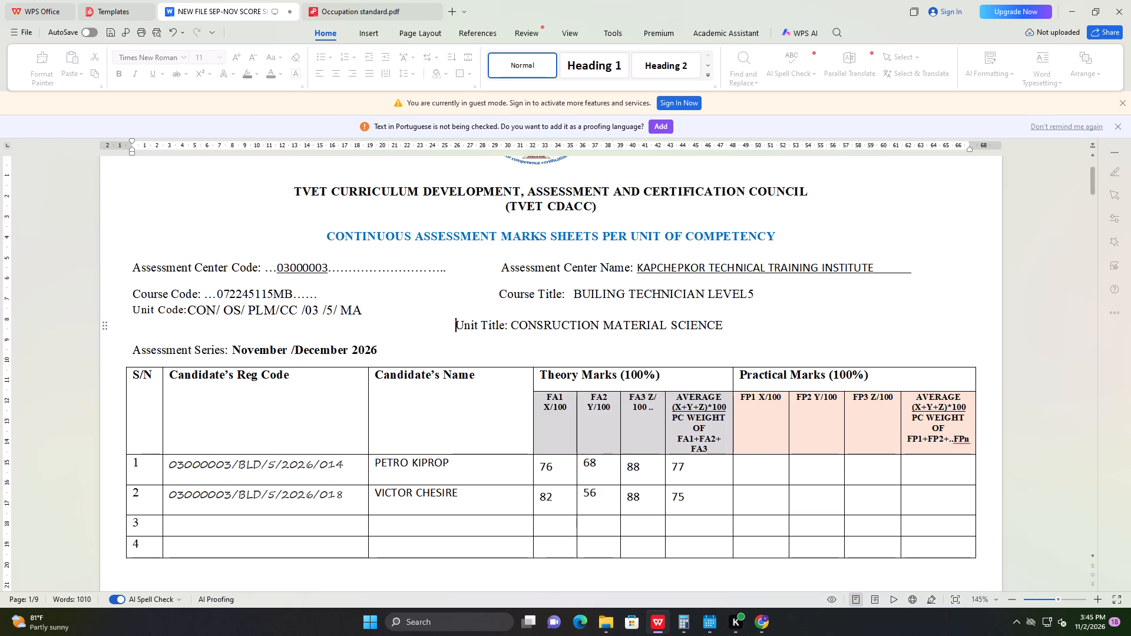
key(space)
key(space)
key(space)
key(space)
key(space)
key(space)
key(space)
key(space)
key(space)
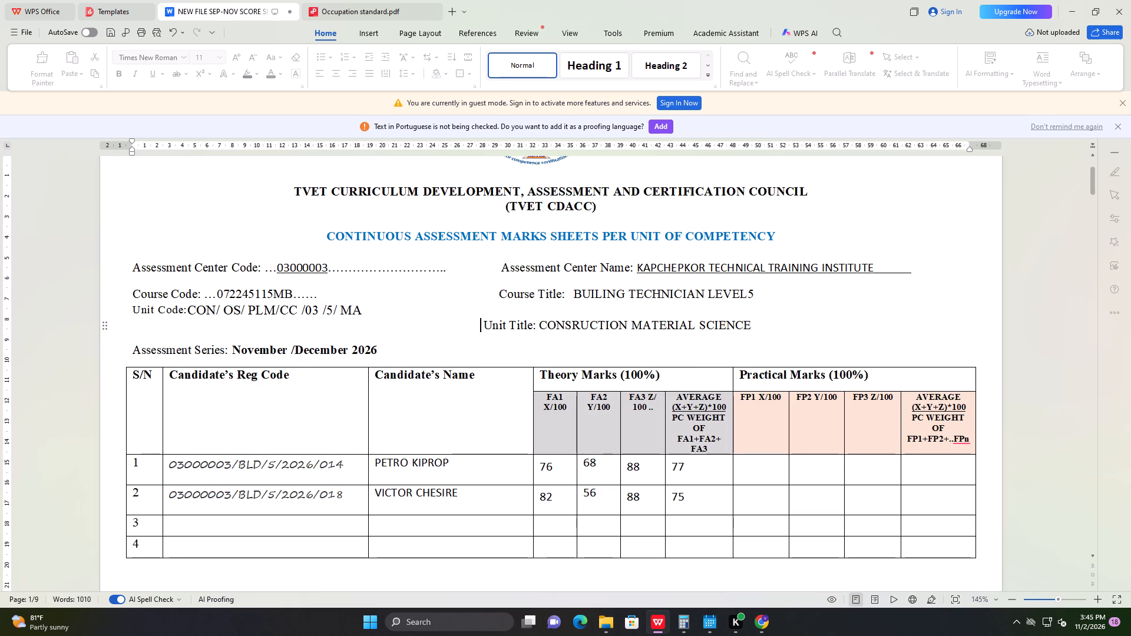
key(space)
key(space)
key(space)
key(space)
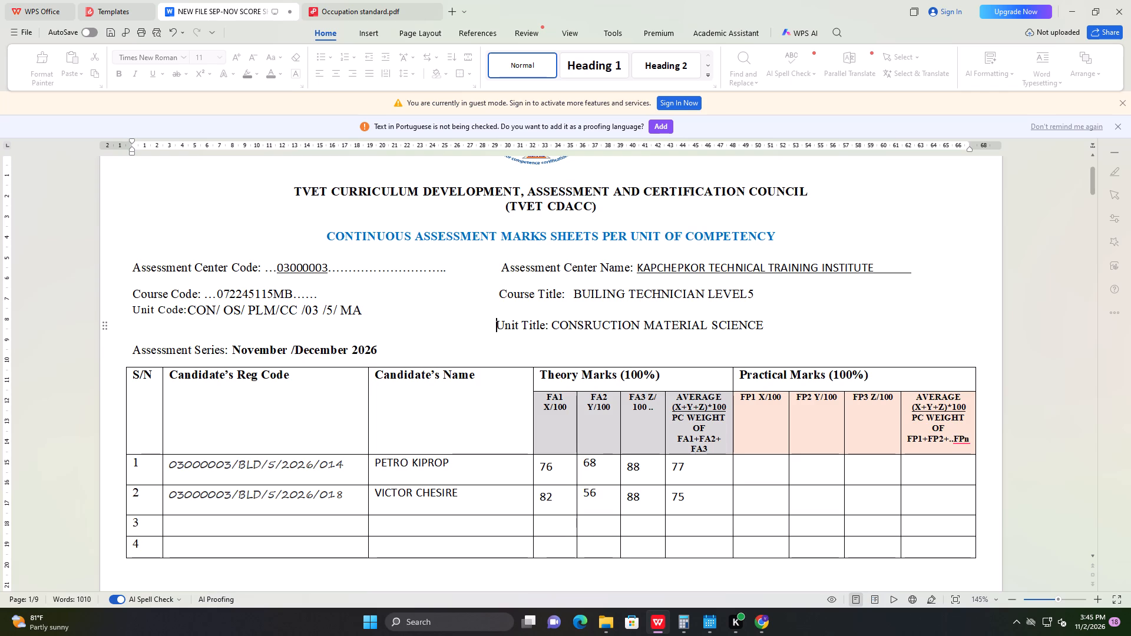
key(space)
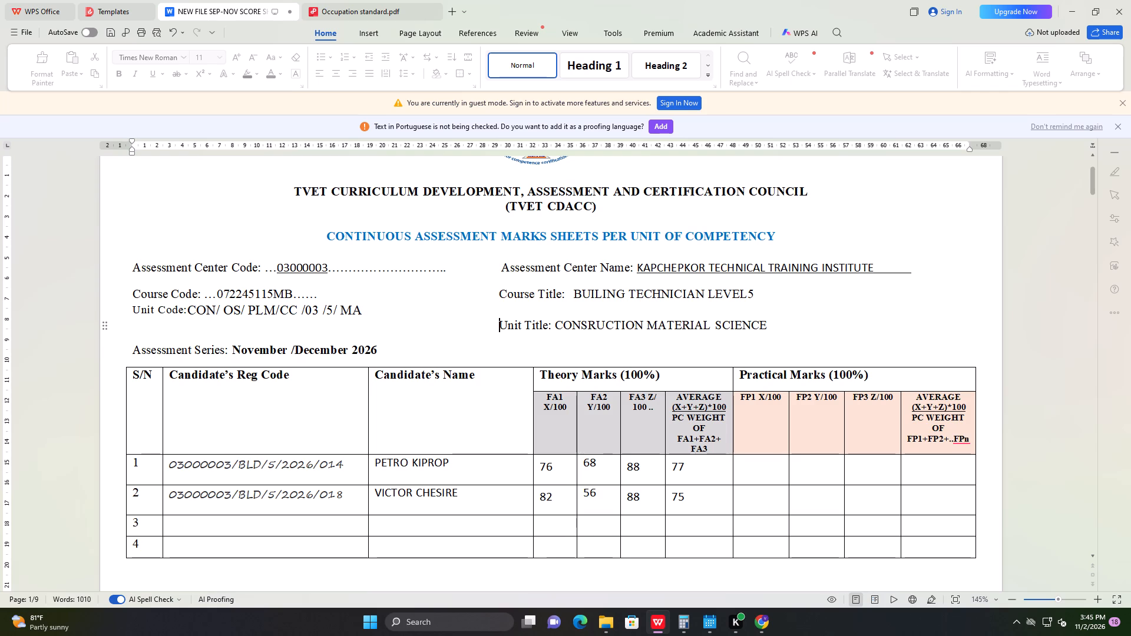
Replace the dotted filler after assessment center code 03000003 on page 1 with a short underlined blank.
drag(448, 273, 333, 266)
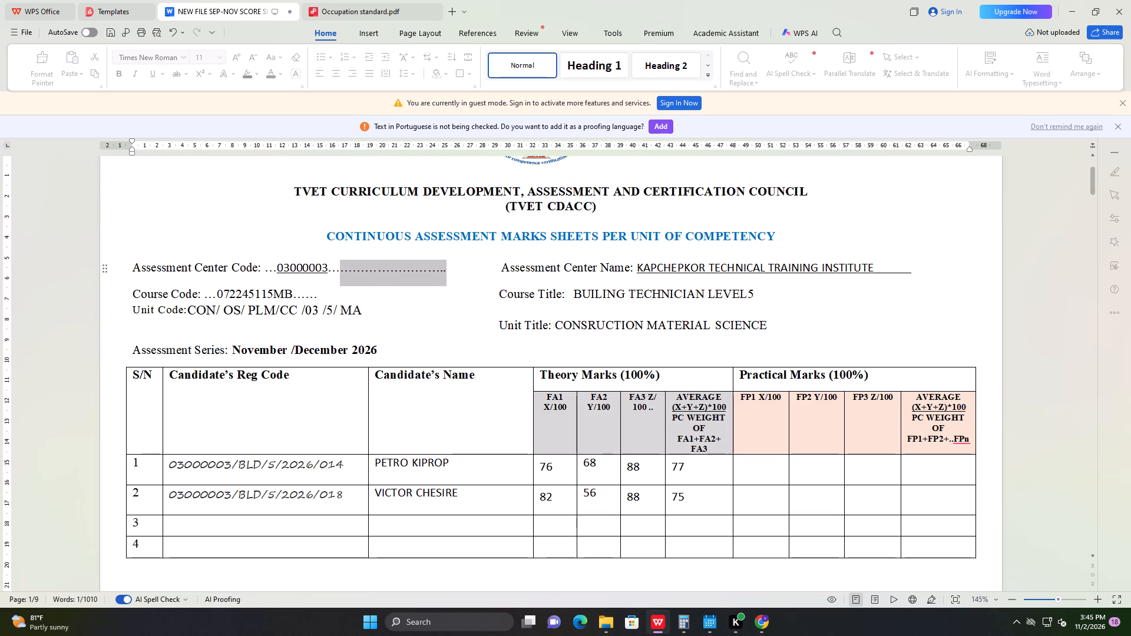
drag(333, 266, 332, 266)
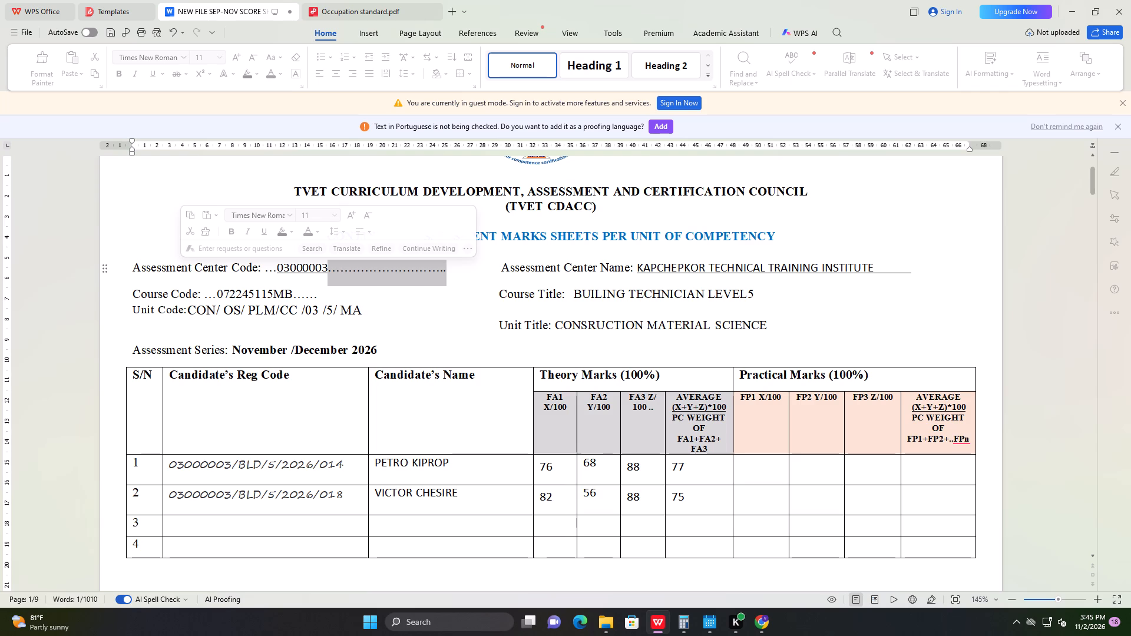
key(BackSpace)
key(space)
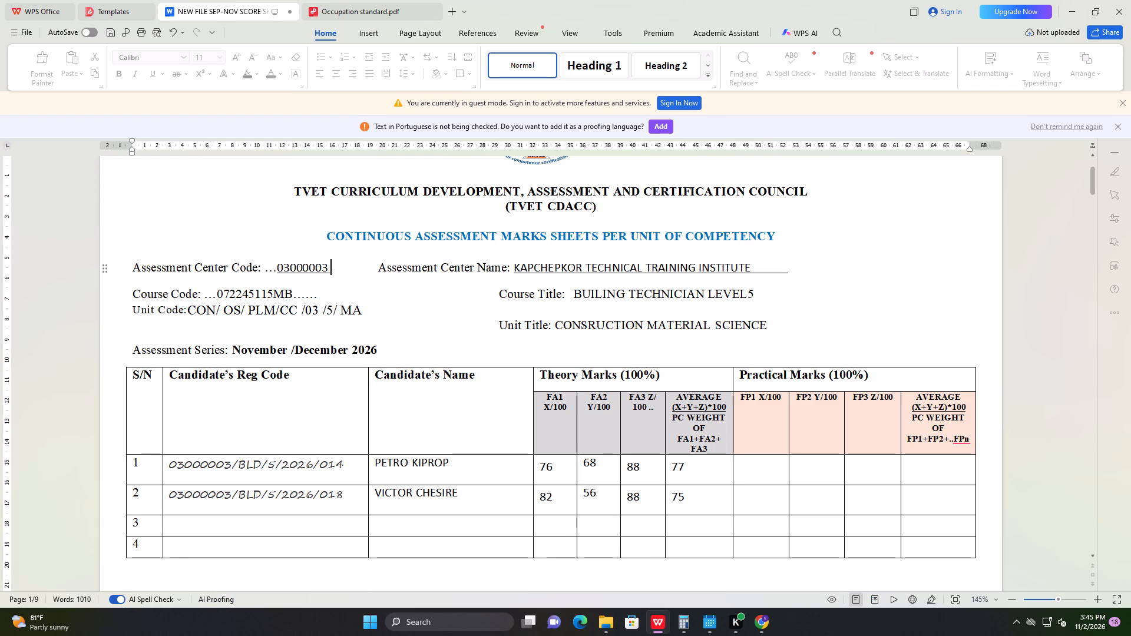
key(space)
key(space)
key(space)
key(space)
key(space)
key(space)
key(space)
key(space)
key(space)
key(space)
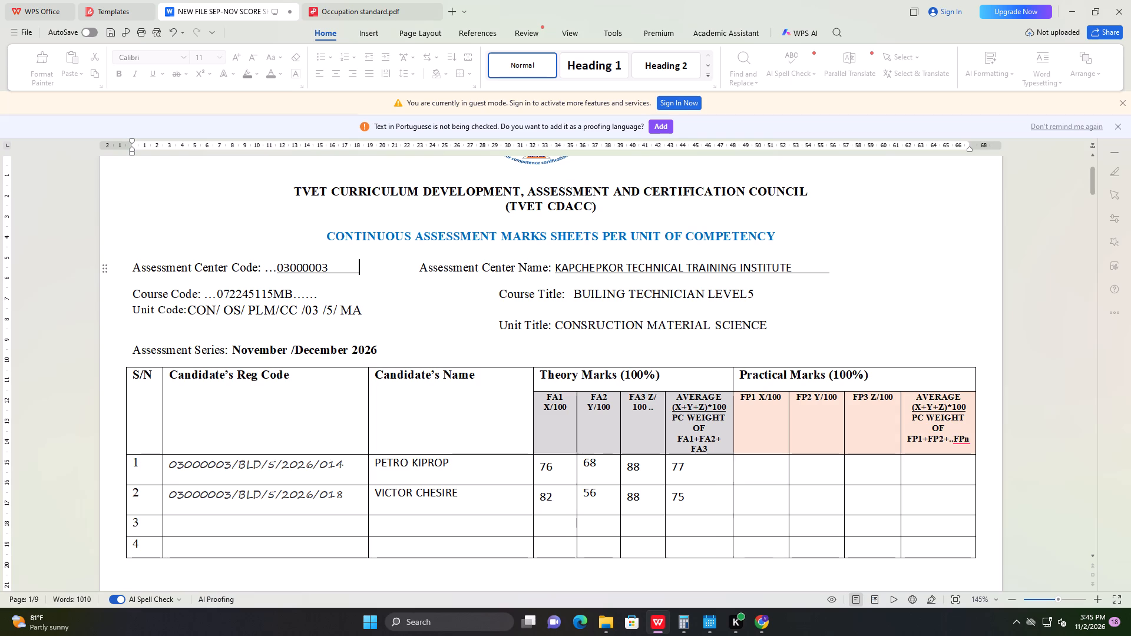
key(BackSpace)
key(BackSpace)
key(BackSpace)
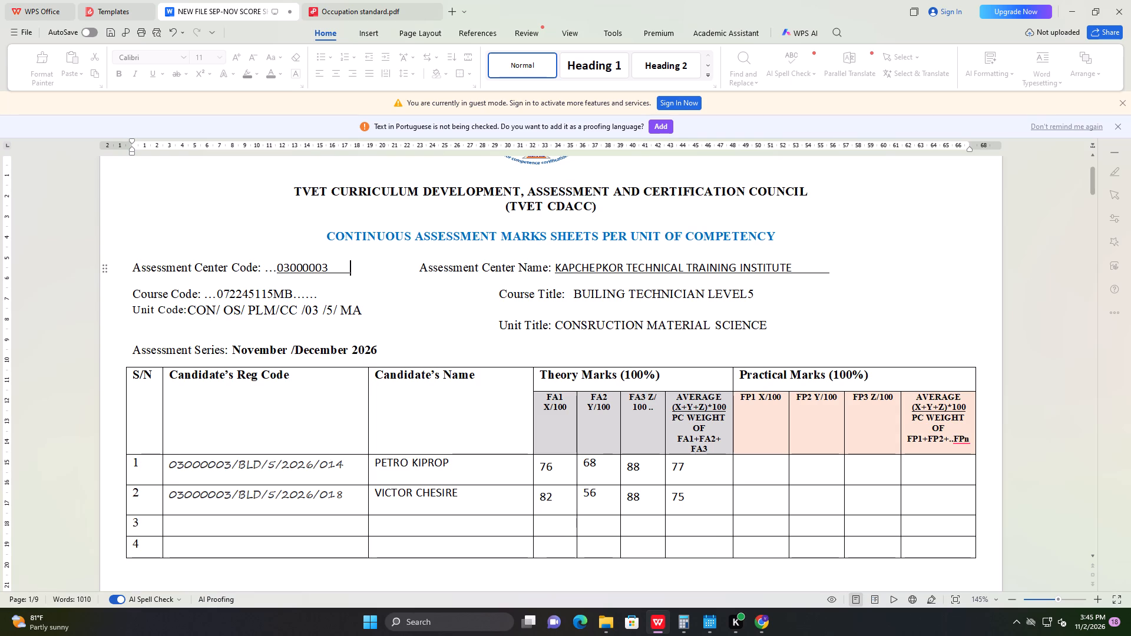
Shift the Assessment Center Name on page 1 with spaces until it lines up above the Course Title.
click(421, 268)
key(space)
key(space)
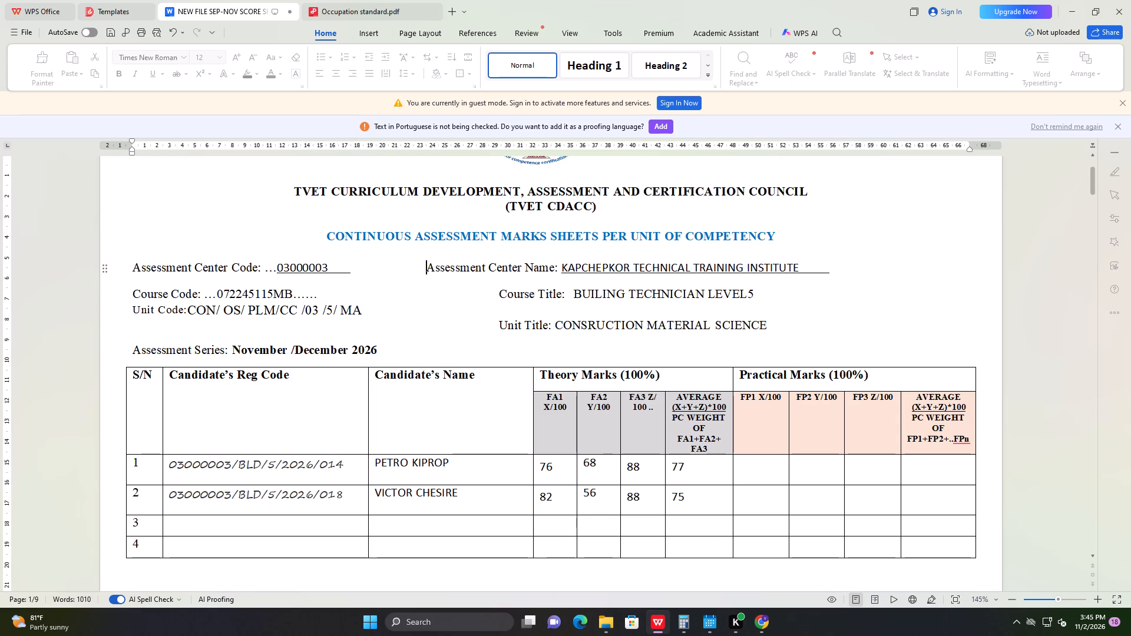
key(space)
key(space)
key(space)
key(space)
key(space)
key(space)
key(space)
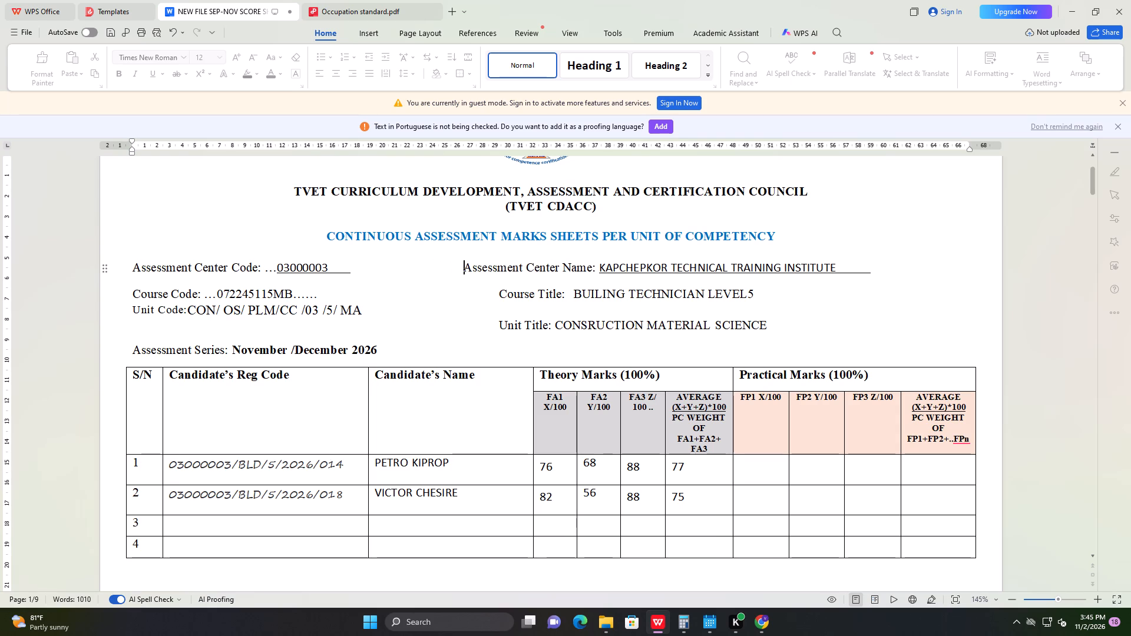
key(space)
key(space)
key(space)
key(space)
key(space)
key(space)
key(space)
key(space)
key(space)
key(space)
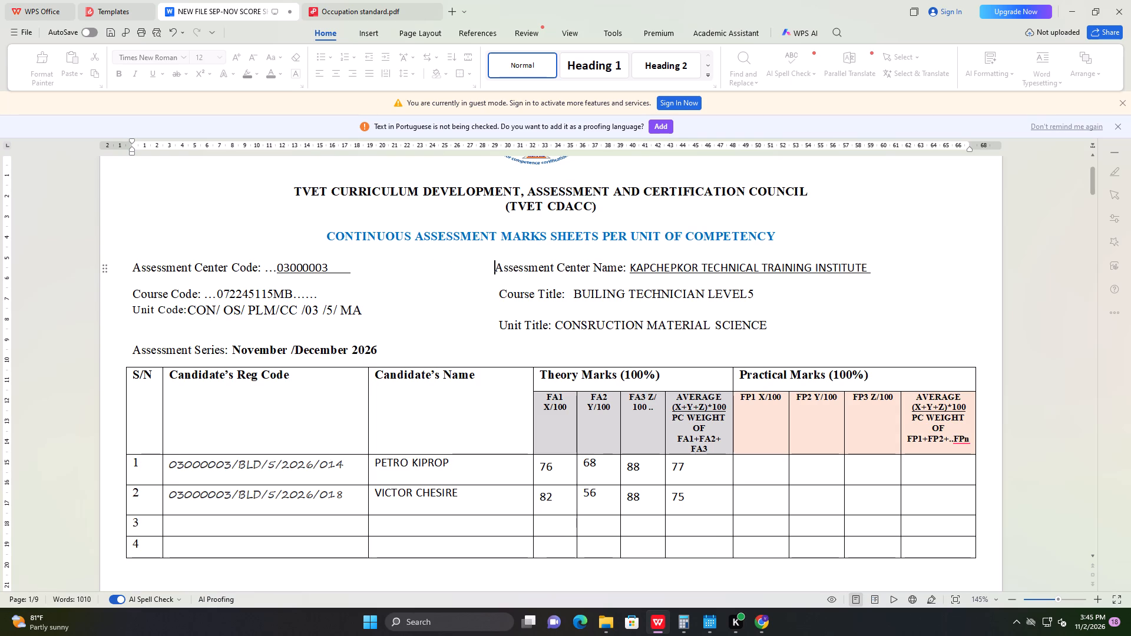
key(space)
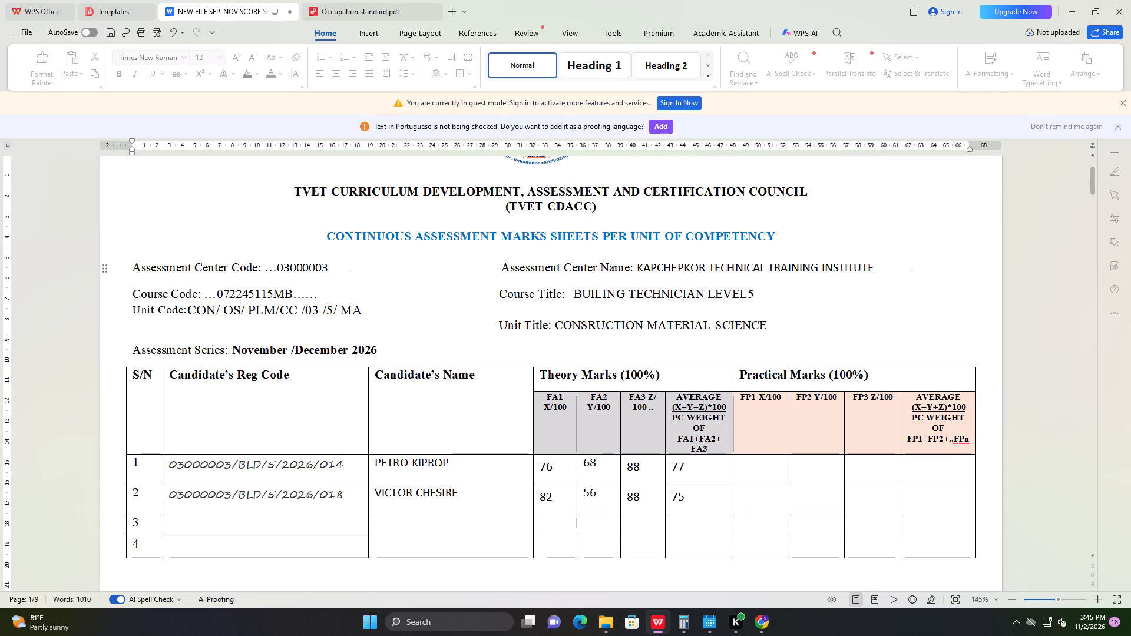
Switch to the occupational standard PDF and copy the Apply Workshop Technology Skills code CON/ OS/ PLM/CC /04 /5/ MA.
scroll(421, 276, down, 1)
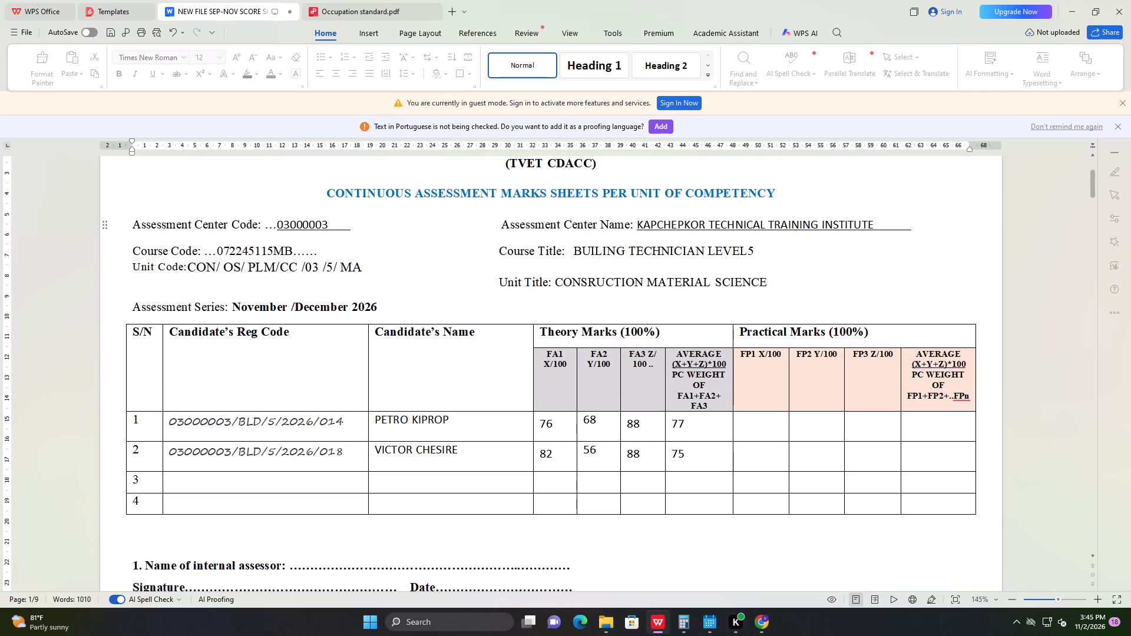
scroll(418, 276, down, 1)
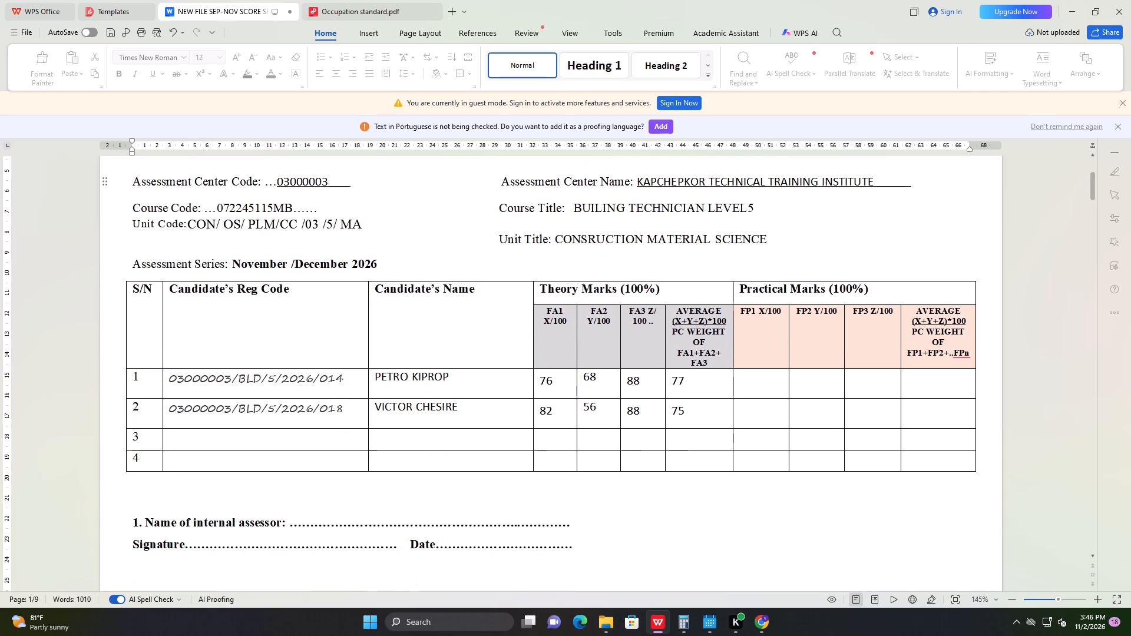
scroll(422, 262, up, 1)
click(361, 5)
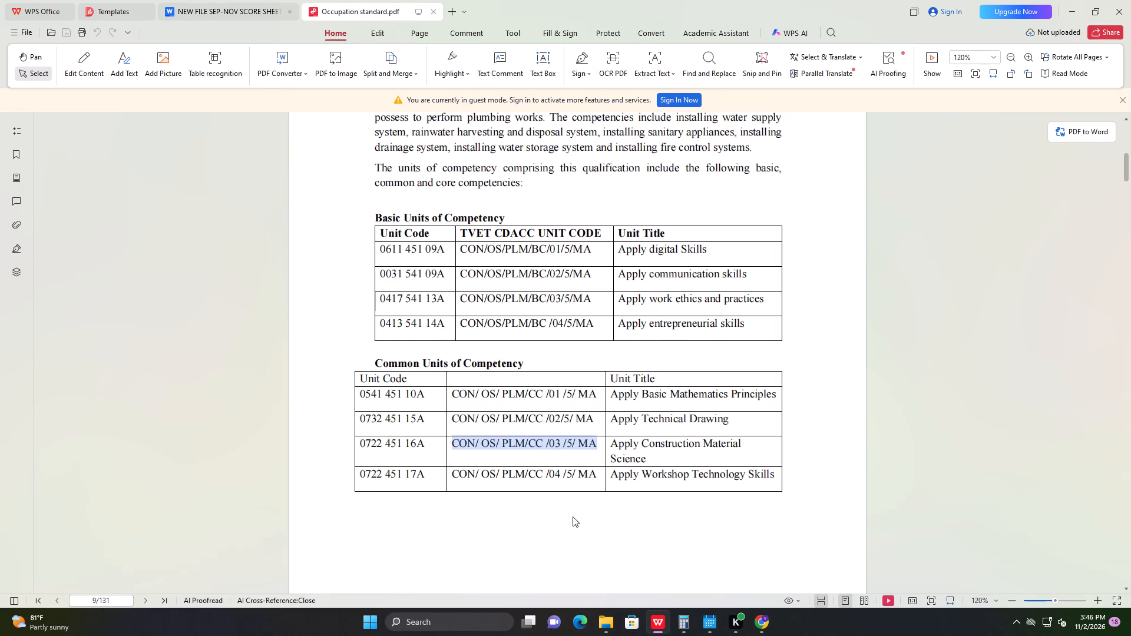
drag(597, 478, 444, 474)
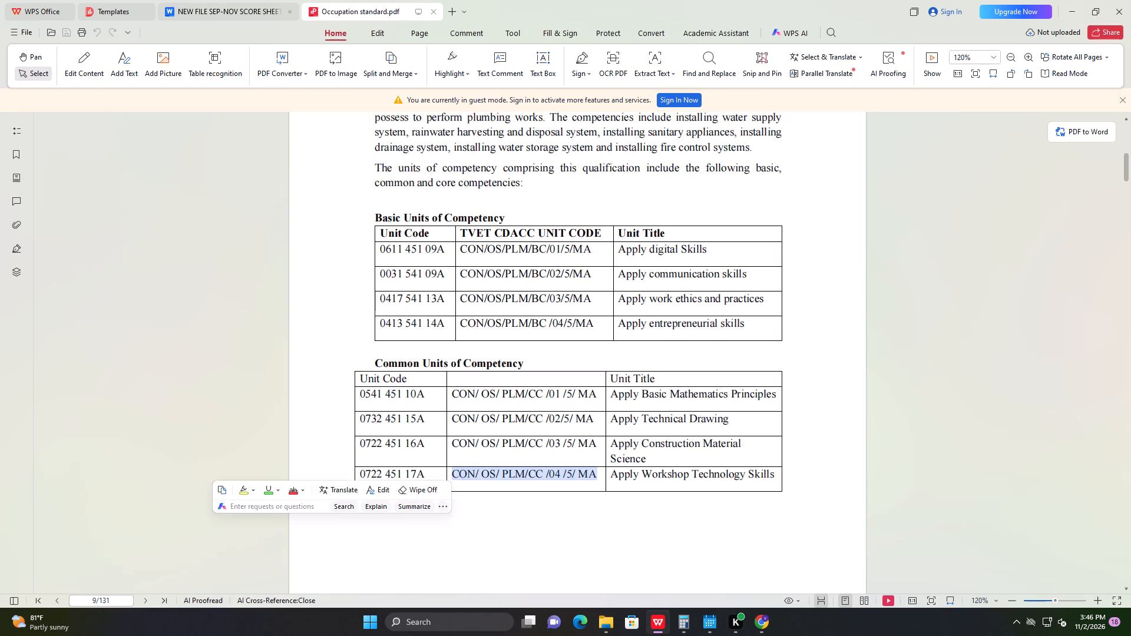
key(ctrl+c)
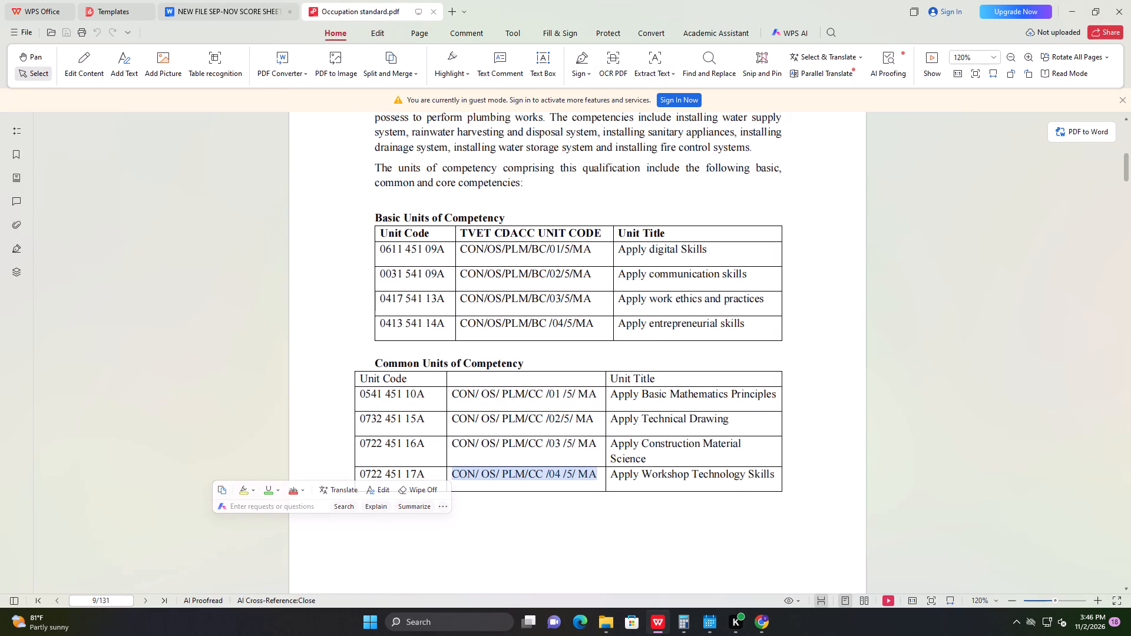
Return to the score sheet and change PLM to BLD in the page 1 unit code, giving CON/ OS/ BLD/CC /03 /5/ MA.
click(236, 14)
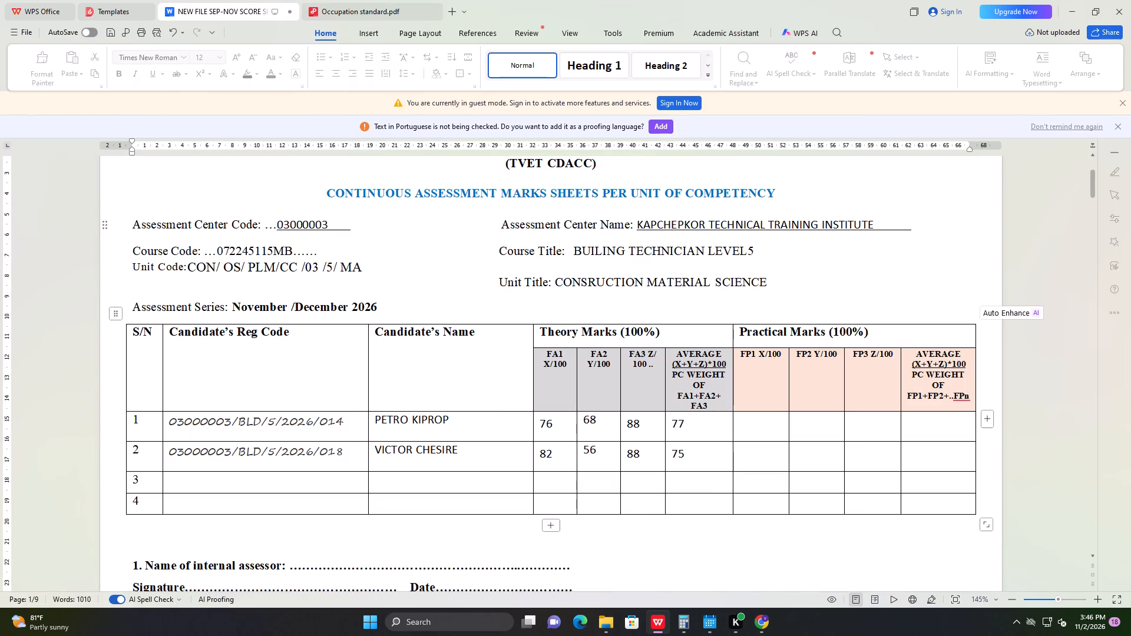
click(273, 265)
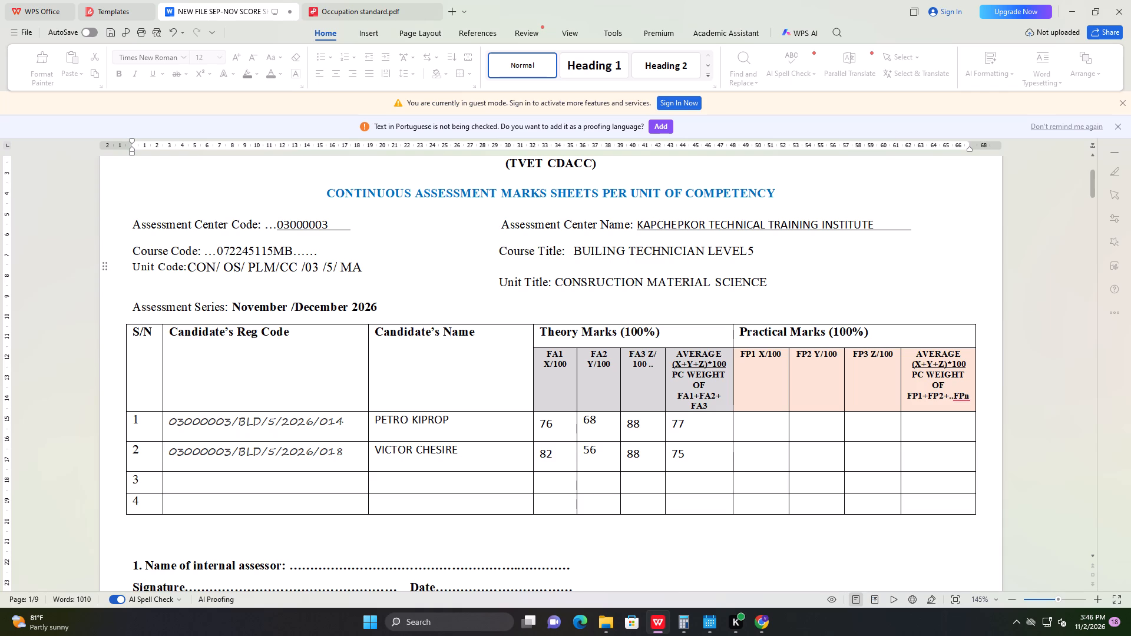
key(BackSpace)
key(BackSpace)
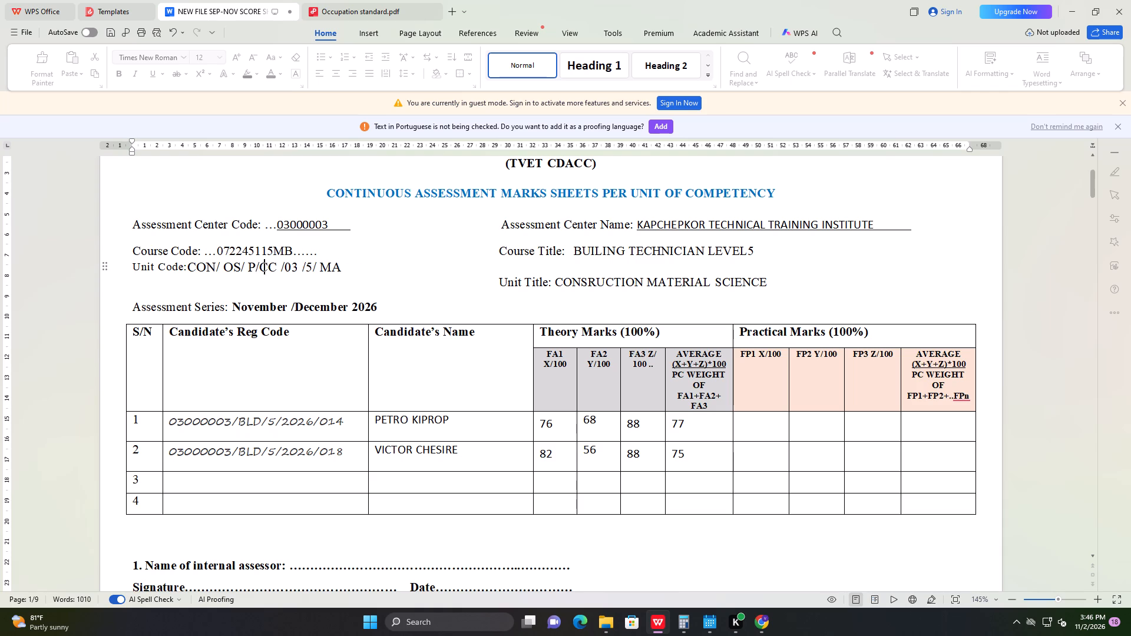
key(BackSpace)
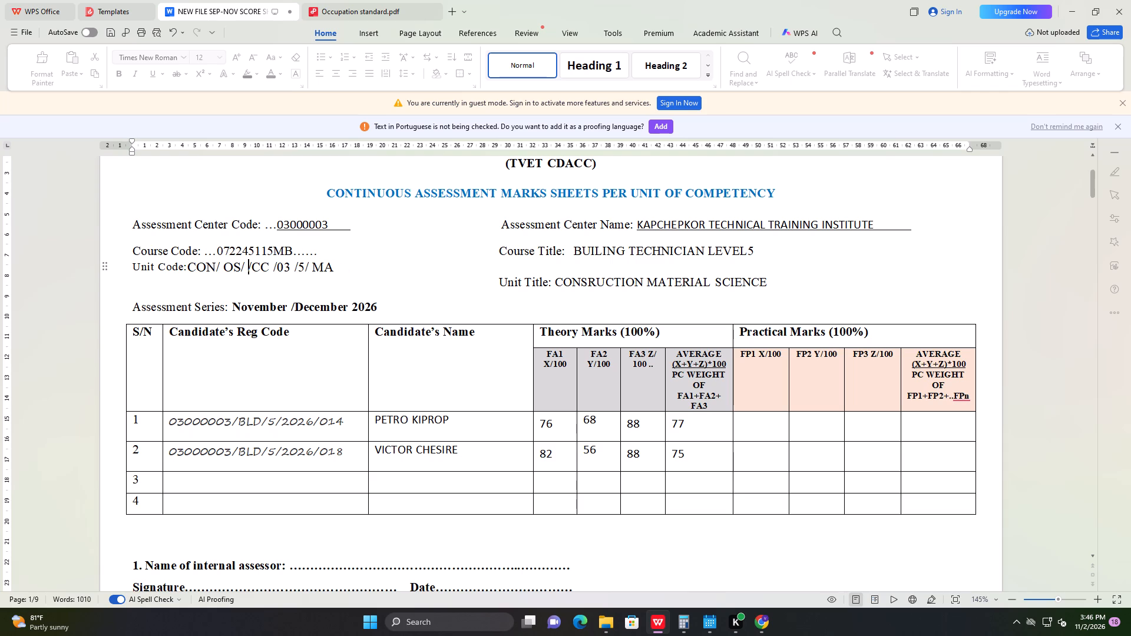
key(b)
key(l)
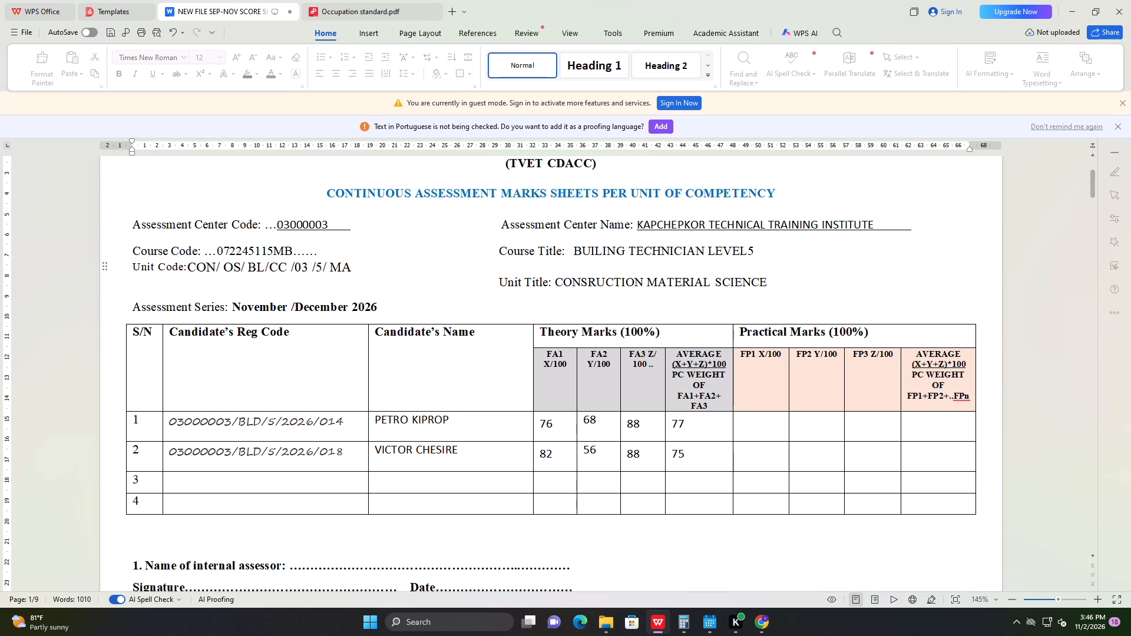
key(d)
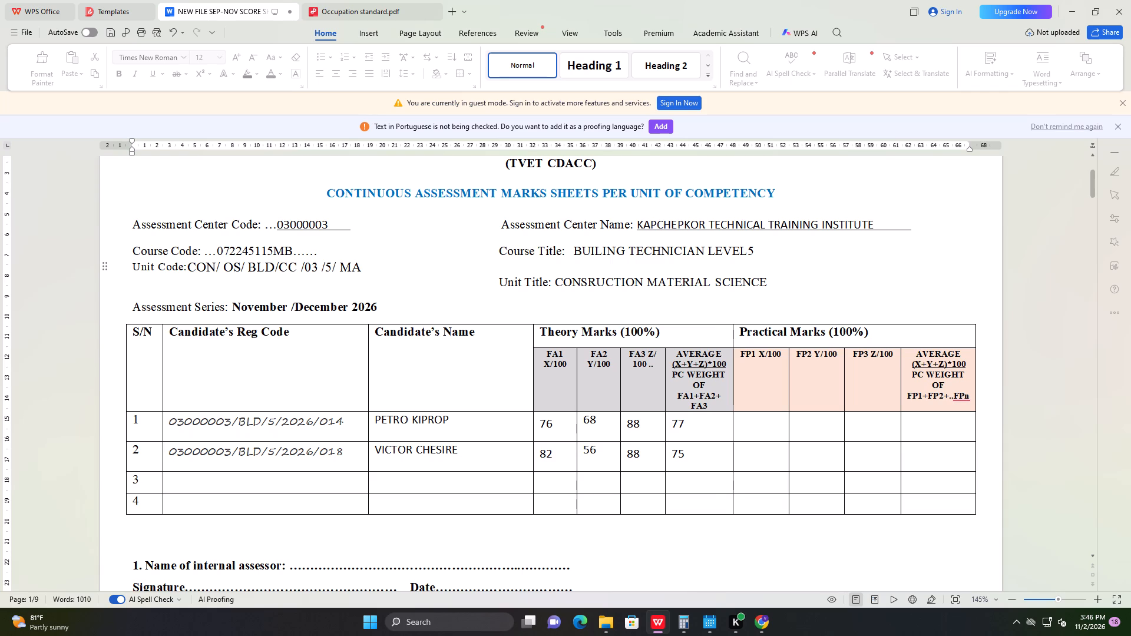
Examine the page 2 Construction Material Science marks sheet's unit code and candidates against the page 1 sheet.
scroll(292, 297, down, 10)
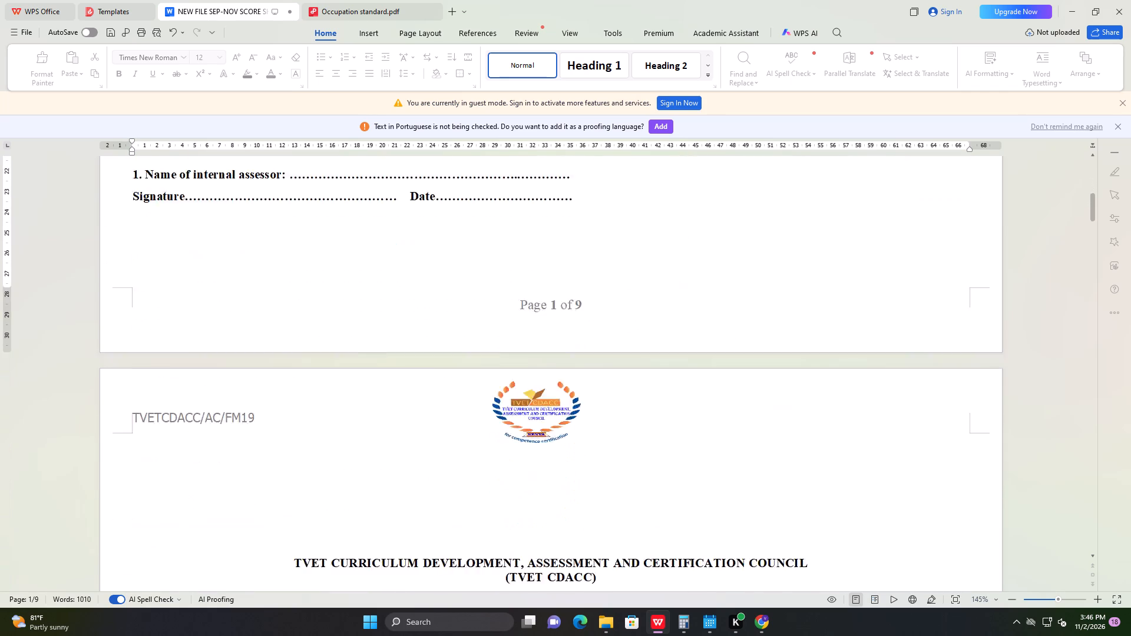
scroll(292, 297, down, 6)
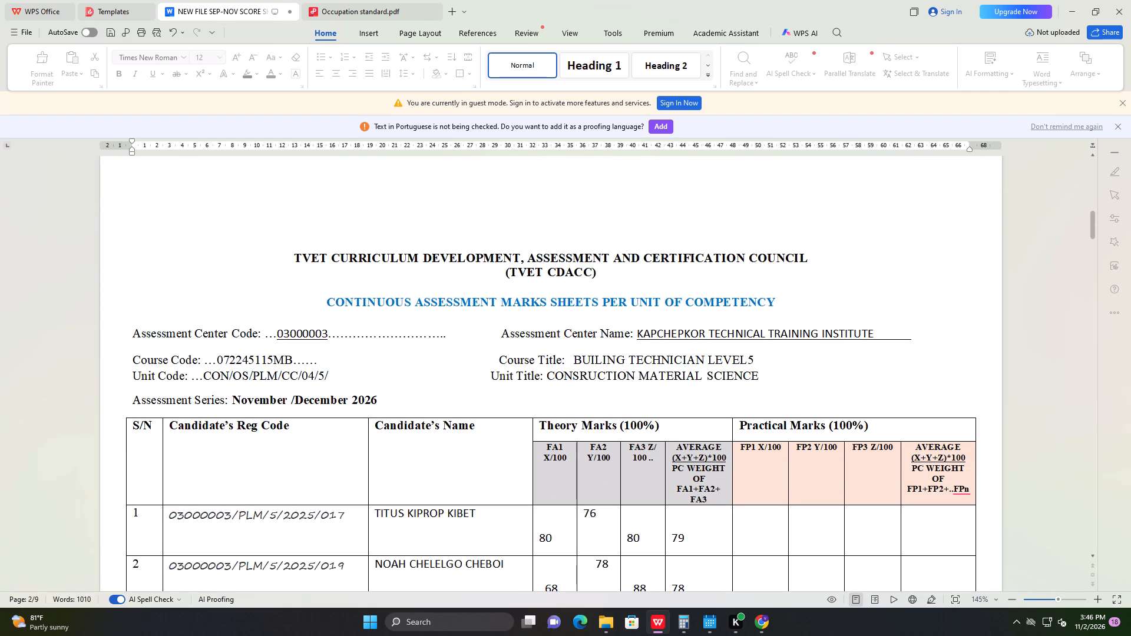
scroll(292, 297, up, 9)
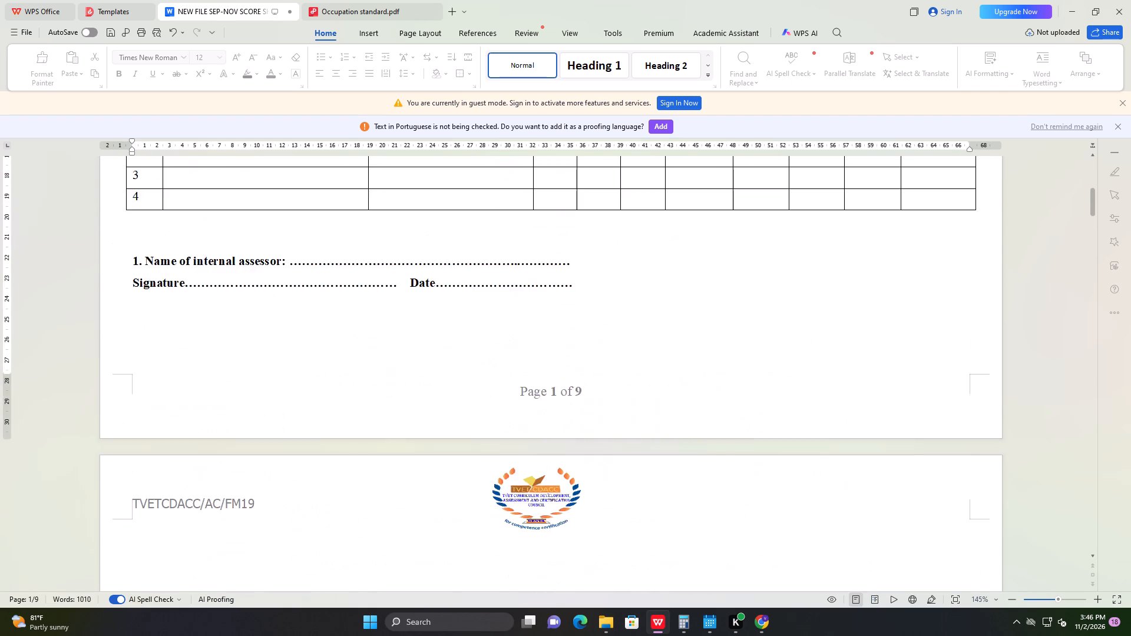
scroll(293, 297, up, 7)
scroll(294, 297, down, 9)
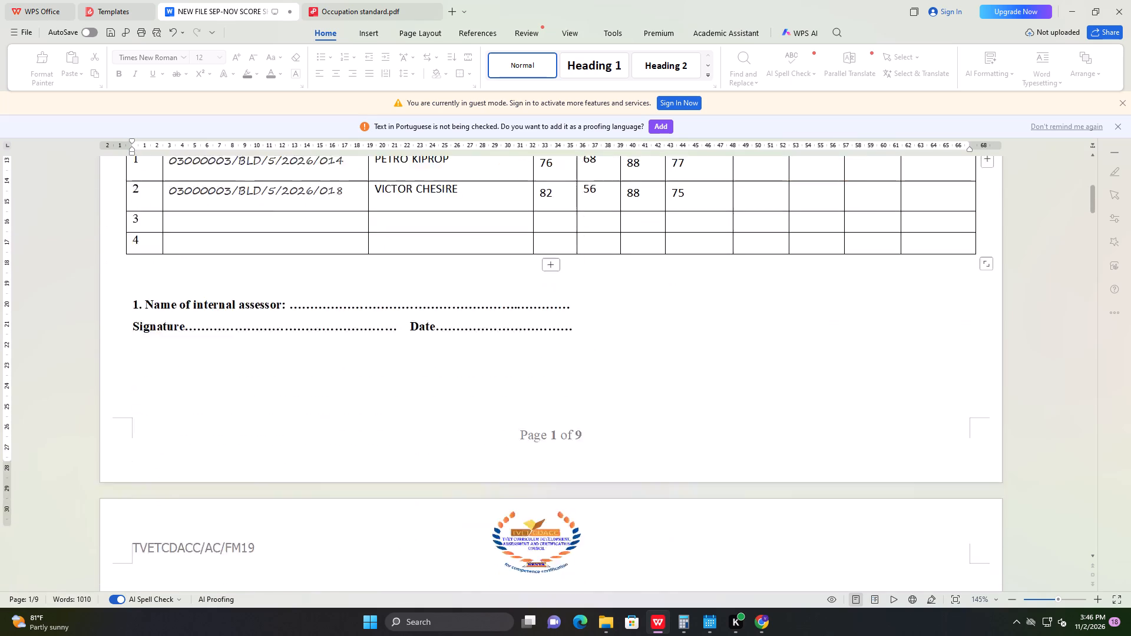
Copy the page 1 unit code CON/ OS/ BLD/CC /03 /5/ MA and paste it over the page 2 unit code, including its leading dots.
scroll(295, 298, down, 5)
scroll(295, 298, up, 7)
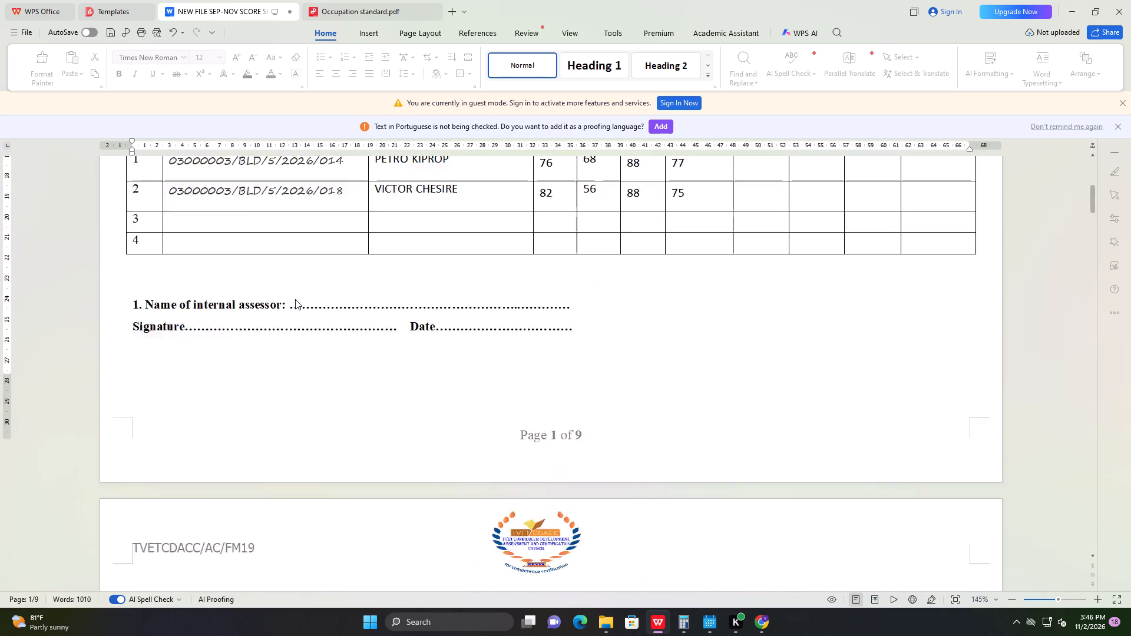
scroll(295, 299, up, 8)
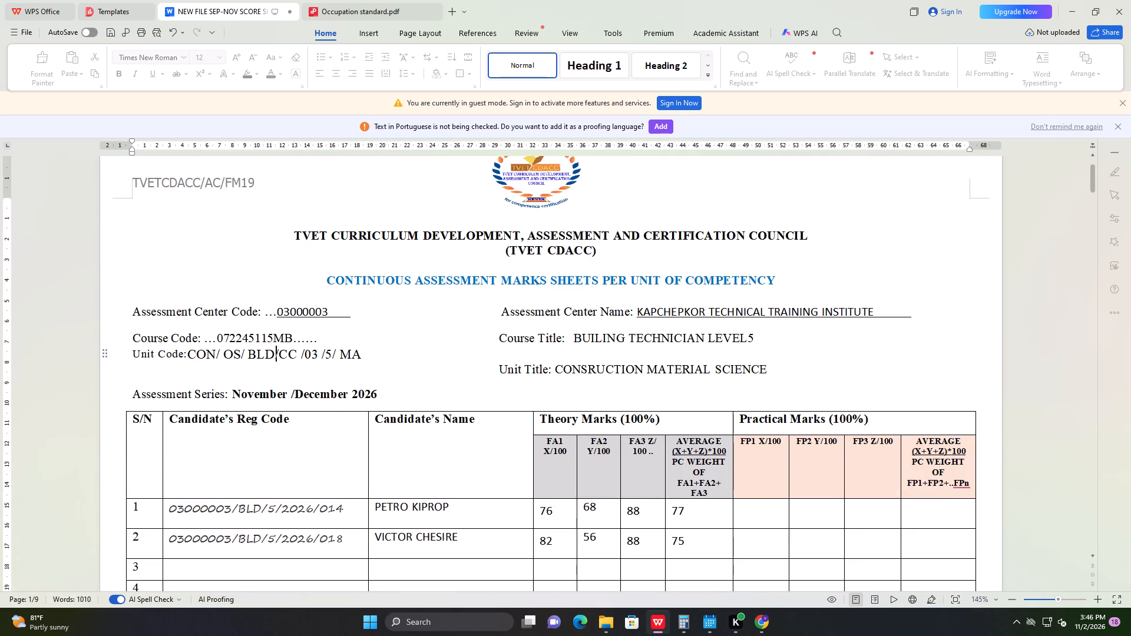
drag(363, 354, 190, 355)
key(ctrl+c)
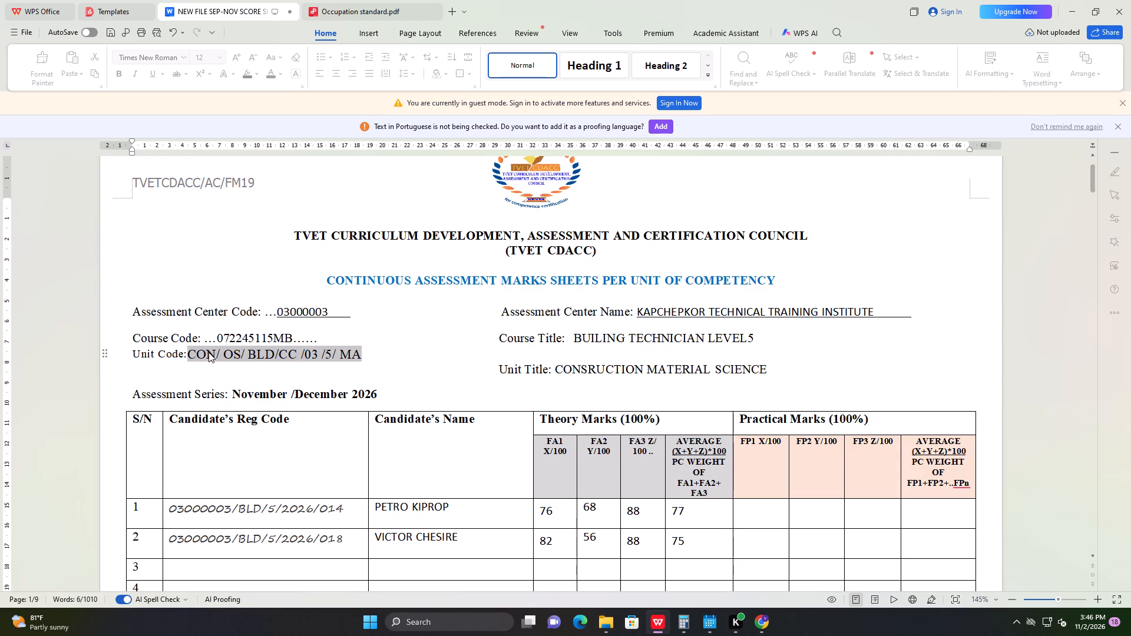
scroll(240, 342, down, 19)
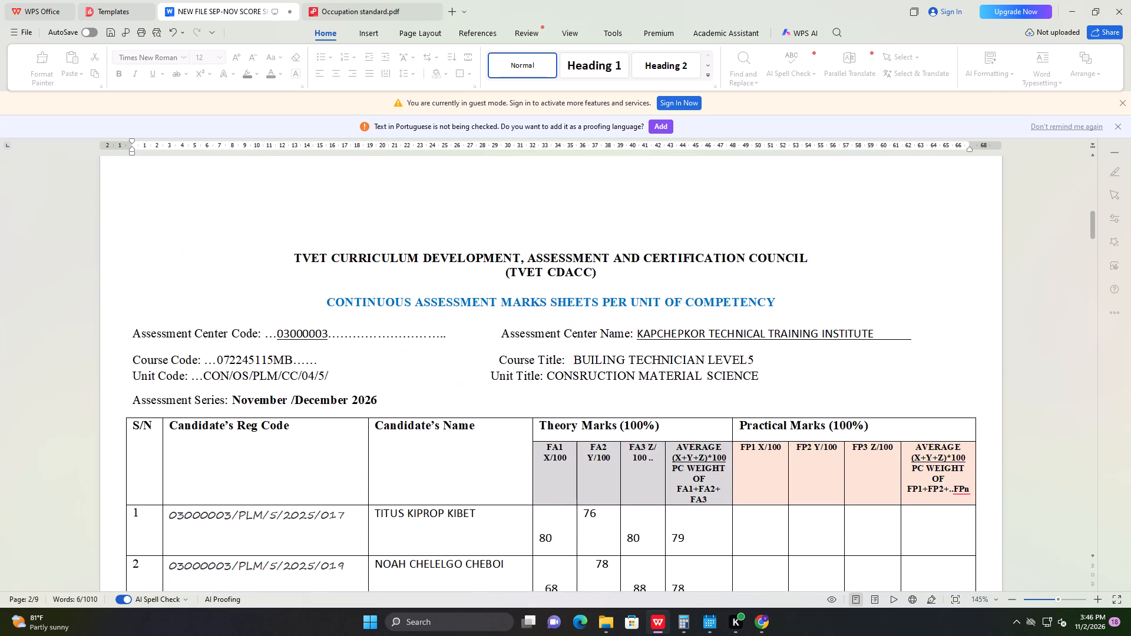
drag(332, 379, 203, 373)
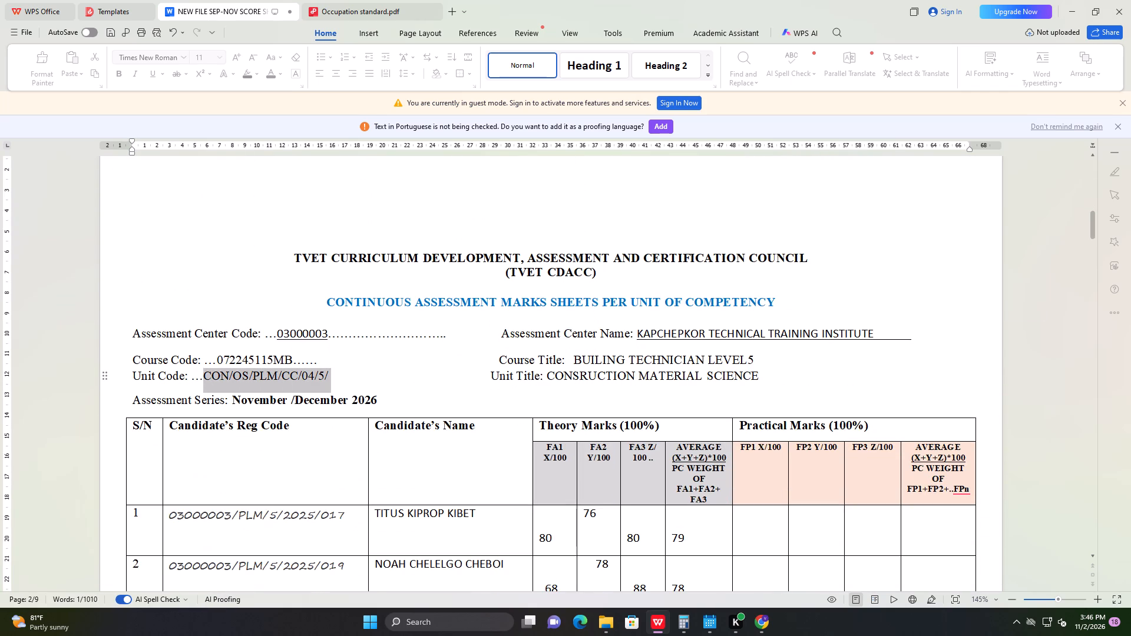
drag(203, 373, 194, 373)
key(ctrl+v)
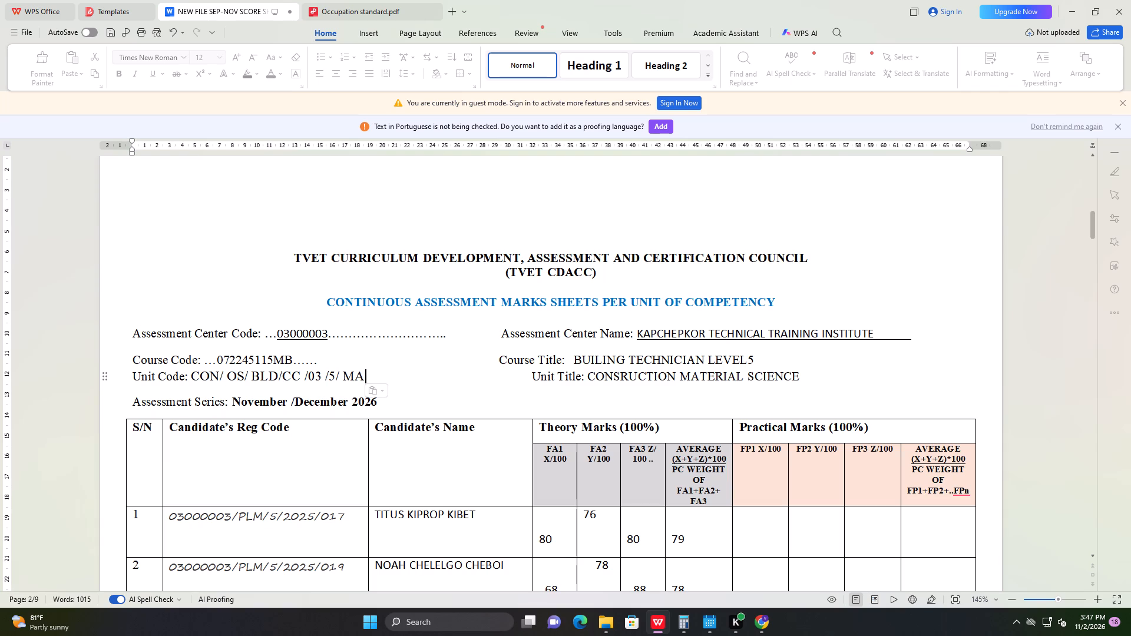
Remove the extra spaces before the page 2 Unit Title until it lines up under the Course Title.
click(531, 376)
key(BackSpace)
key(BackSpace)
key(BackSpace)
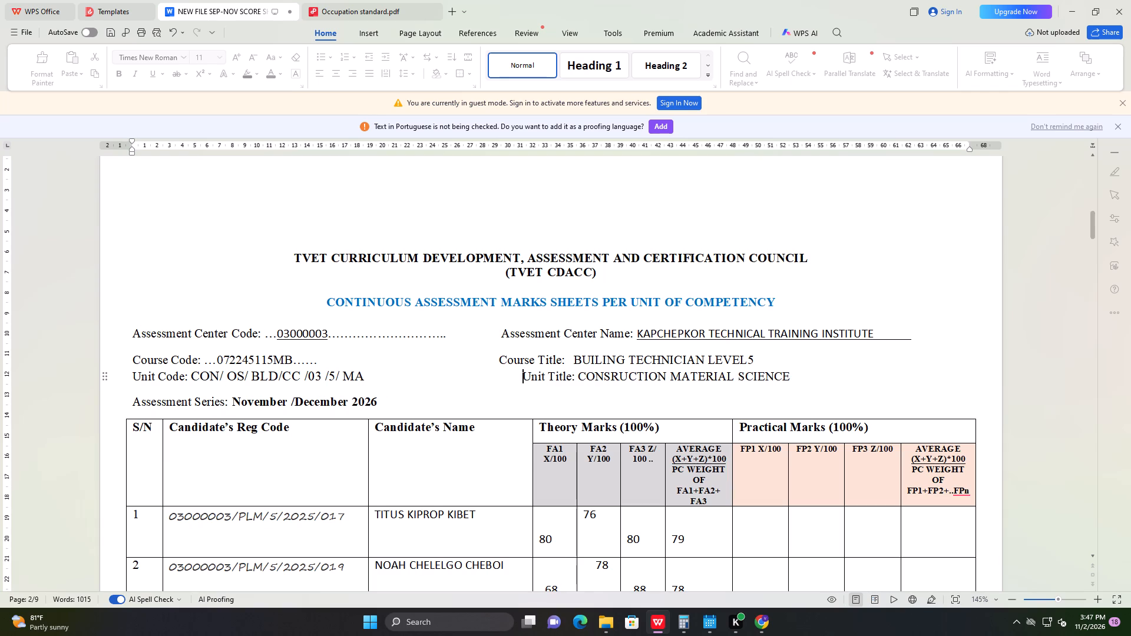
key(BackSpace)
key(BackSpace)
key(BackSpace)
key(BackSpace)
key(BackSpace)
key(BackSpace)
key(BackSpace)
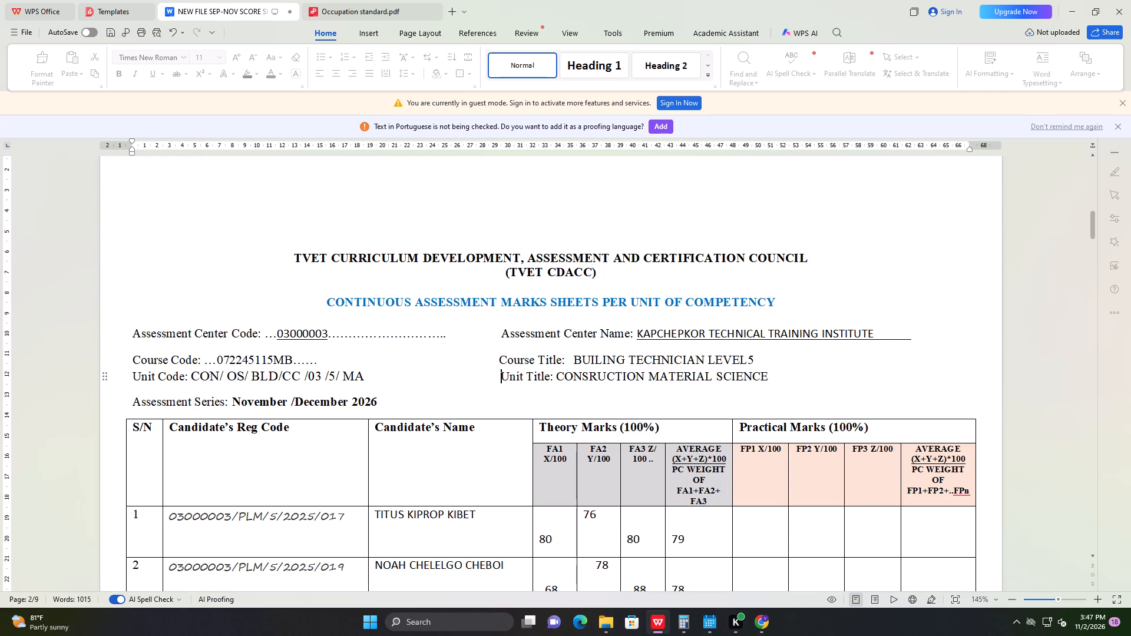
key(BackSpace)
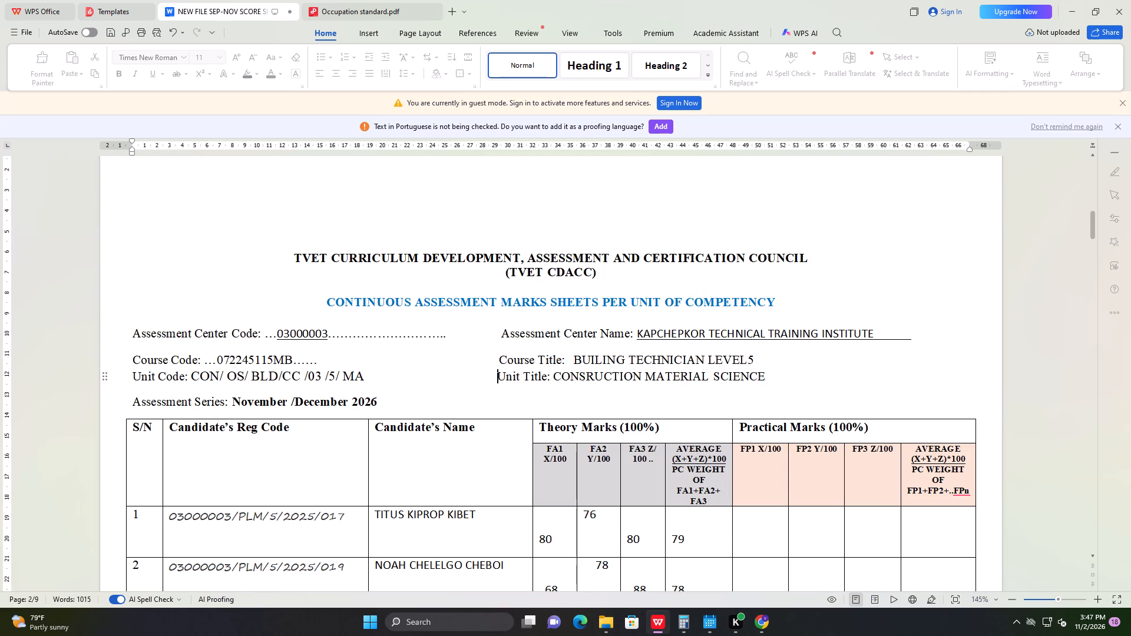
Delete the blank lines above the page 2 council heading to bring the signature and date line back onto page 2.
scroll(396, 375, down, 11)
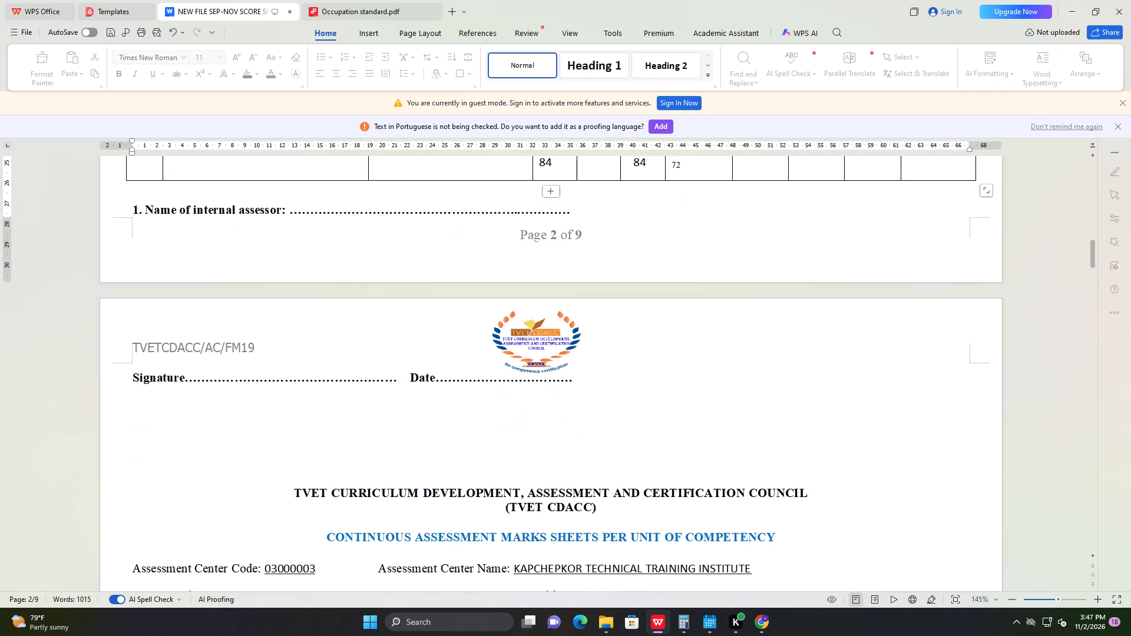
scroll(397, 373, up, 7)
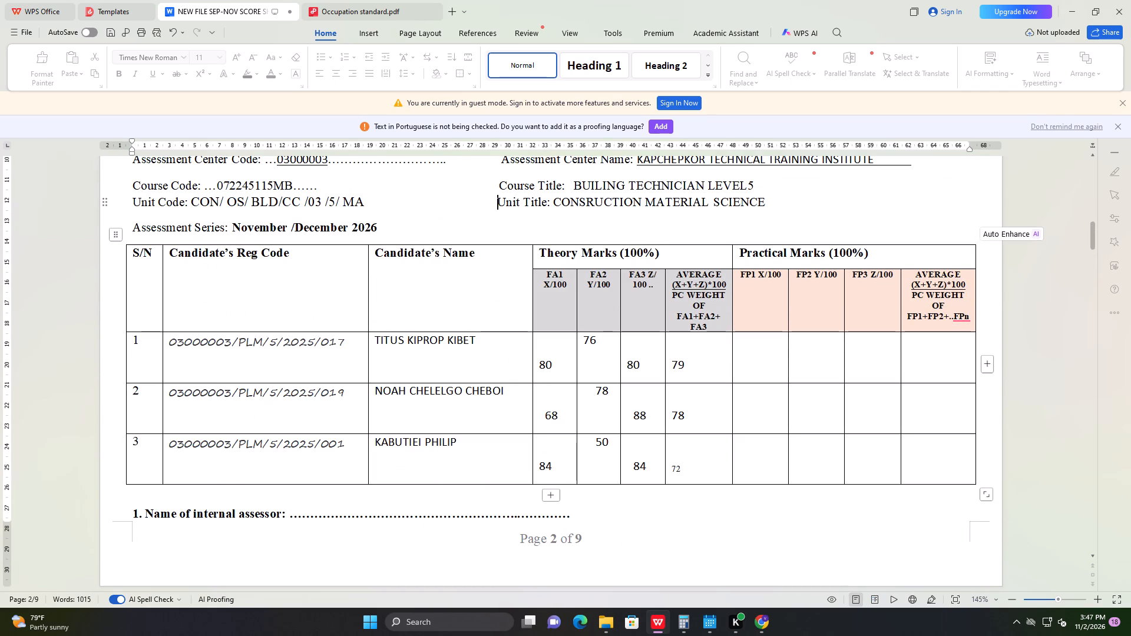
click(333, 484)
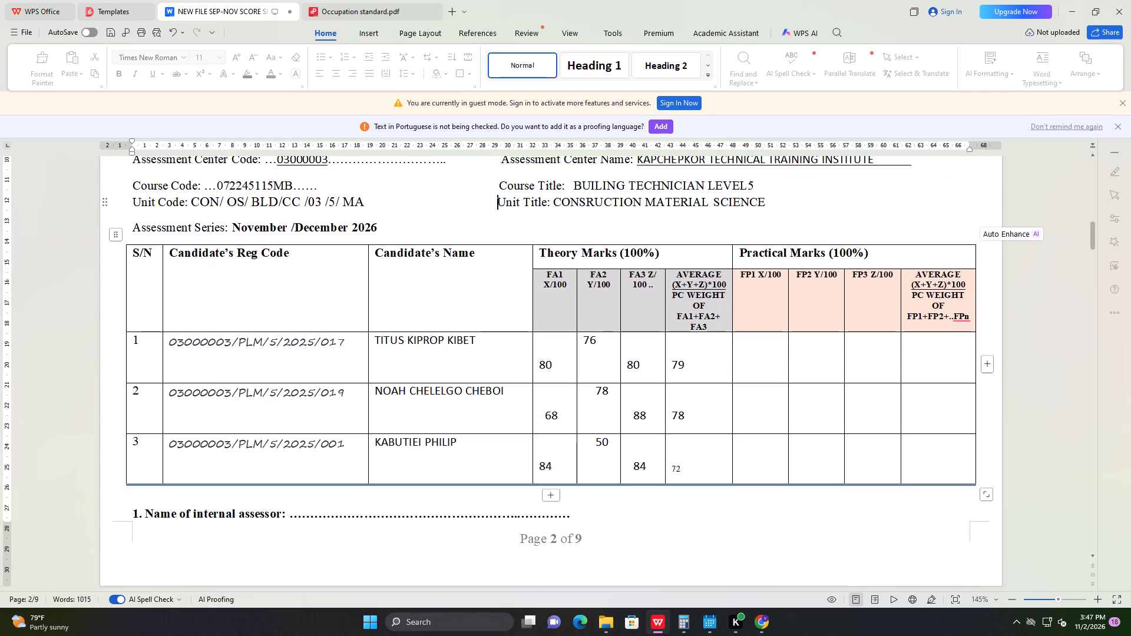
drag(333, 484, 337, 471)
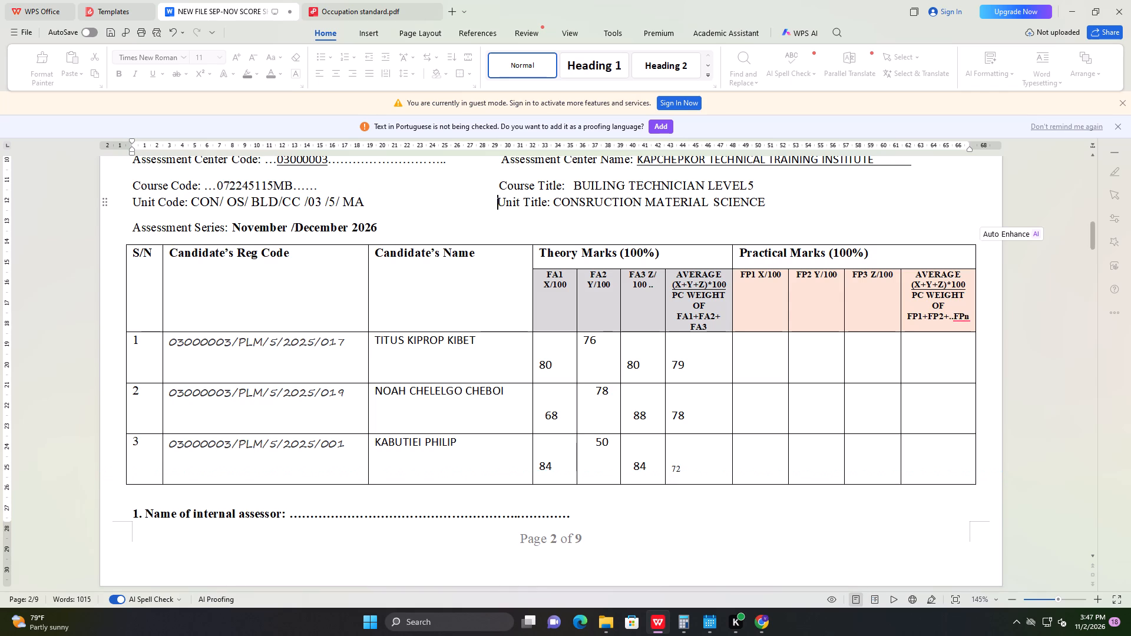
scroll(381, 407, up, 8)
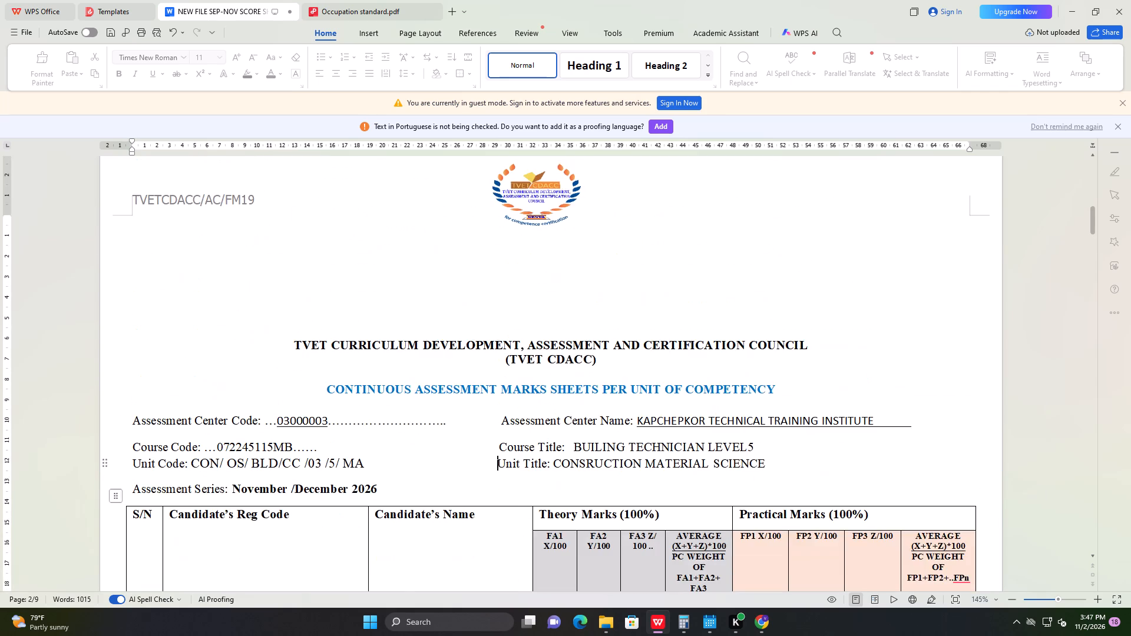
click(424, 352)
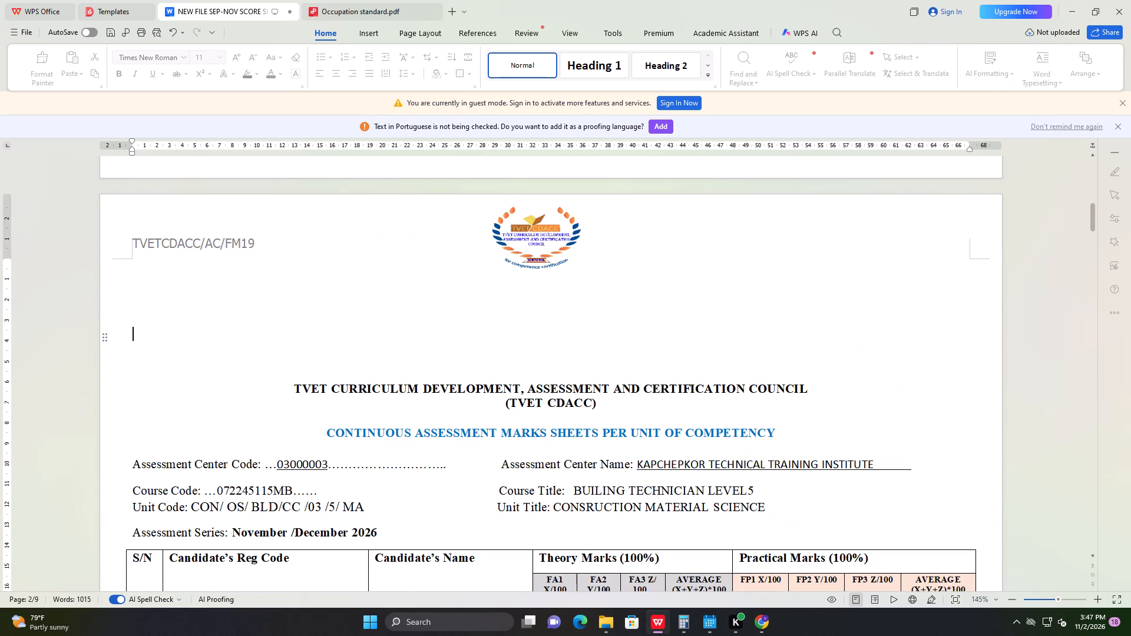
key(BackSpace)
key(BackSpace)
key(BackSpace)
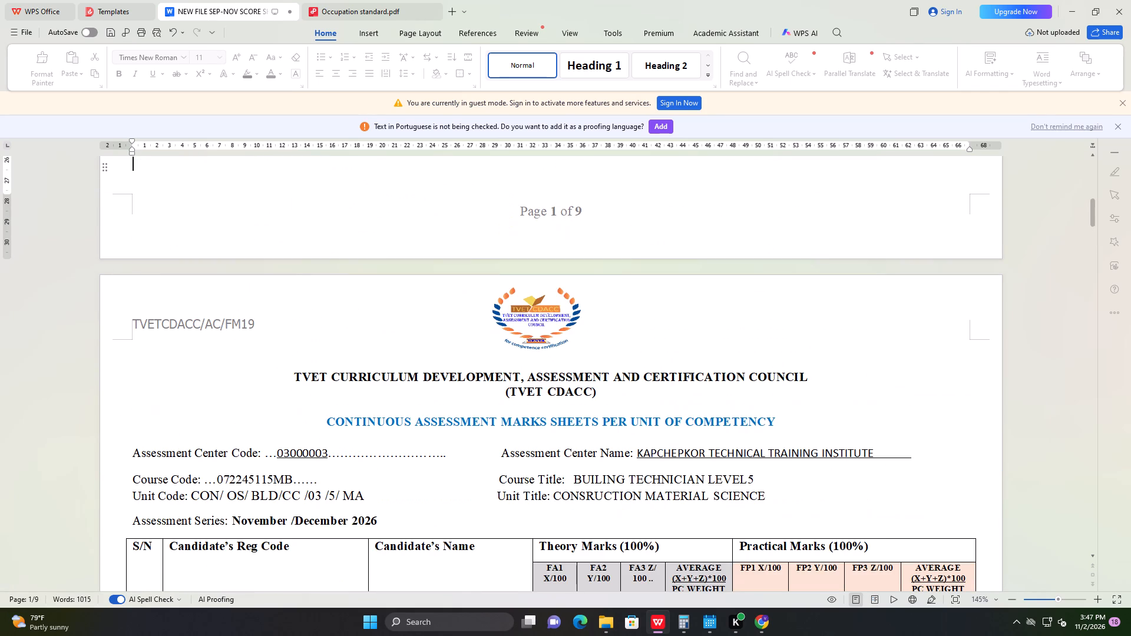
Switch to the occupational standard PDF and copy the Apply Workshop Technology Skills code CON/ OS/ PLM/CC /04 /5/ MA.
scroll(409, 321, down, 9)
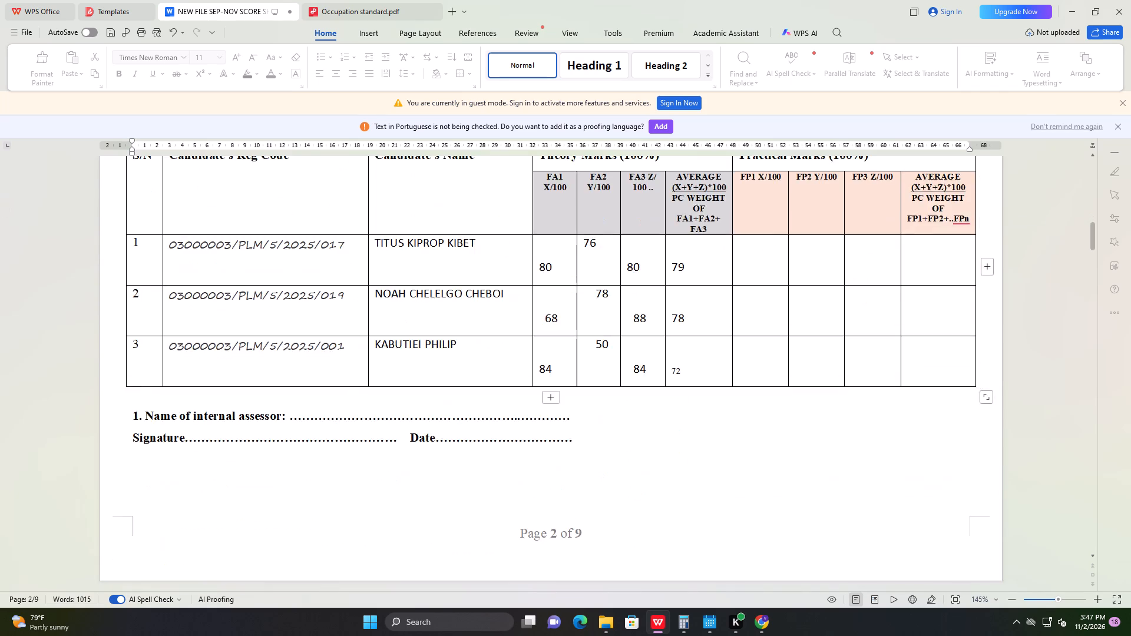
scroll(410, 328, down, 5)
scroll(412, 326, up, 3)
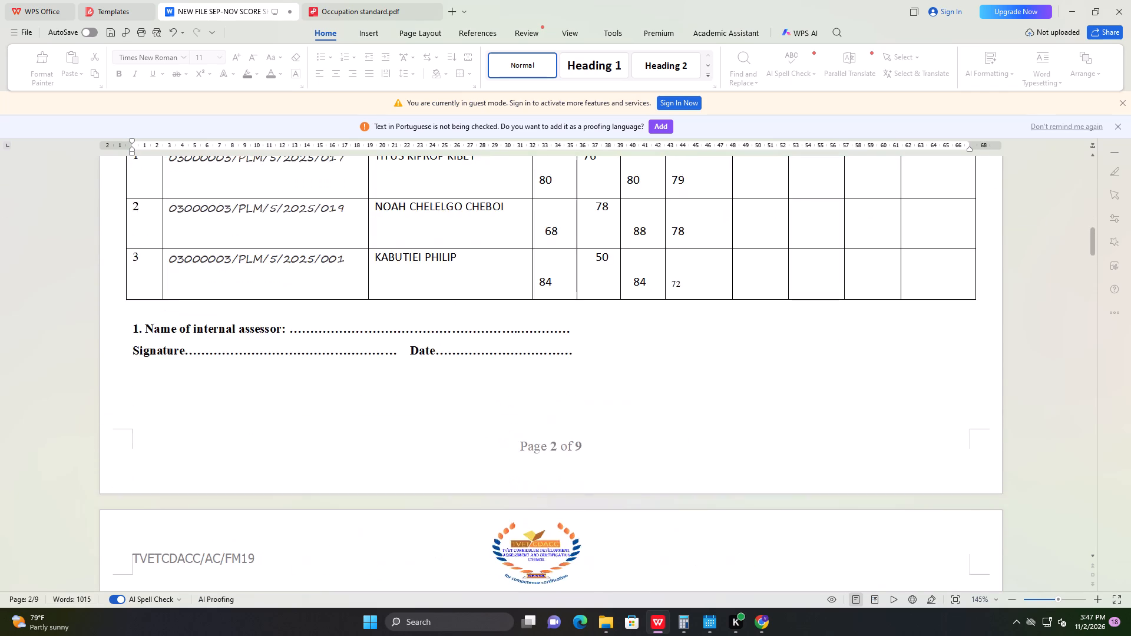
scroll(412, 326, up, 4)
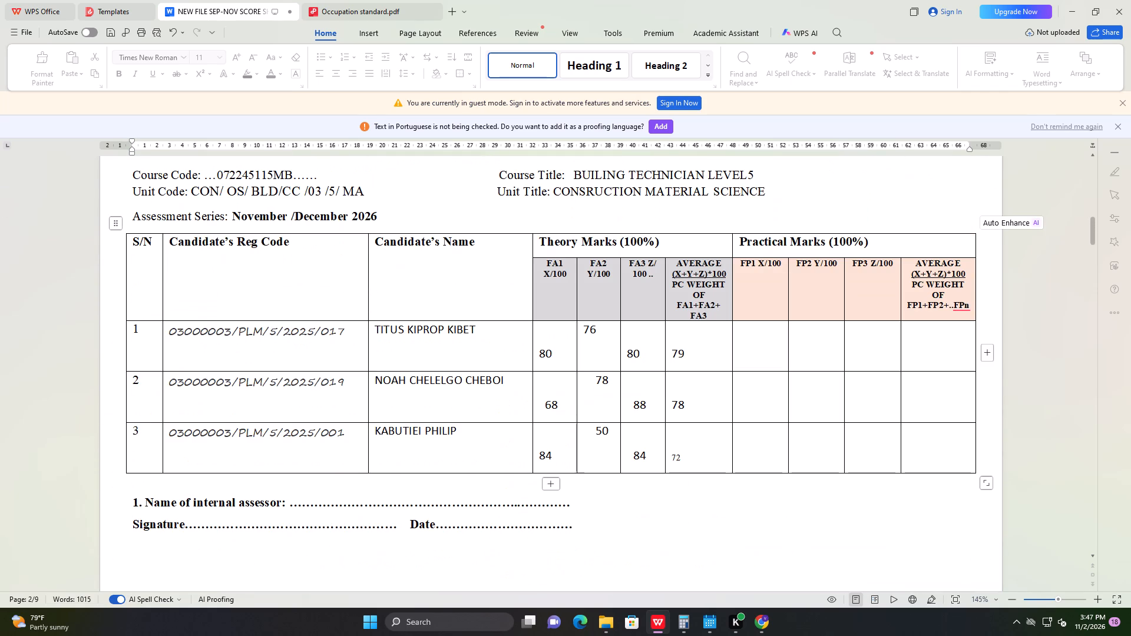
click(392, 10)
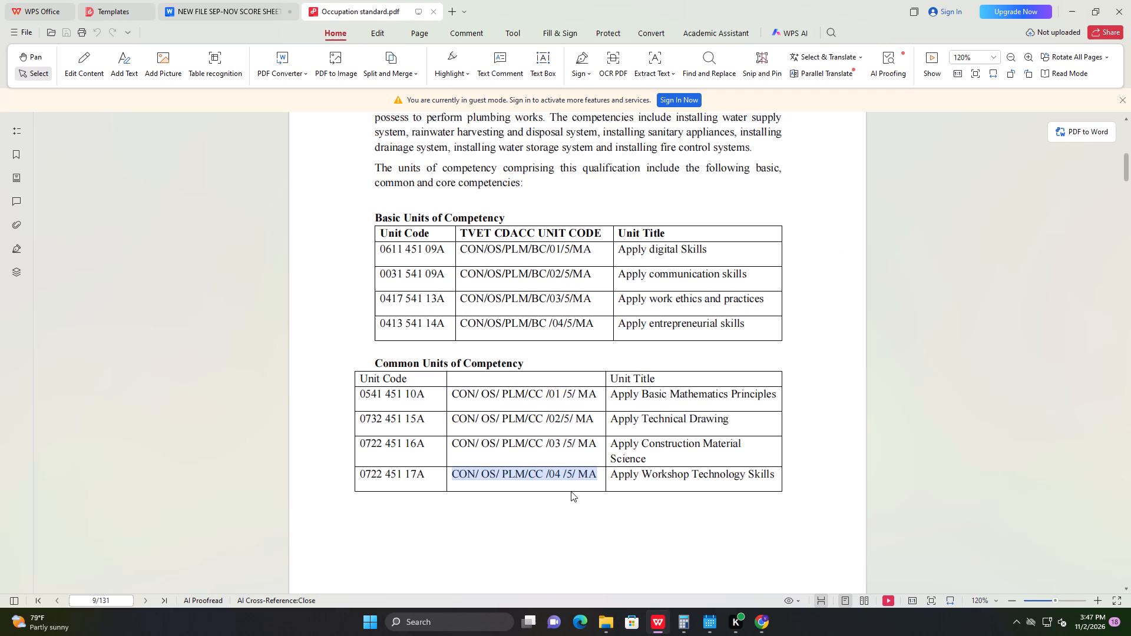
key(ctrl+c)
Return to the score sheet and replace the page 6 Apply Workshop Technology Skills unit code with the copied CON/ OS/ PLM/CC /04 /5/ MA.
click(221, 8)
scroll(473, 305, down, 5)
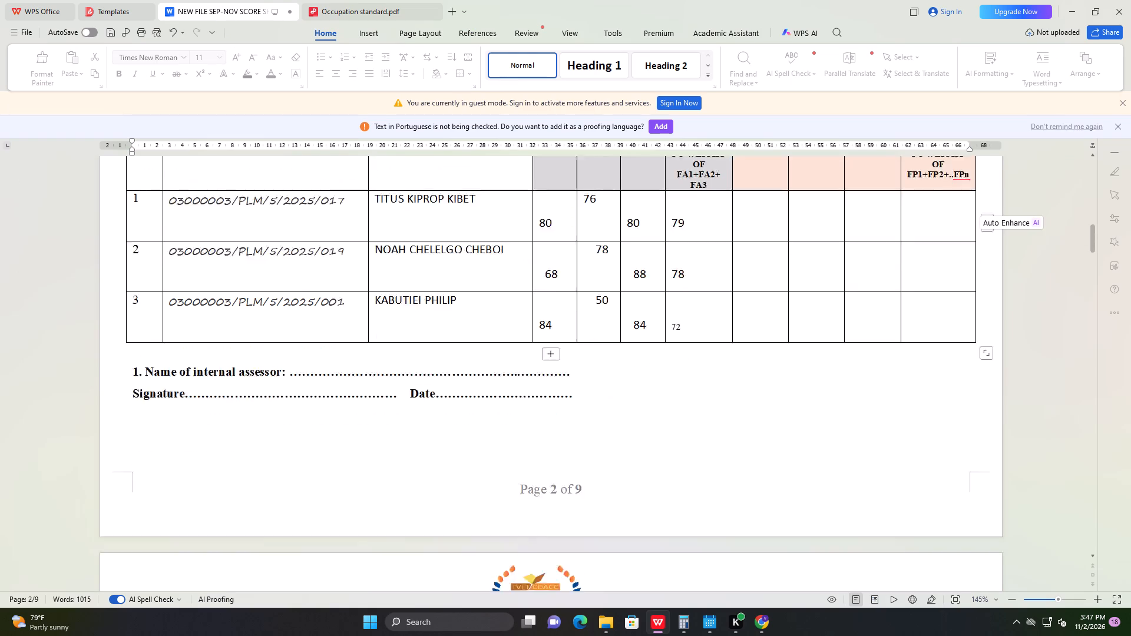
scroll(500, 326, down, 19)
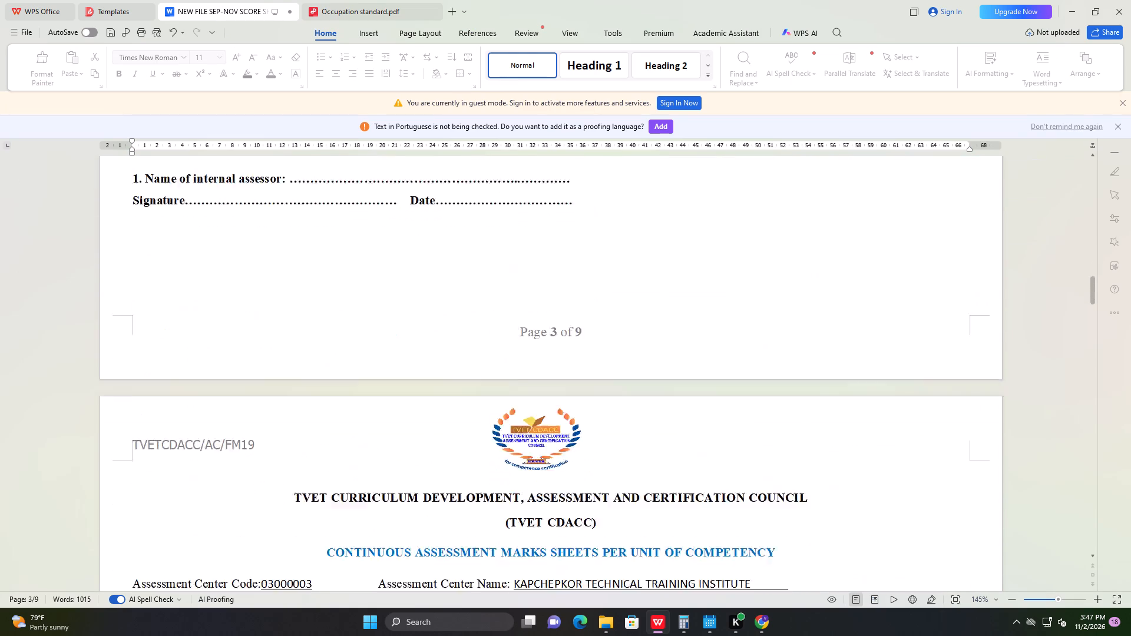
scroll(520, 346, down, 18)
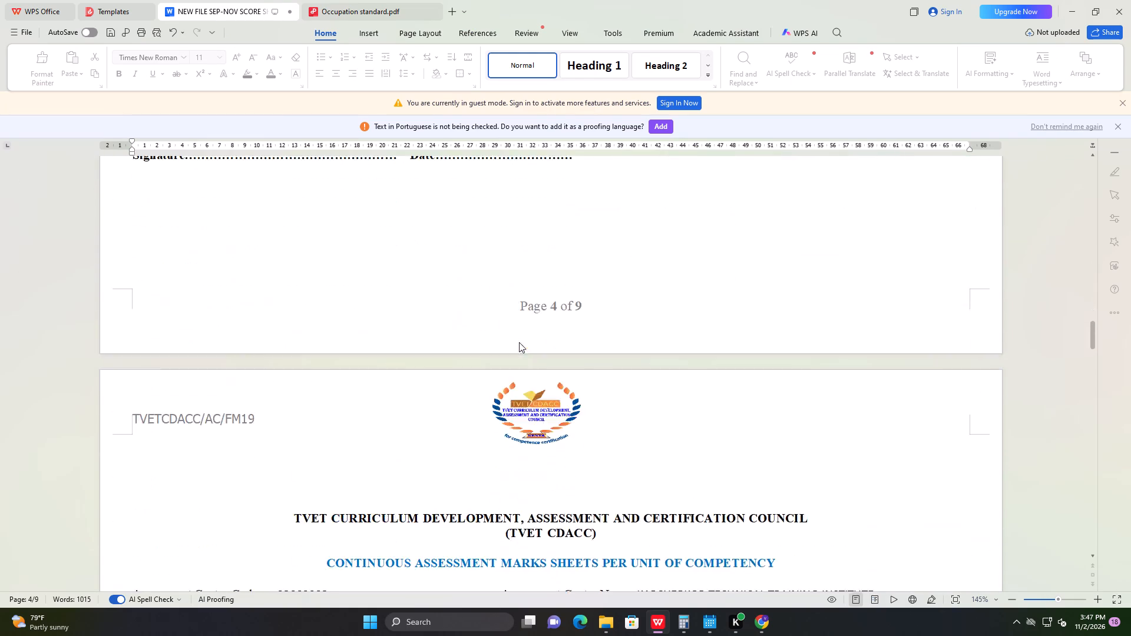
scroll(519, 342, down, 12)
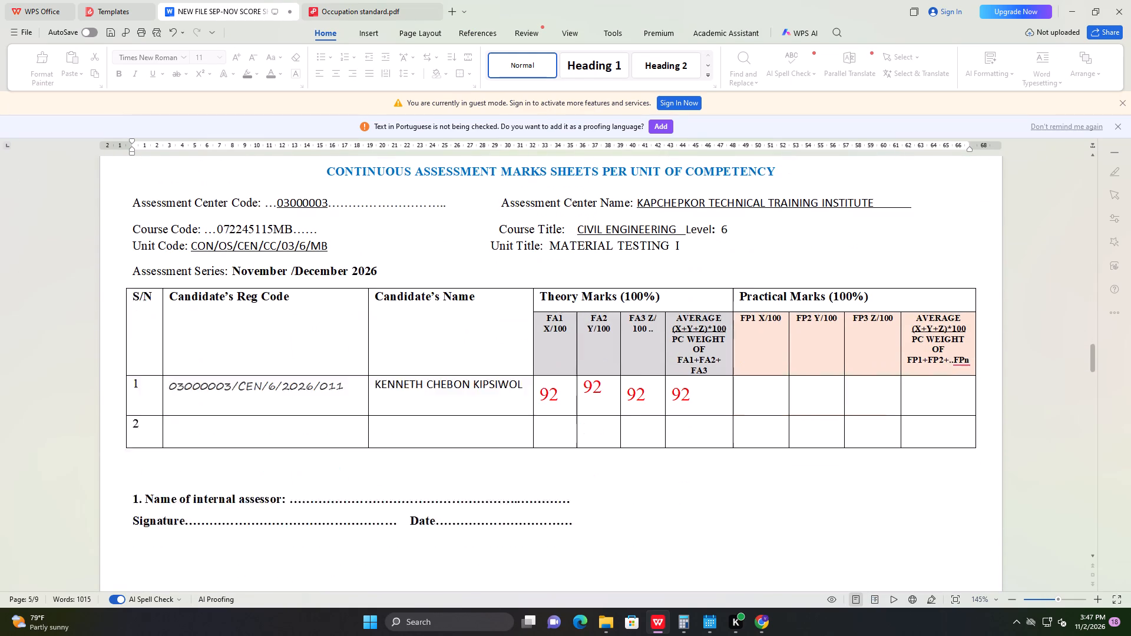
scroll(517, 343, down, 11)
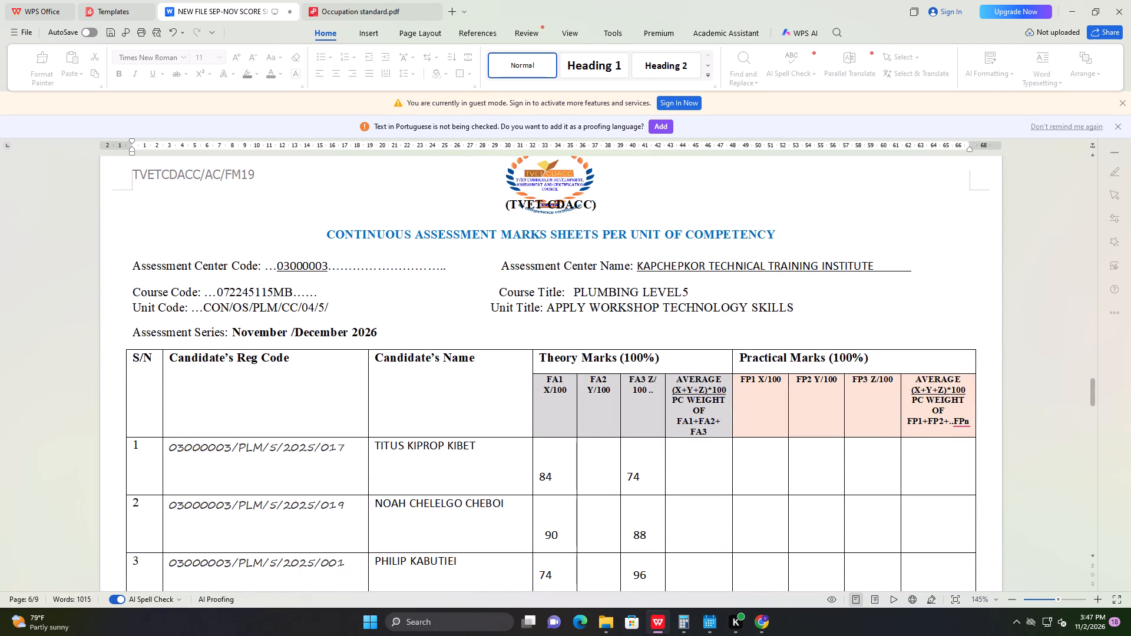
drag(330, 307, 300, 309)
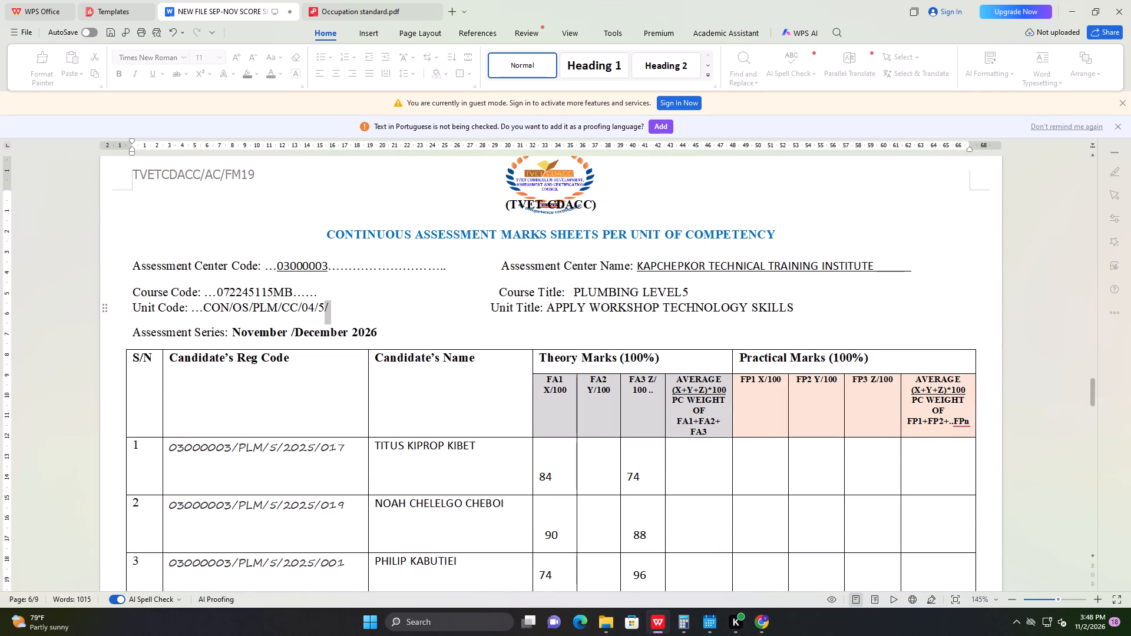
drag(300, 309, 197, 309)
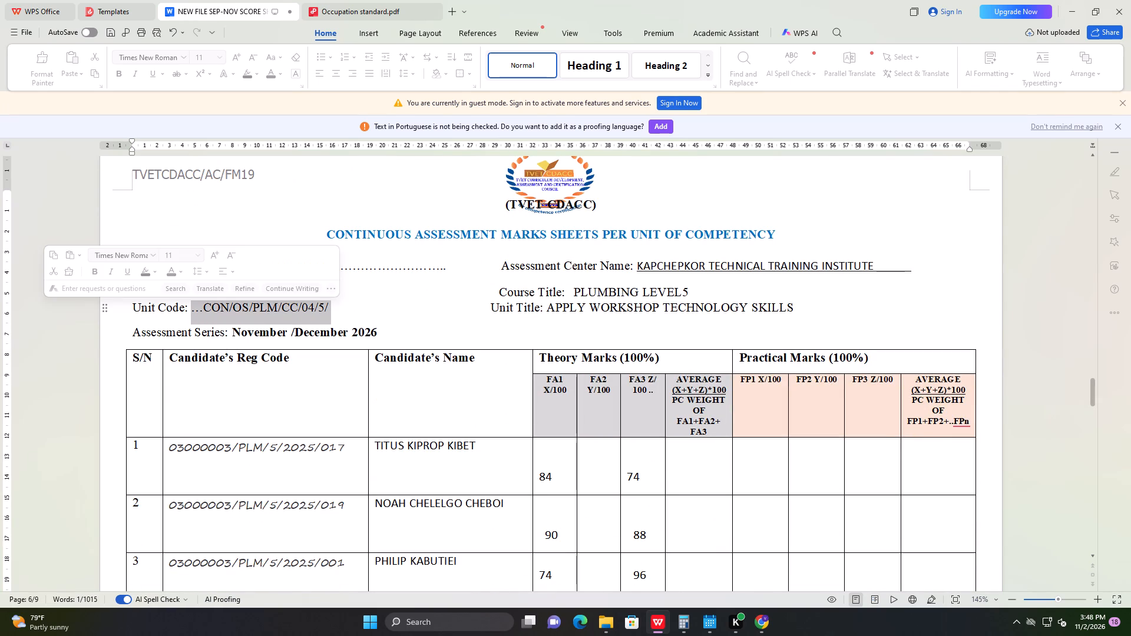
key(ctrl+v)
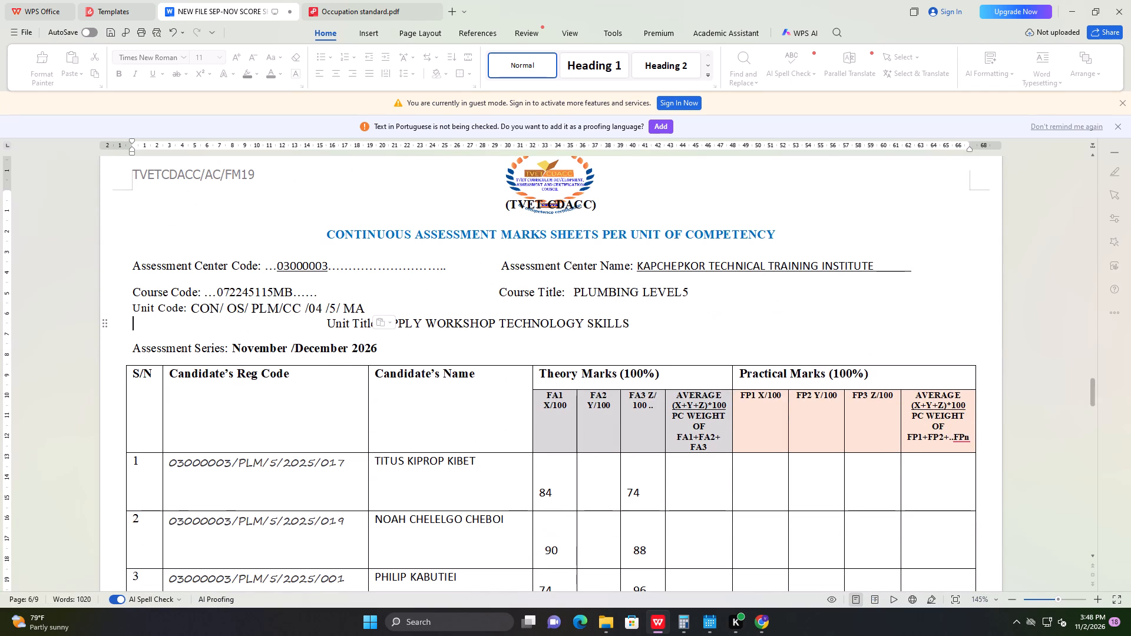
Insert spaces before the page 6 Unit Title until it lines up under the Course Title.
click(318, 327)
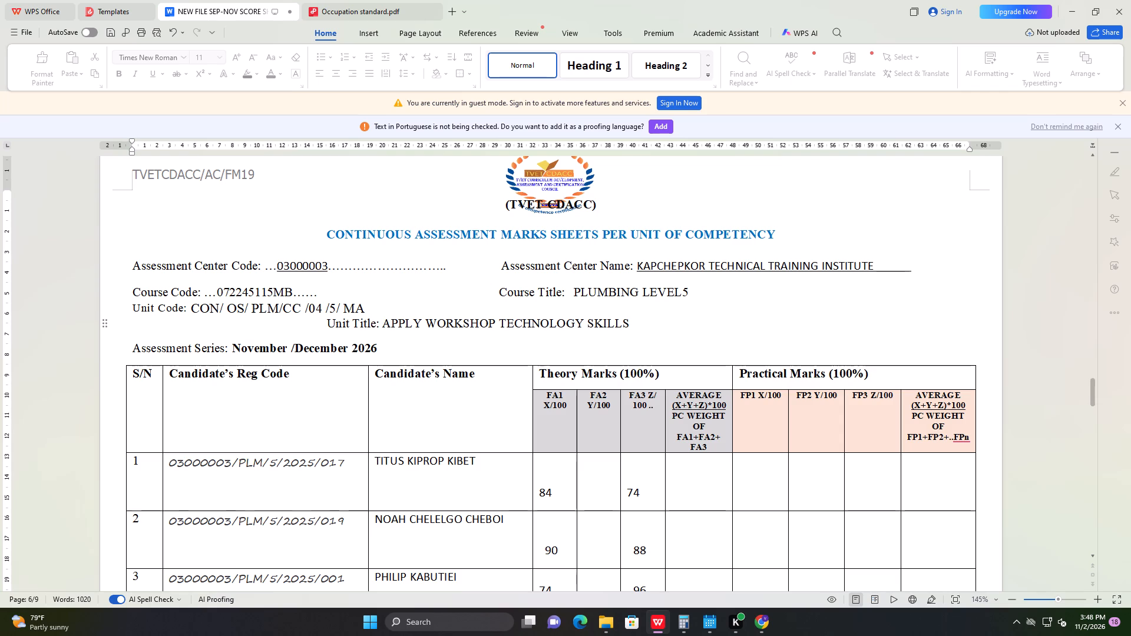
key(space)
key(space)
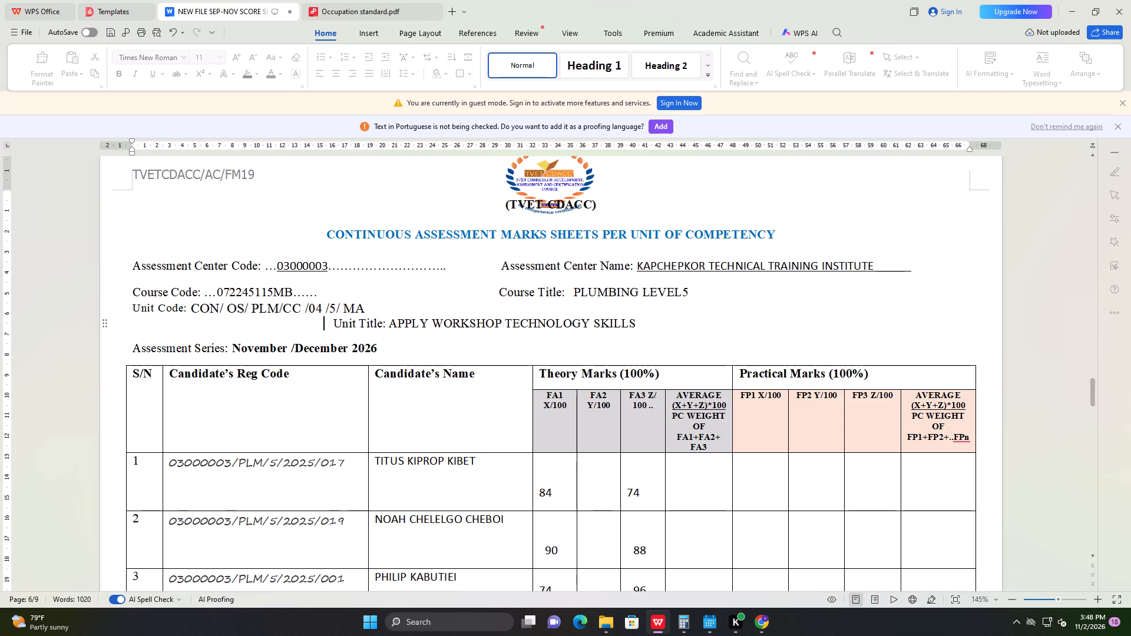
key(space)
key(space)
key(space)
key(space)
key(space)
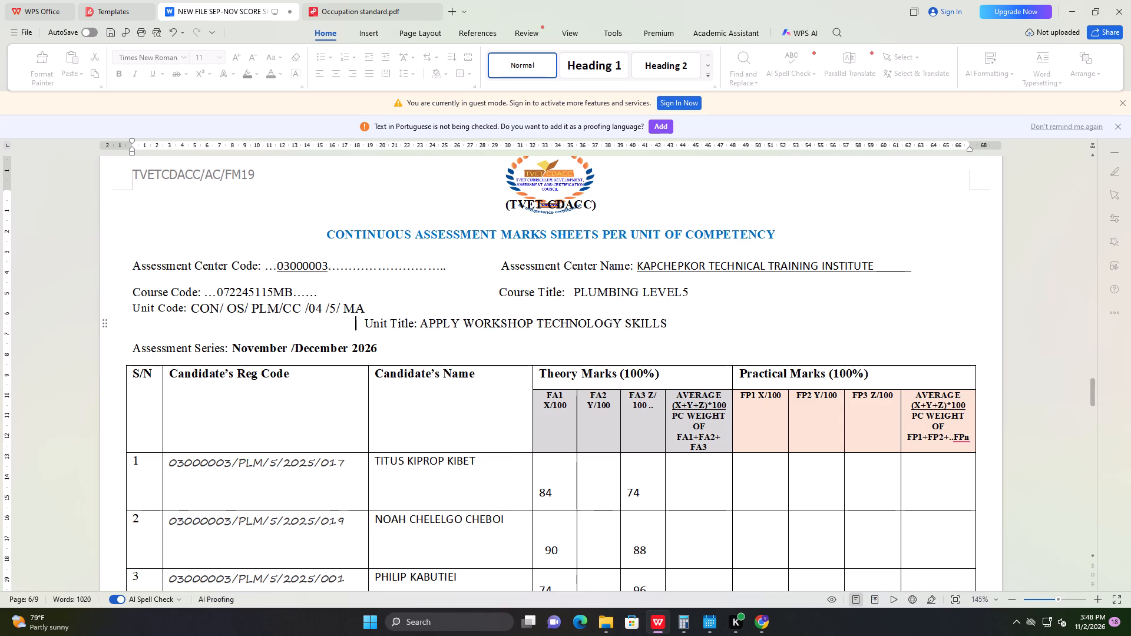
key(space)
key(space)
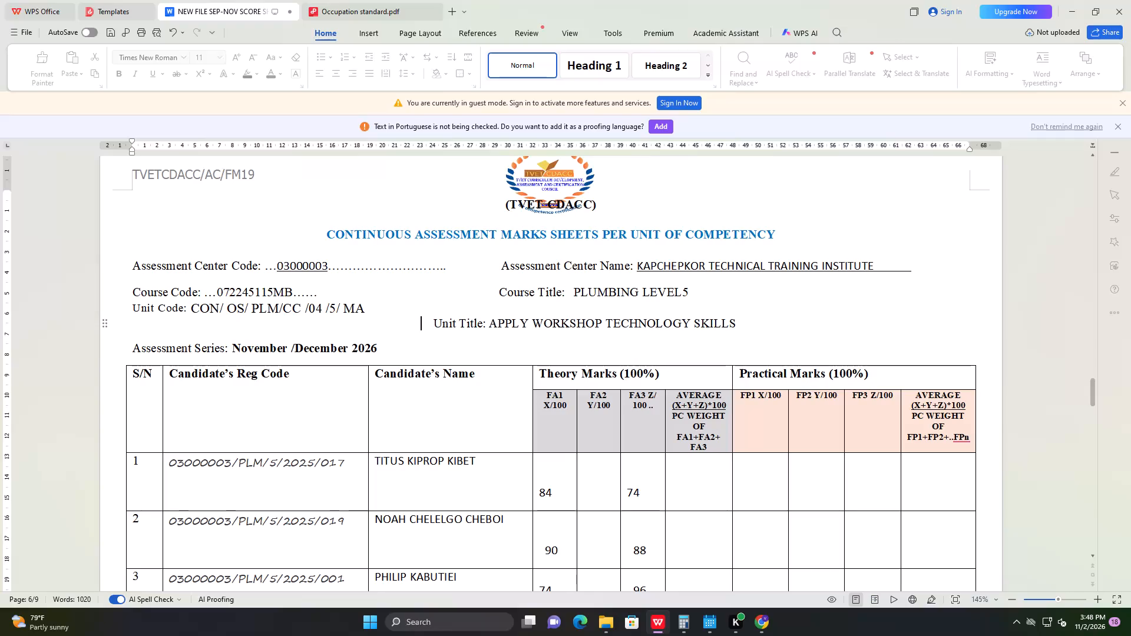
key(space)
key(space)
key(space)
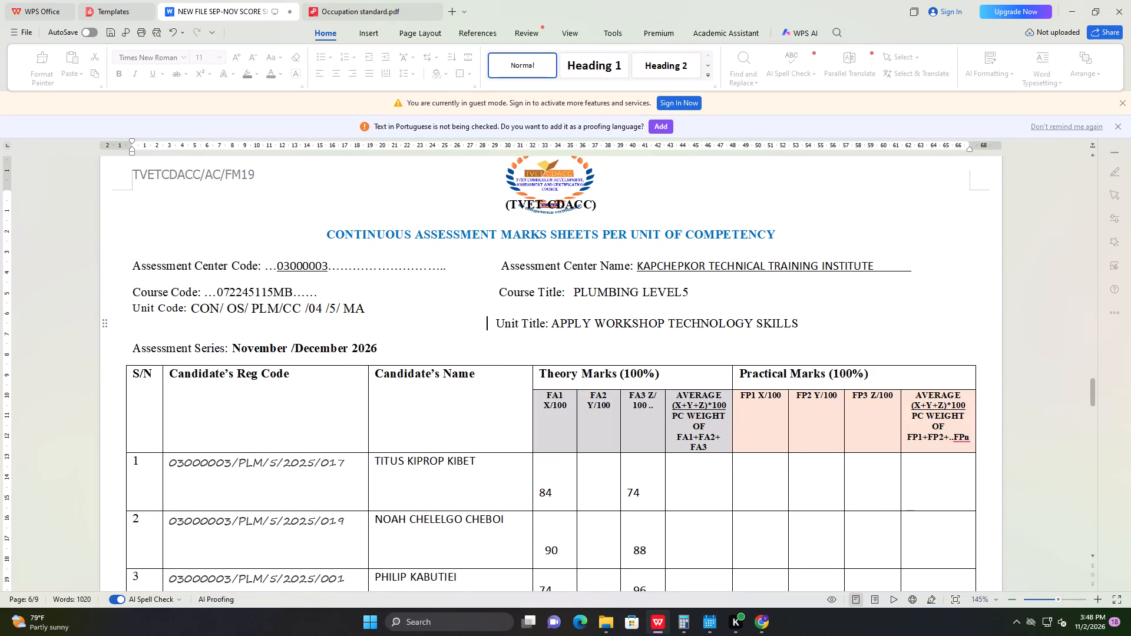
key(space)
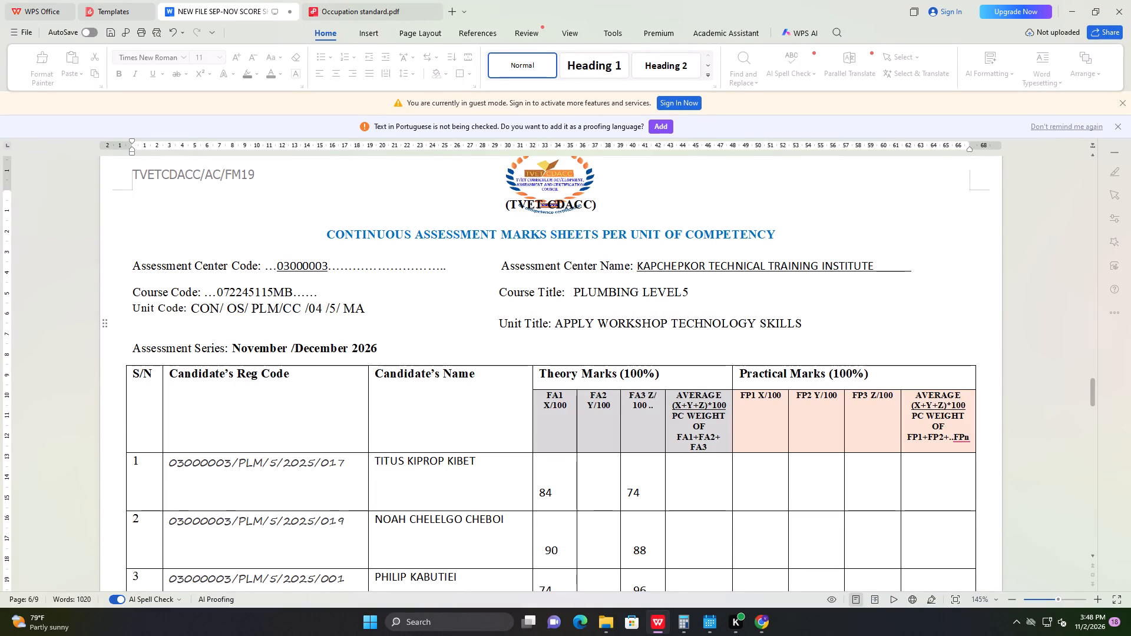
Switch to the occupational standard PDF and copy the Install Water Supply System III code CON/ OS/ PLM/CR /01 /5/ MA.
scroll(331, 328, down, 8)
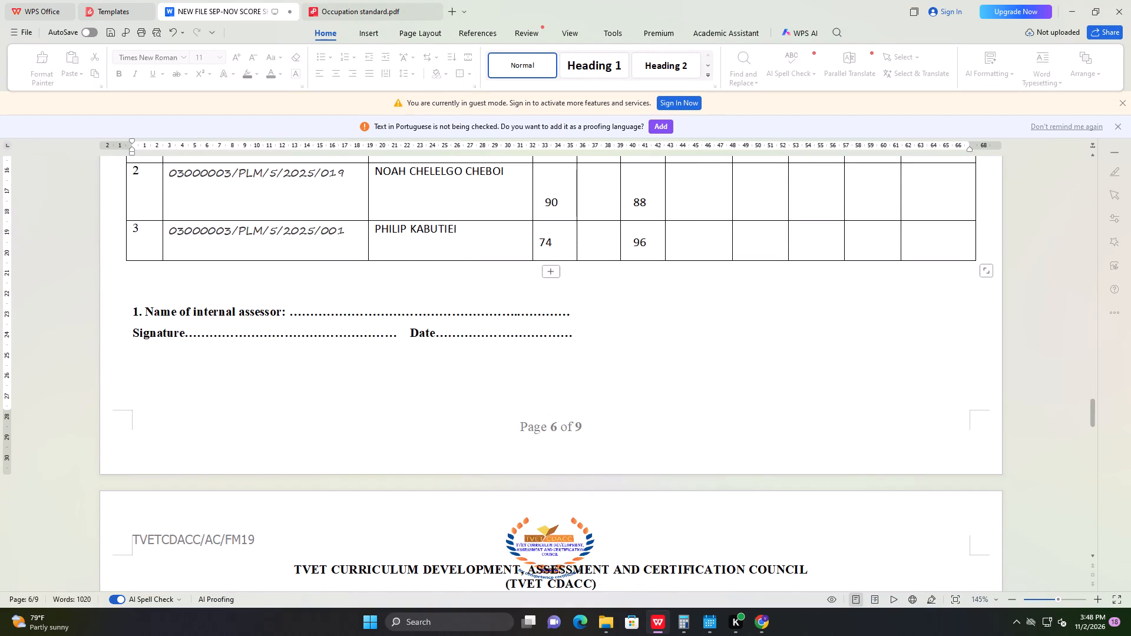
scroll(322, 327, up, 1)
click(333, 12)
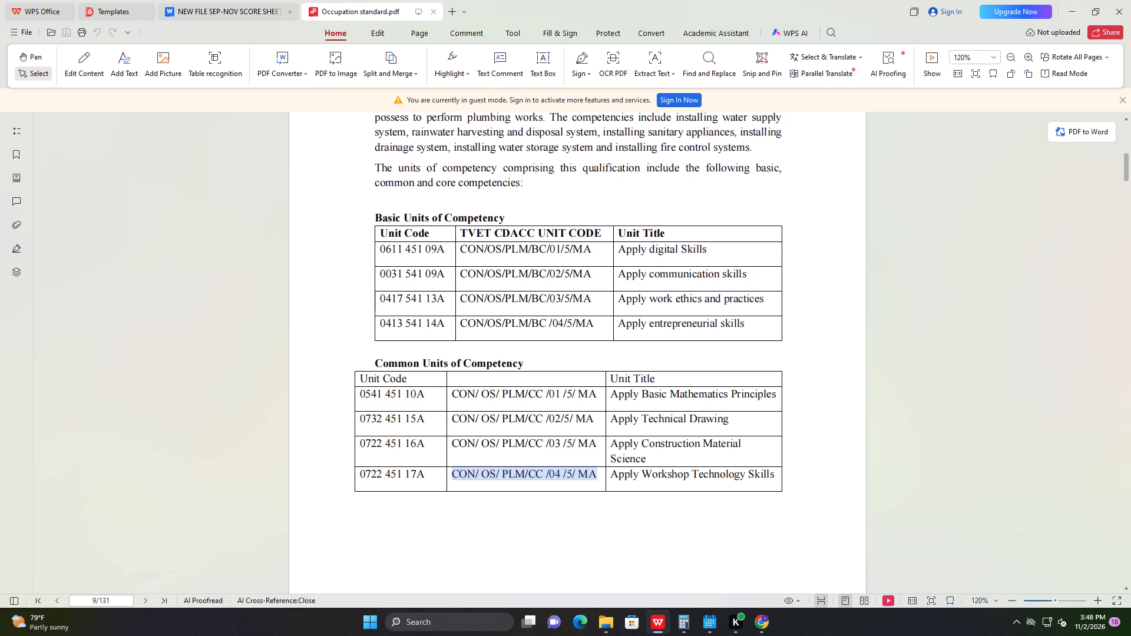
scroll(521, 327, down, 3)
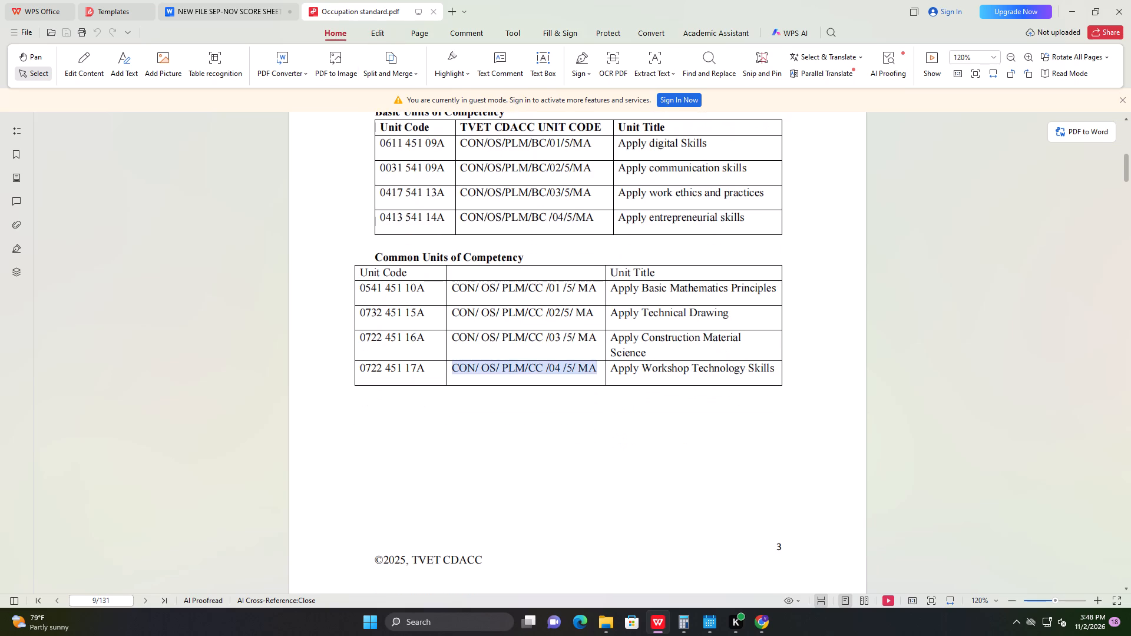
scroll(524, 326, down, 10)
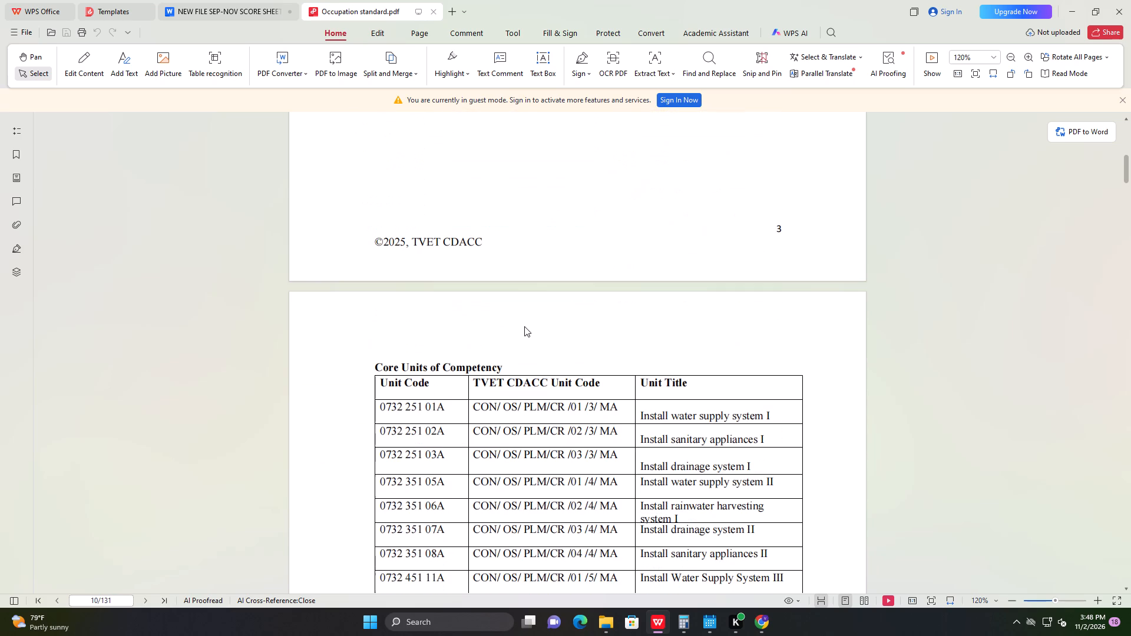
scroll(524, 326, down, 2)
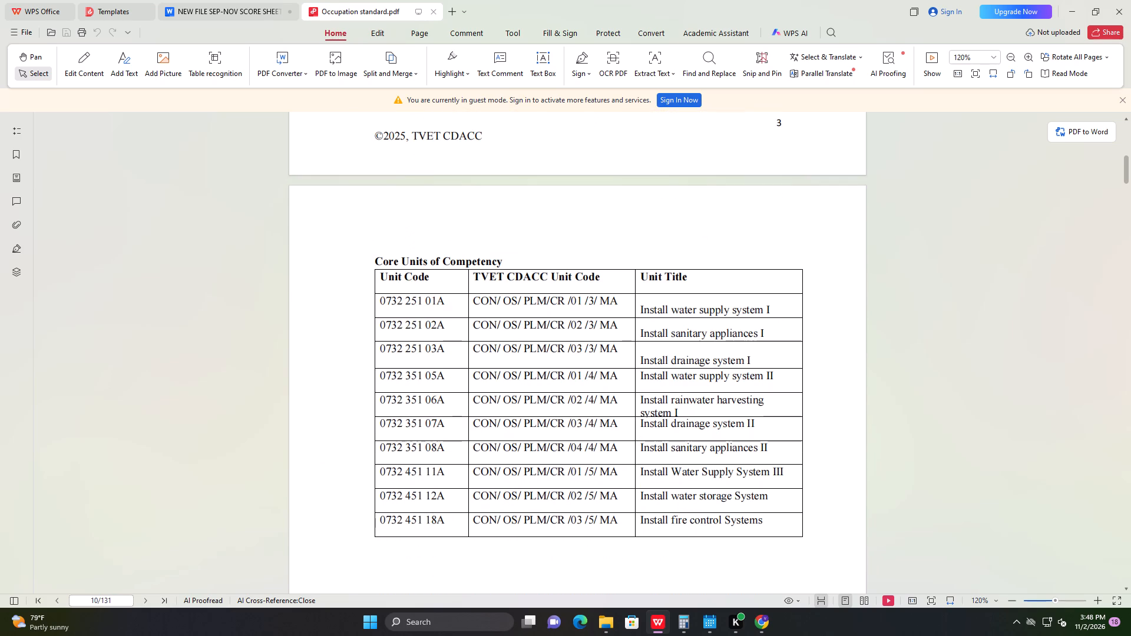
drag(621, 472, 485, 472)
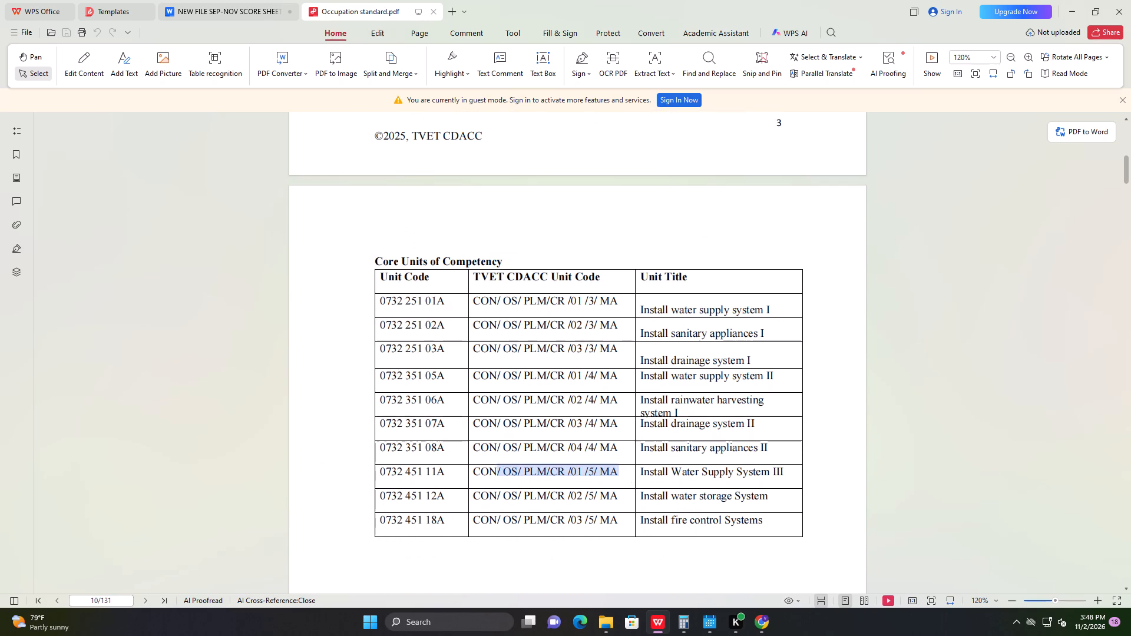
drag(485, 472, 473, 472)
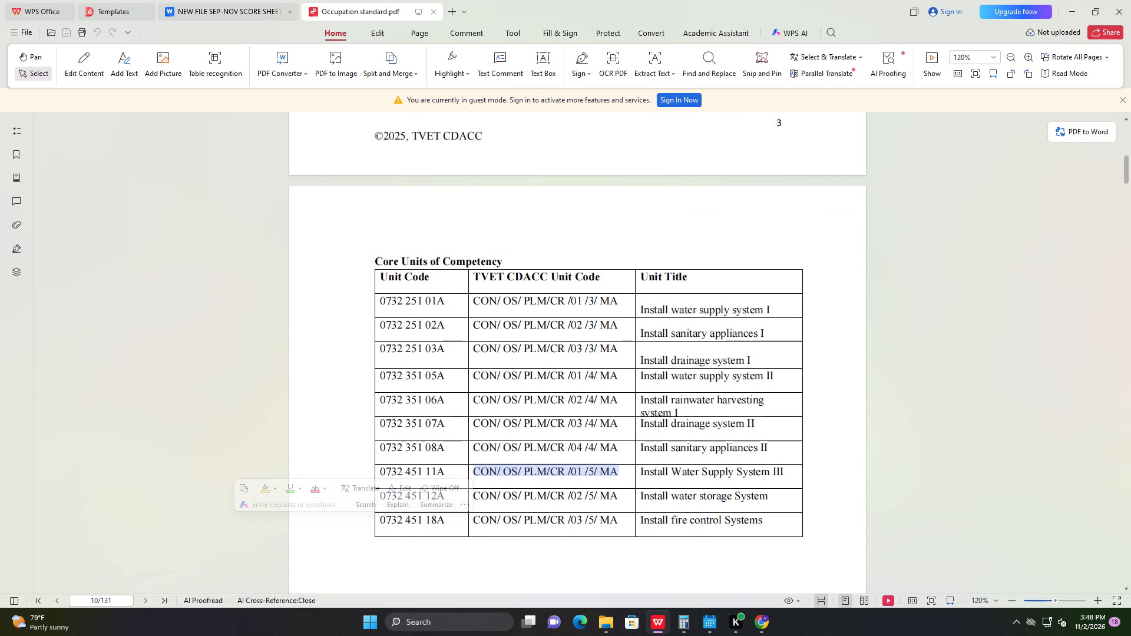
key(ctrl+c)
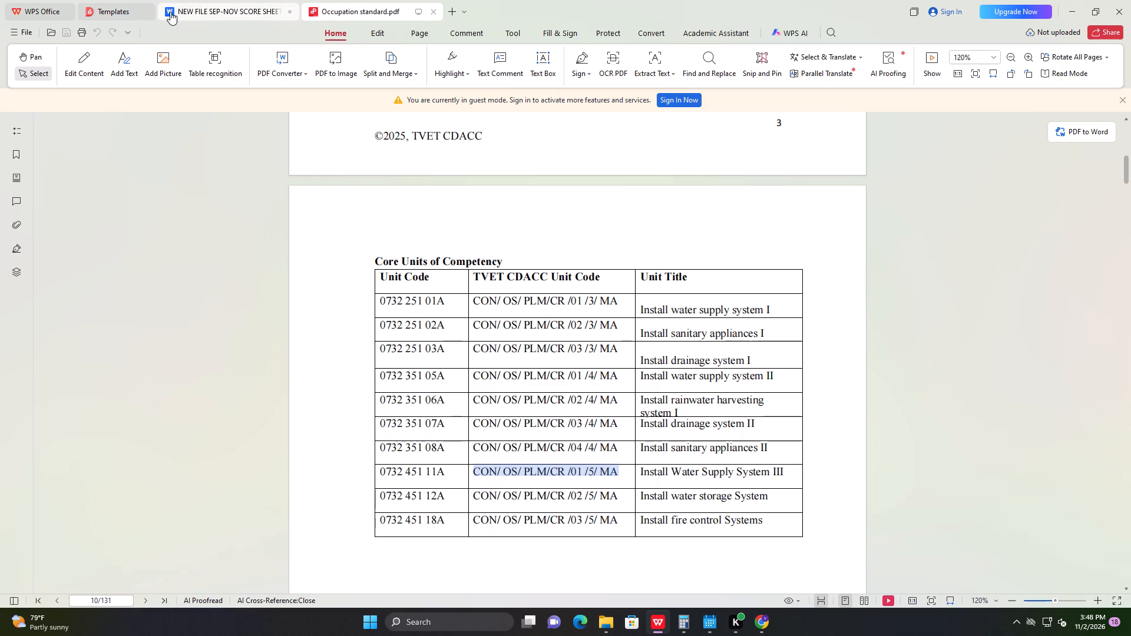
Return to the score sheet and replace the page 7 Water Supply System III unit code with the copied CON/ OS/ PLM/CR /01 /5/ MA.
click(214, 14)
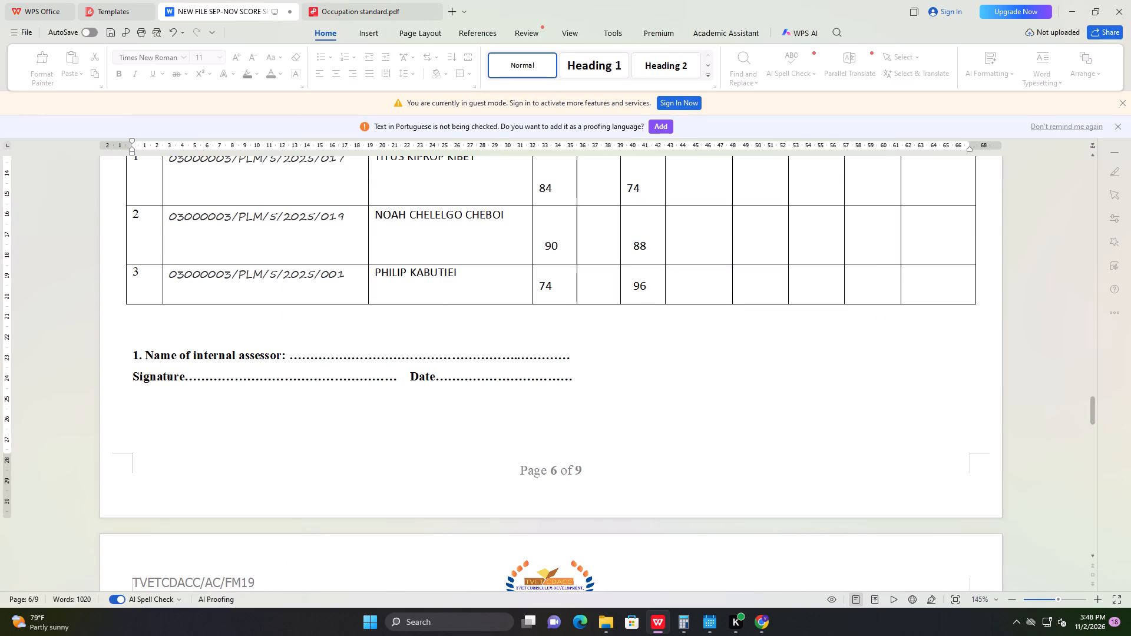
scroll(468, 353, down, 11)
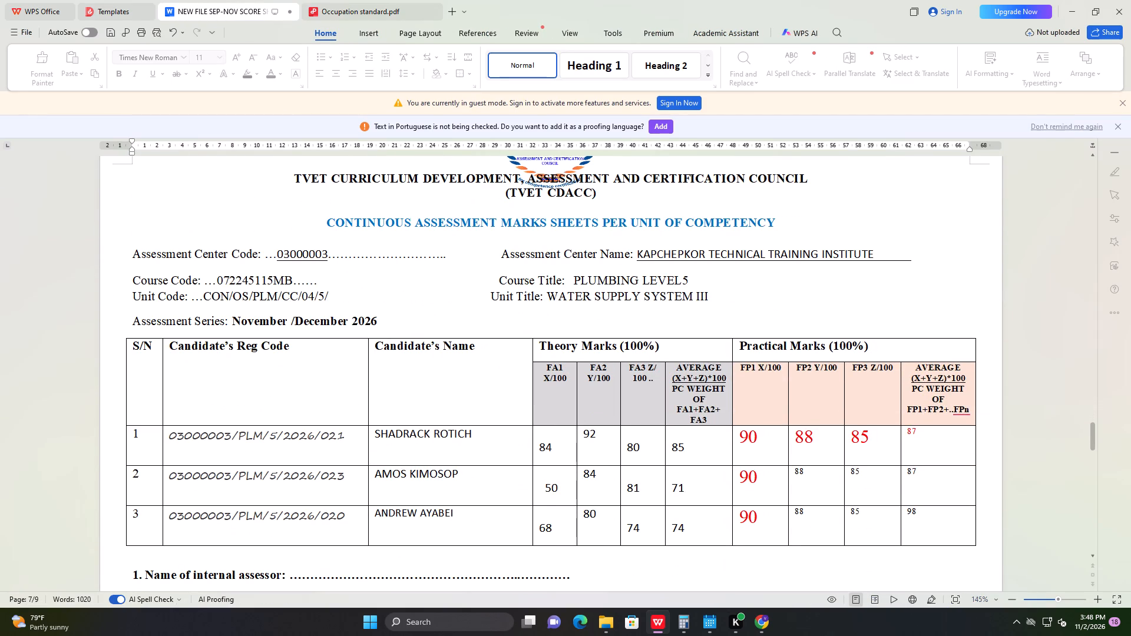
drag(332, 296, 196, 291)
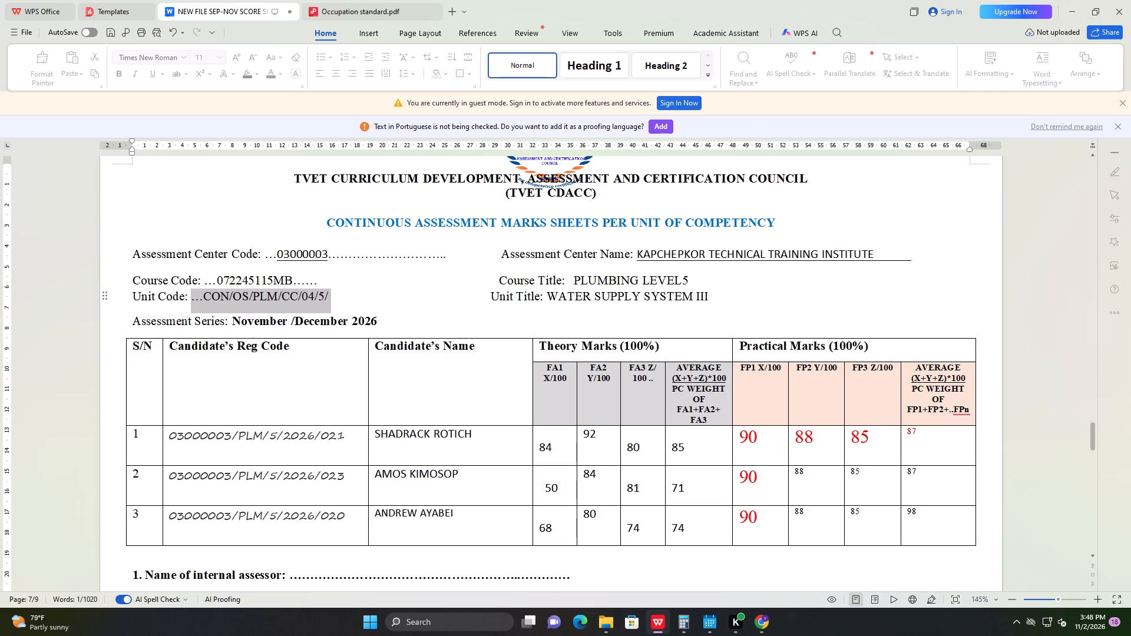
key(ctrl+v)
Insert spaces before the page 7 Unit Title until it lines up under the Course Title.
click(328, 316)
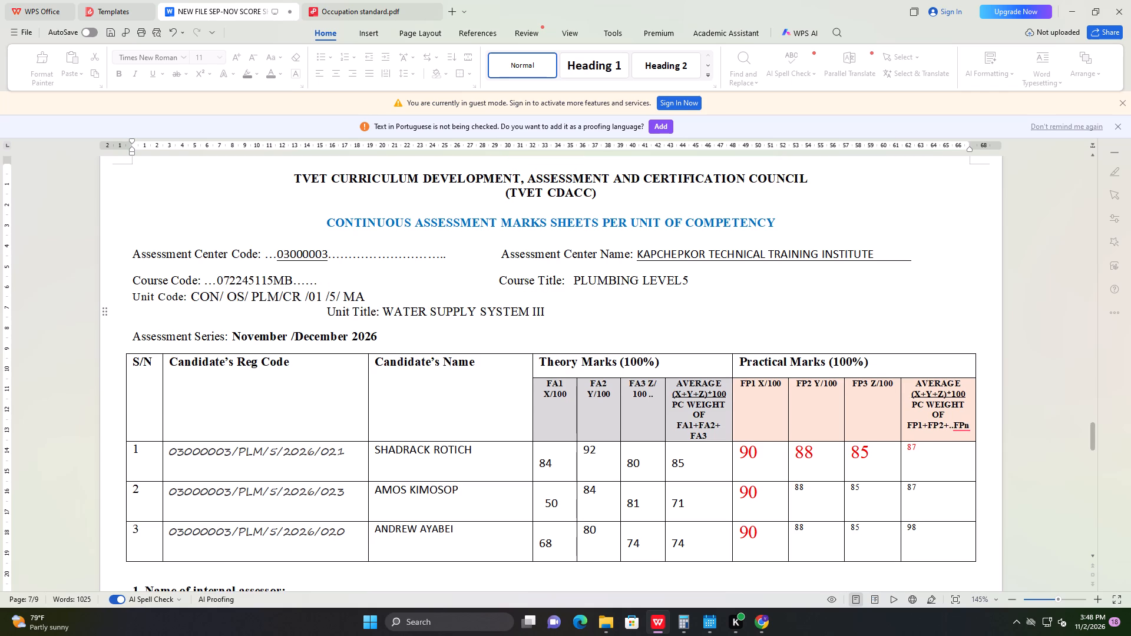
key(space)
key(space)
key(space)
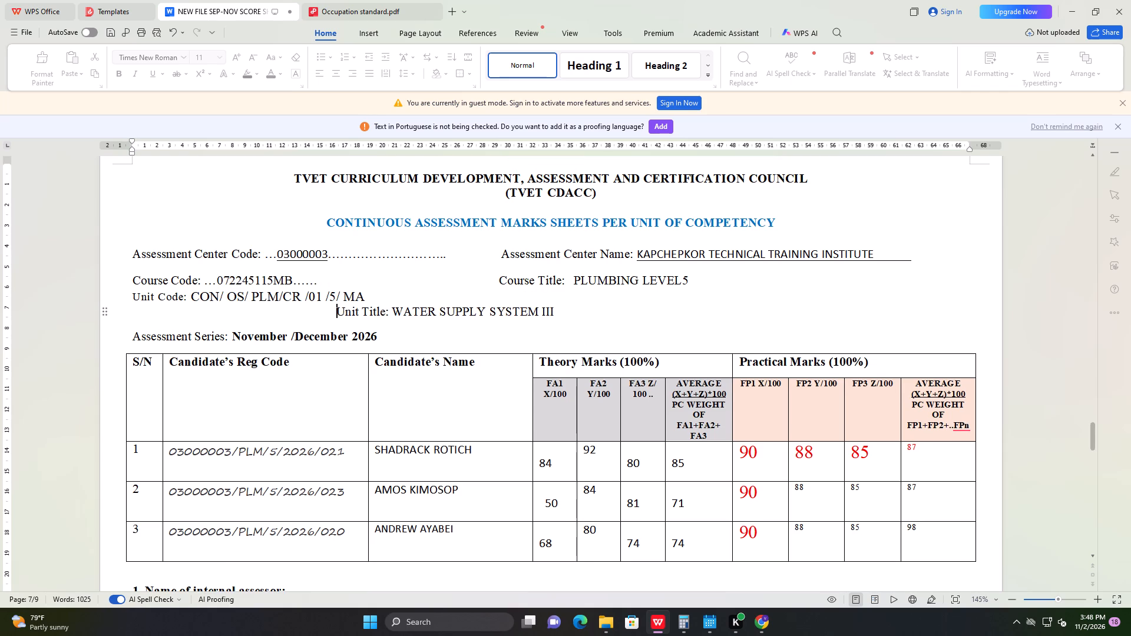
key(space)
key(space)
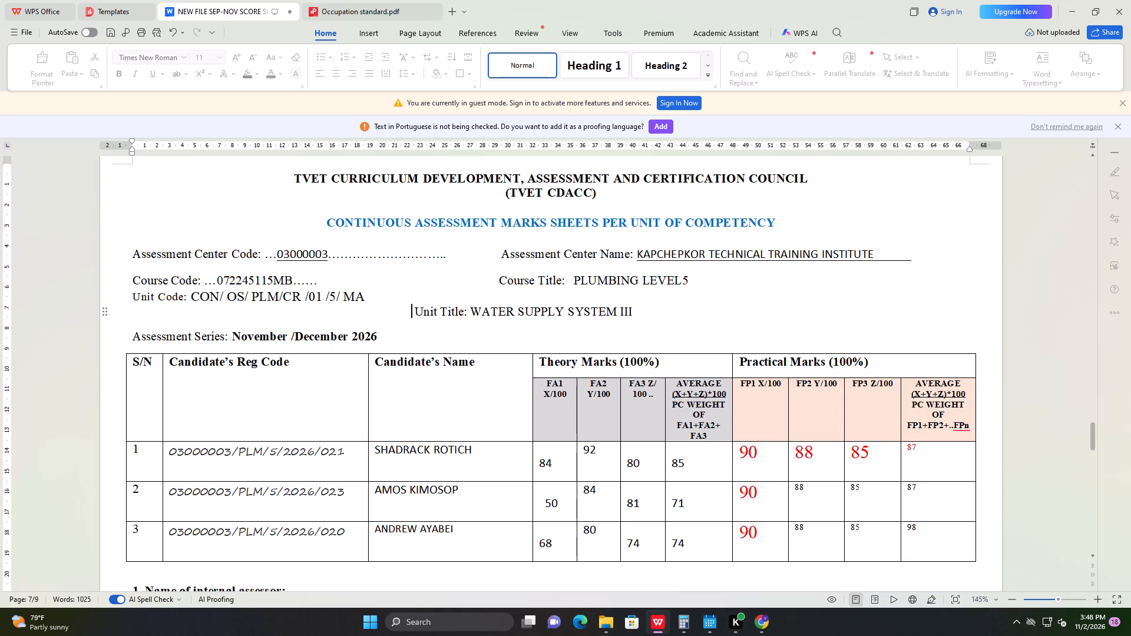
key(space)
key(space)
key(space)
key(space)
key(space)
key(space)
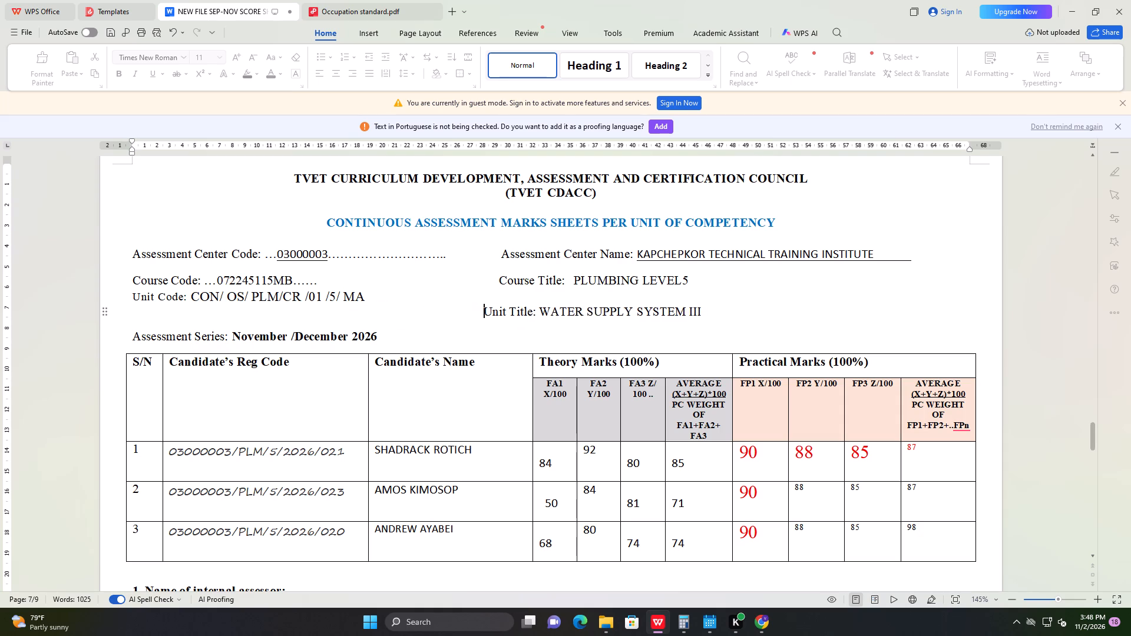
key(space)
key(space)
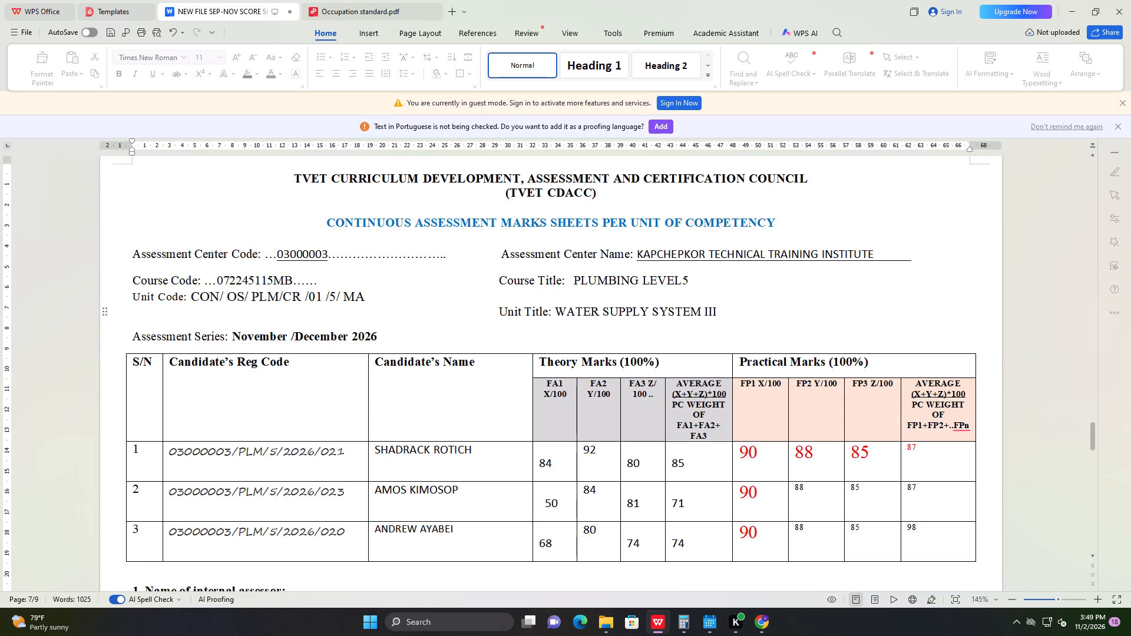
Replace the unit code on the page 8 summative Water Supply System III sheet with the copied CON/ OS/ PLM/CR /01 /5/ MA.
scroll(330, 312, down, 8)
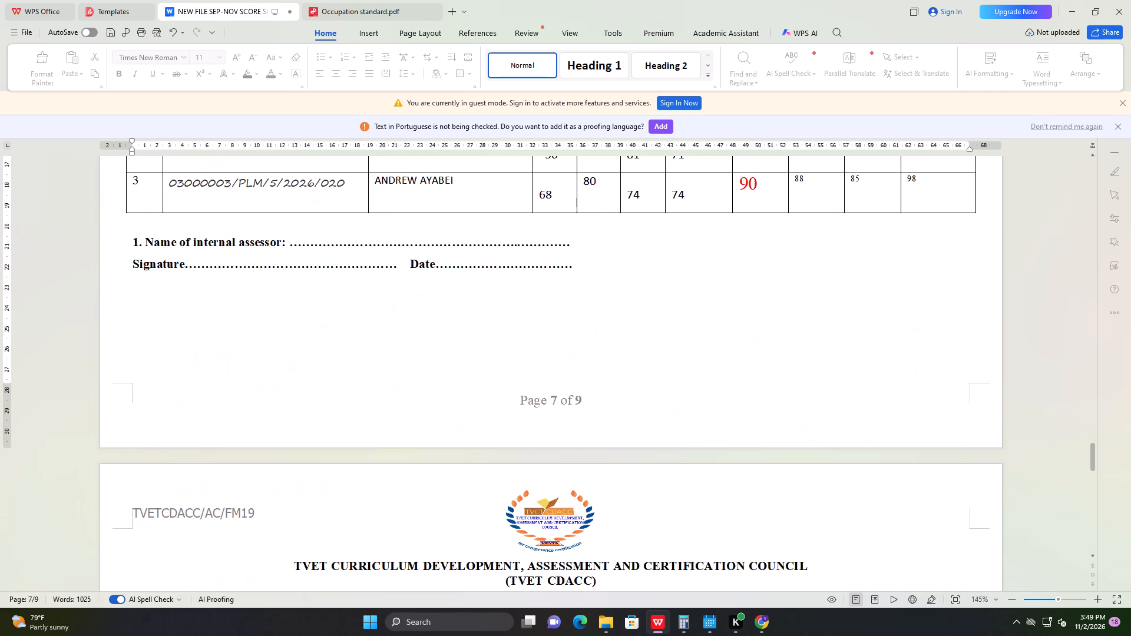
scroll(330, 312, down, 9)
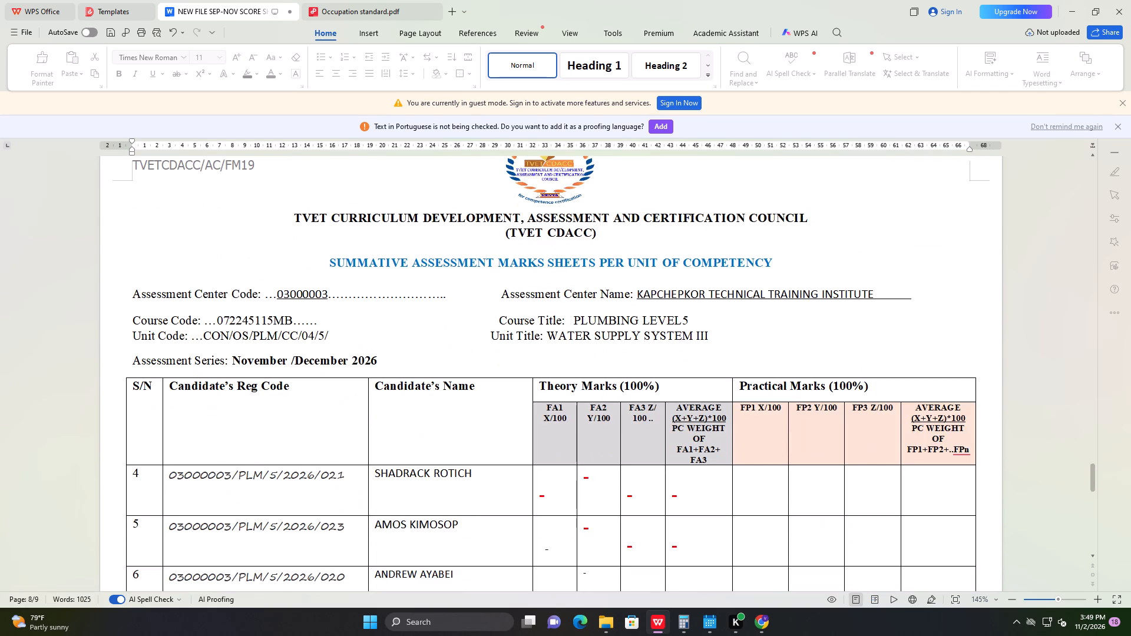
scroll(330, 307, up, 16)
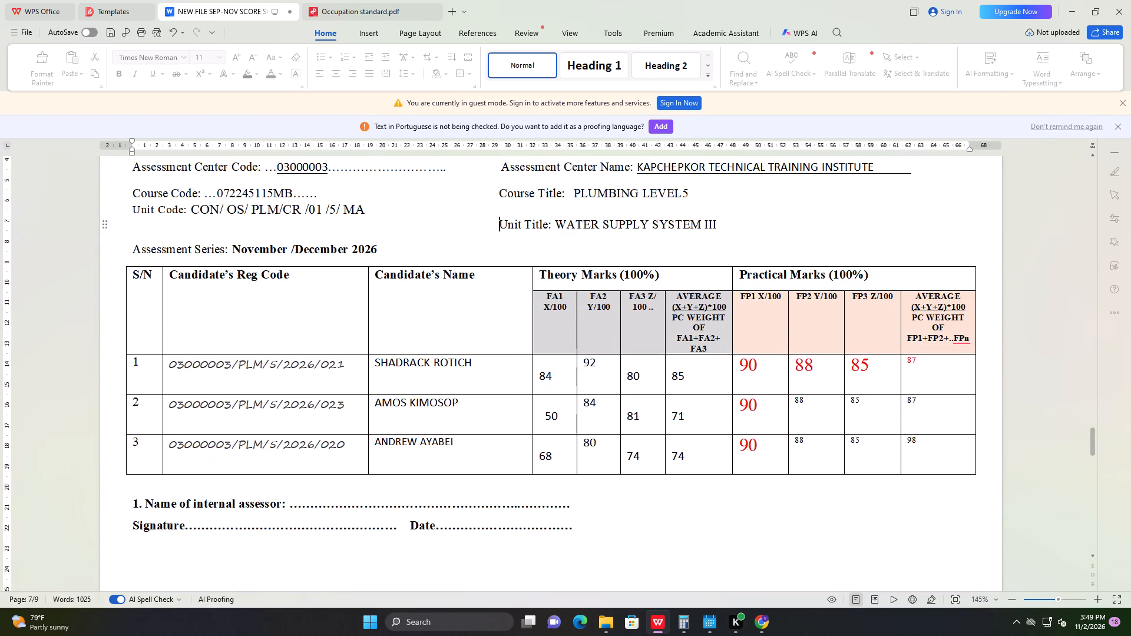
scroll(336, 304, down, 14)
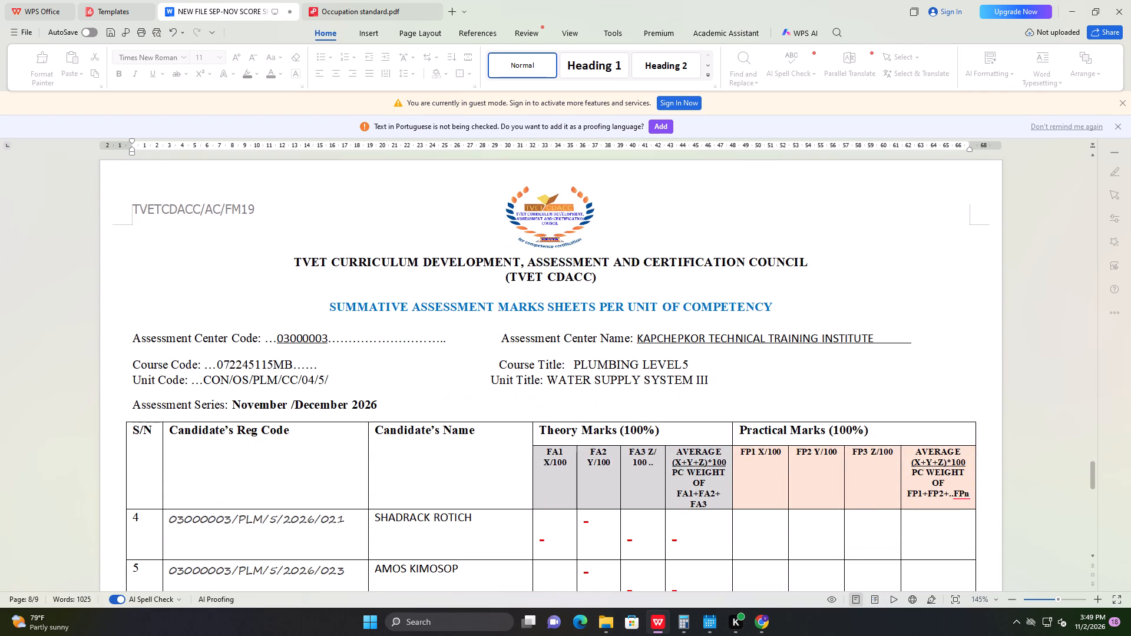
drag(333, 380, 190, 382)
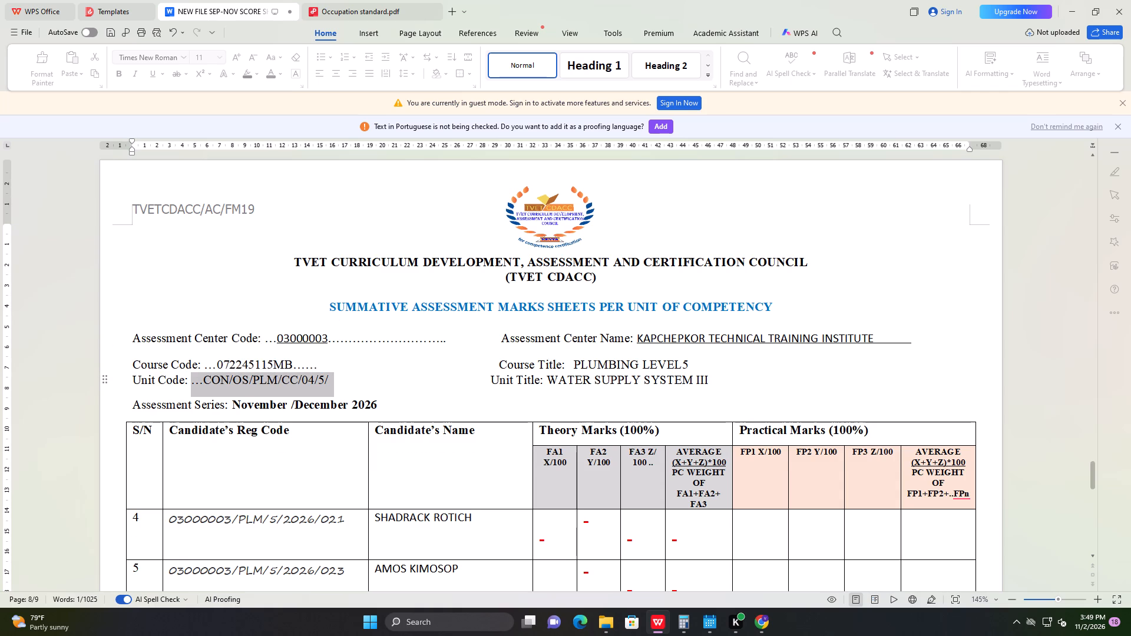
key(ctrl+v)
Insert spaces before the page 8 Unit Title until it lines up under the Course Title.
click(326, 395)
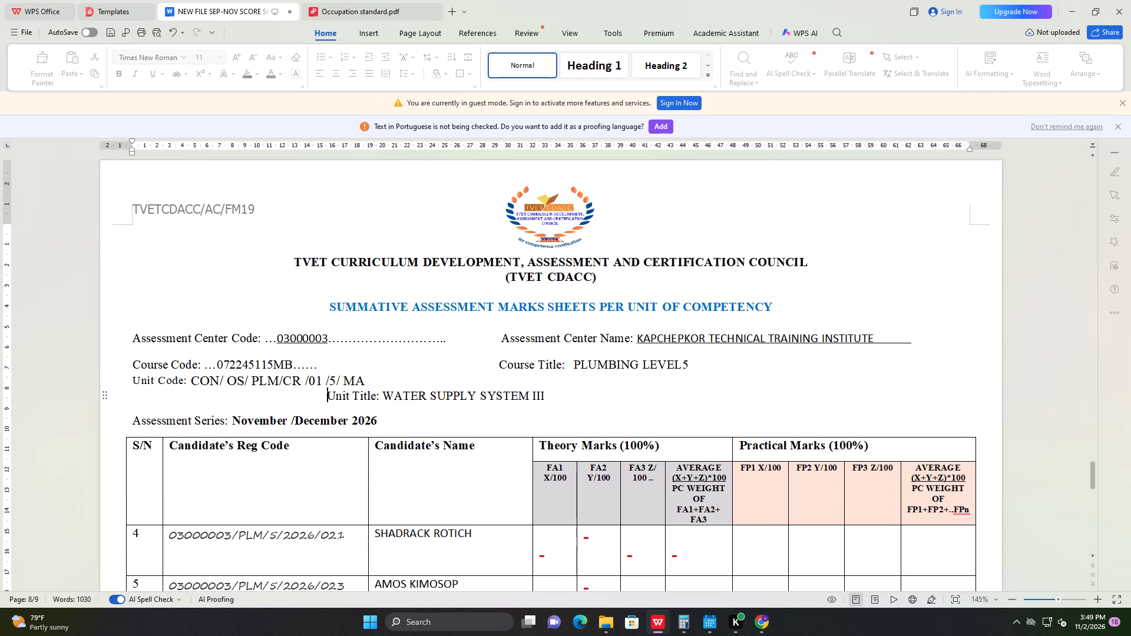
key(space)
key(space)
key(space)
key(space)
key(space)
key(space)
key(space)
key(space)
key(space)
key(space)
key(space)
key(space)
key(space)
key(space)
key(space)
key(space)
key(space)
key(space)
key(space)
key(space)
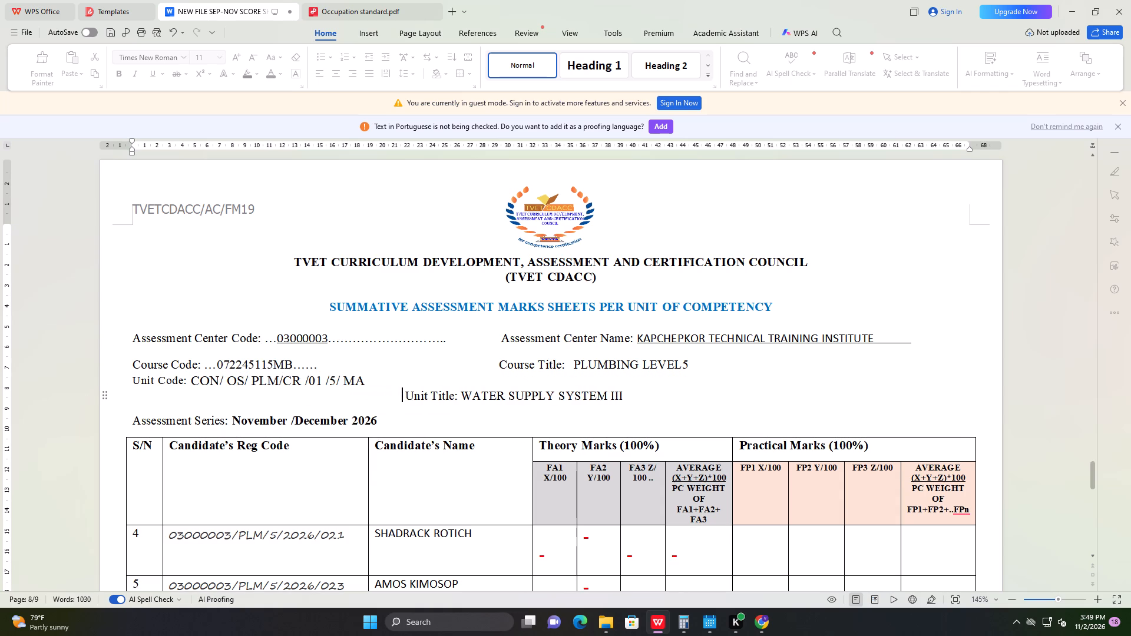
key(space)
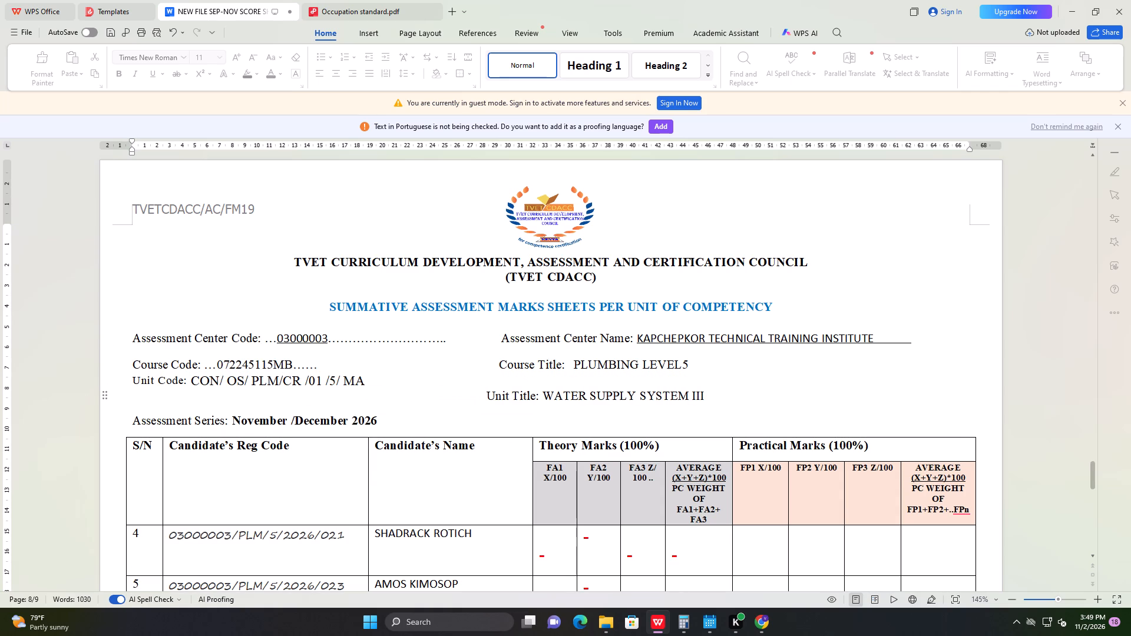
key(space)
key(space)
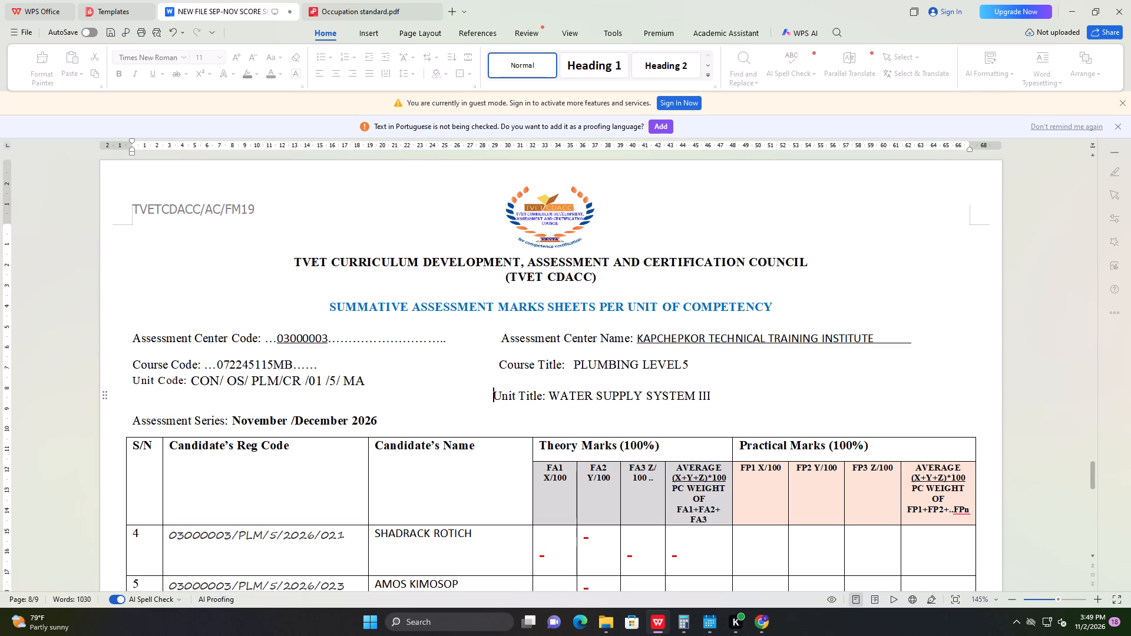
key(space)
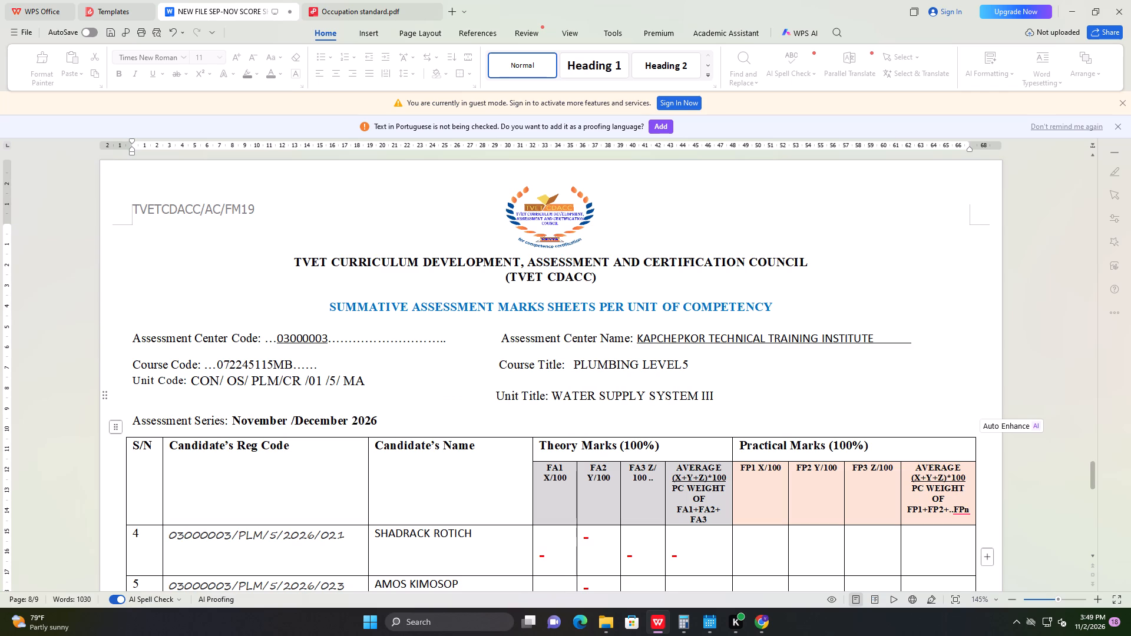
key(space)
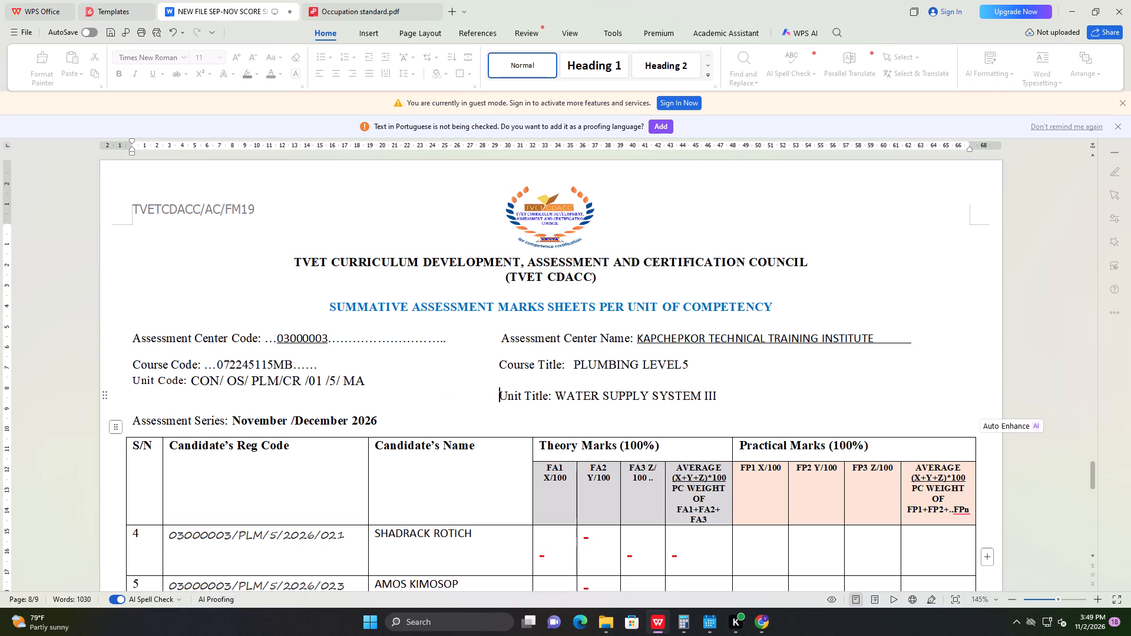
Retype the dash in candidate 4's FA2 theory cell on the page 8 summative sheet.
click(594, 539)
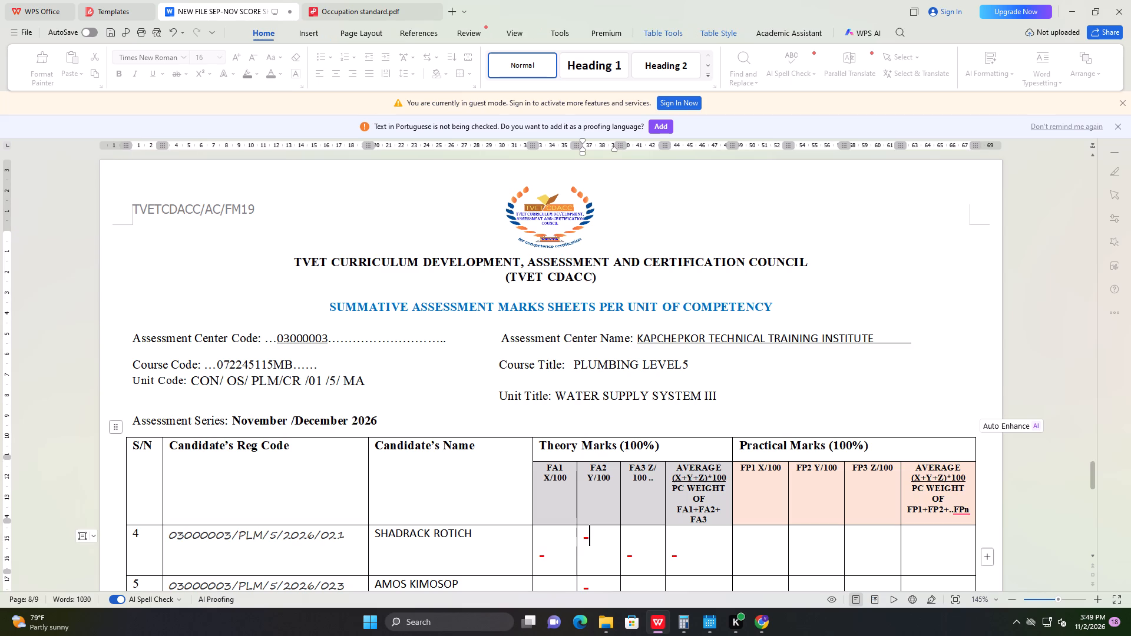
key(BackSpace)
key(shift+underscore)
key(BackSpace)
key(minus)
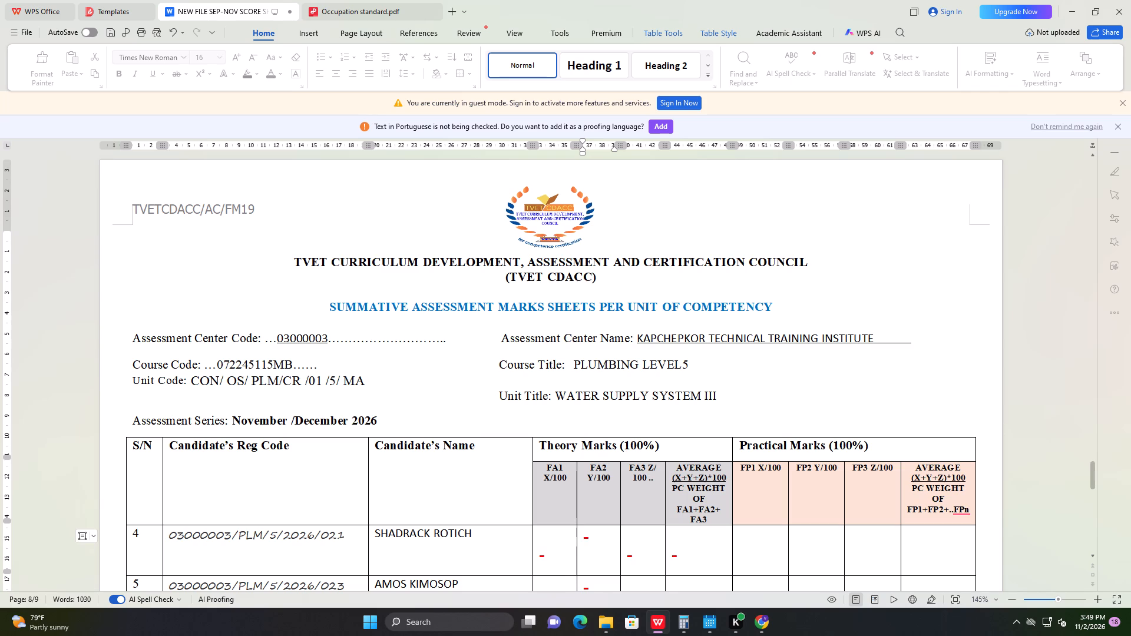
Switch to the Occupation standard PDF and look through the Core Units of Competency table and the unit pages following it.
click(346, 9)
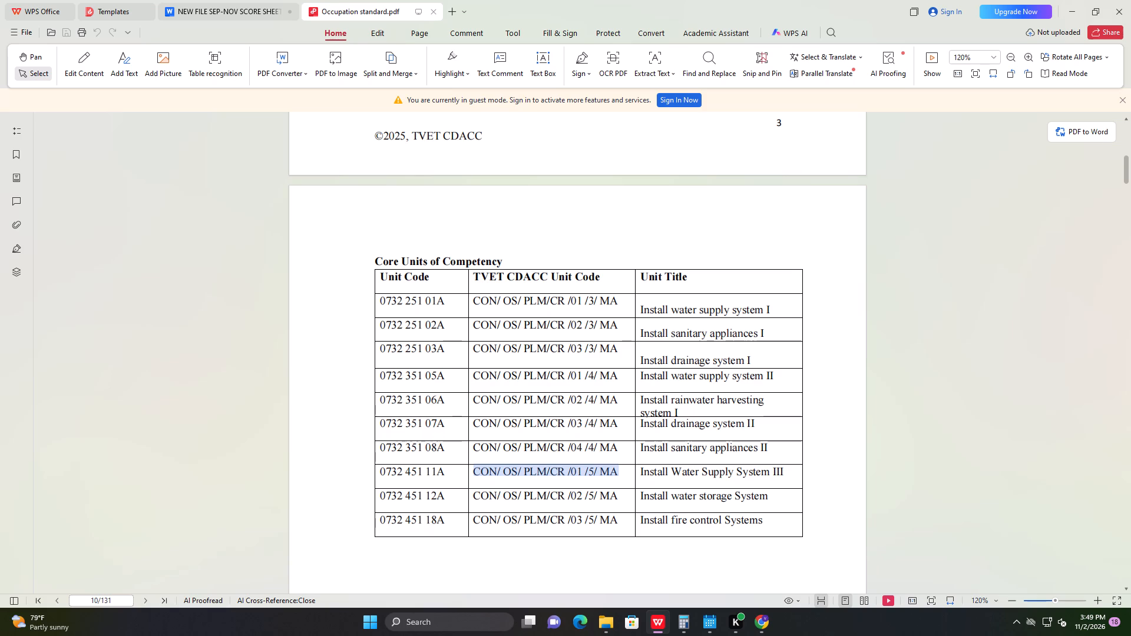
scroll(514, 420, down, 18)
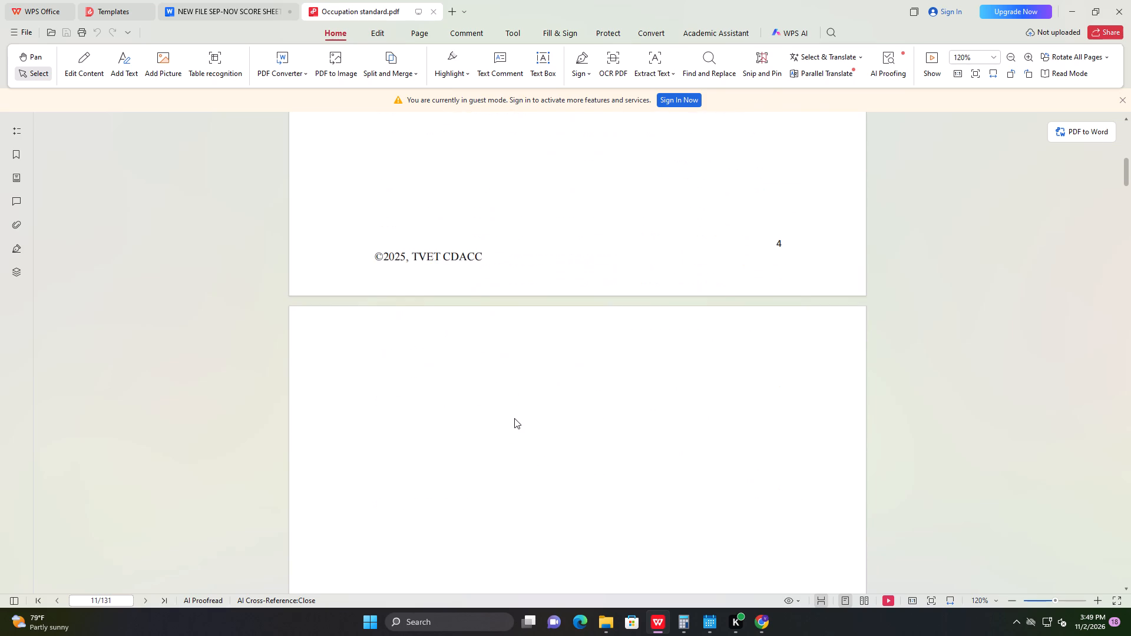
scroll(514, 418, down, 18)
scroll(514, 419, down, 5)
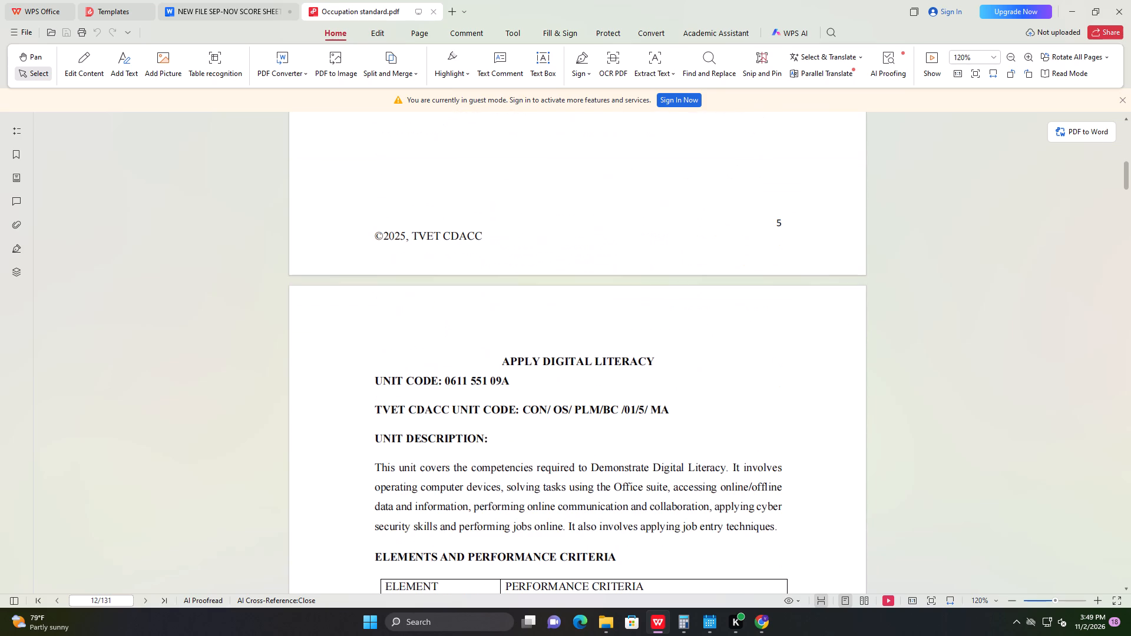
scroll(512, 420, down, 8)
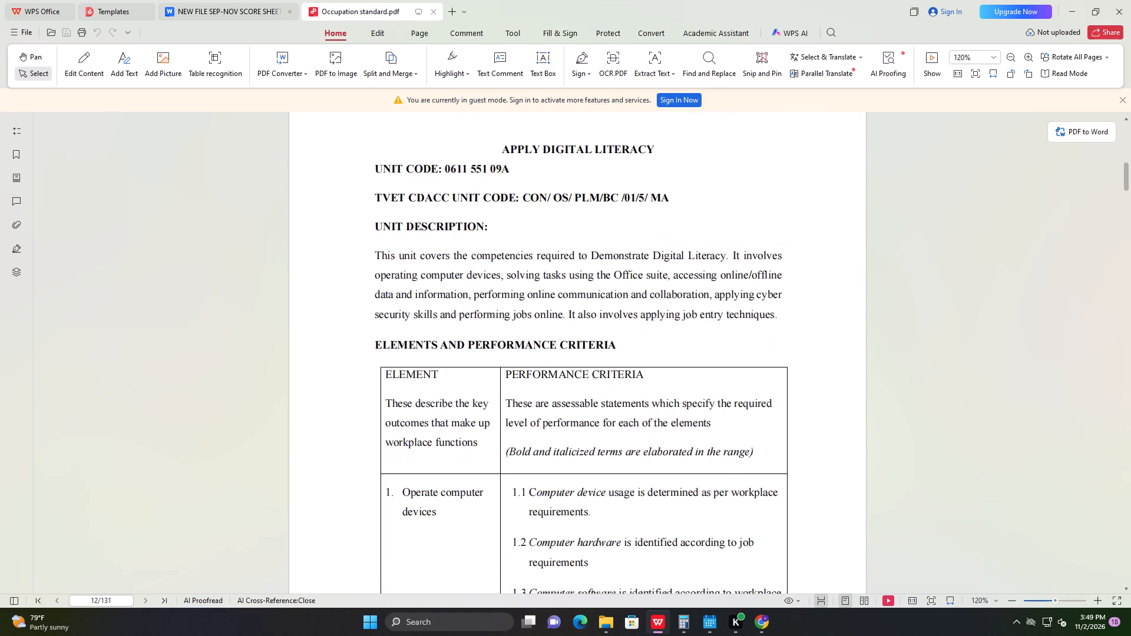
scroll(512, 420, down, 20)
scroll(512, 420, down, 14)
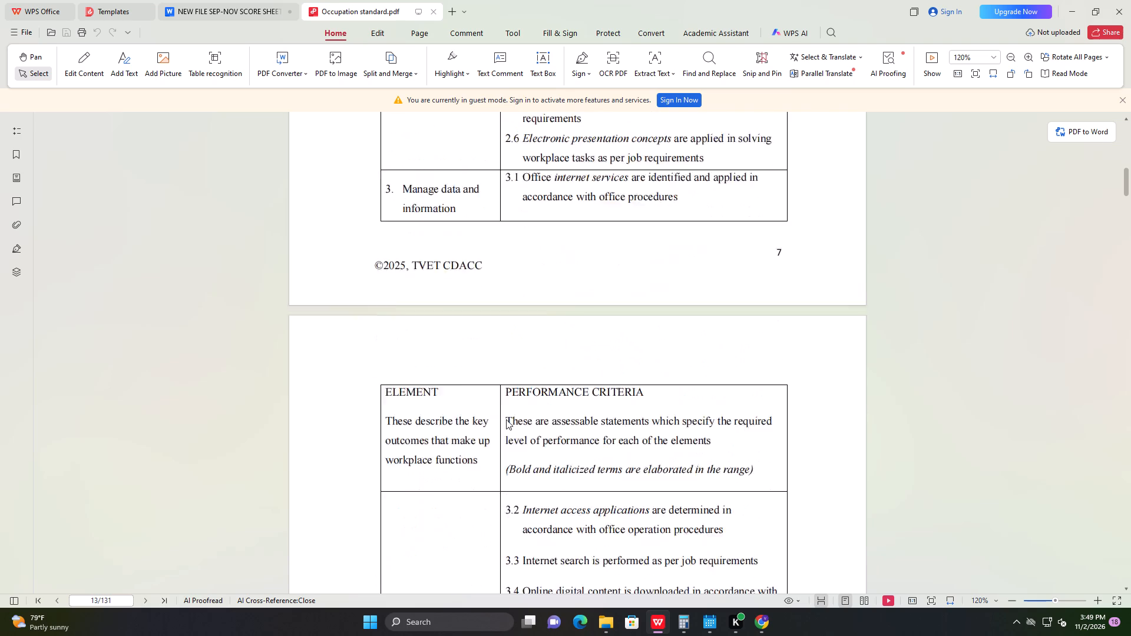
scroll(506, 419, down, 15)
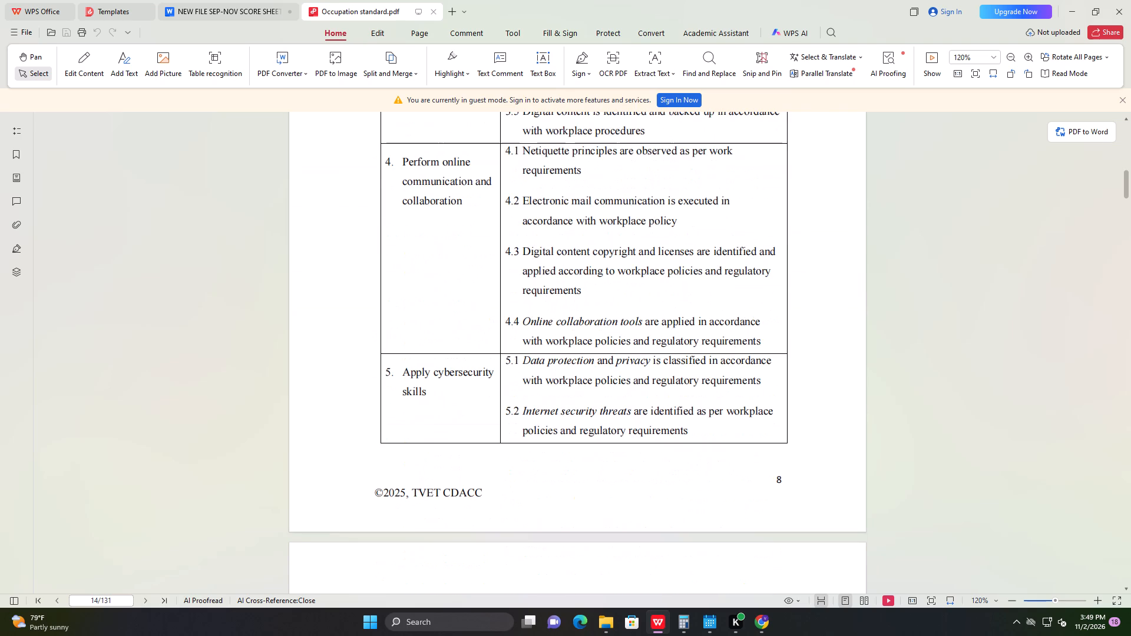
scroll(507, 418, up, 3)
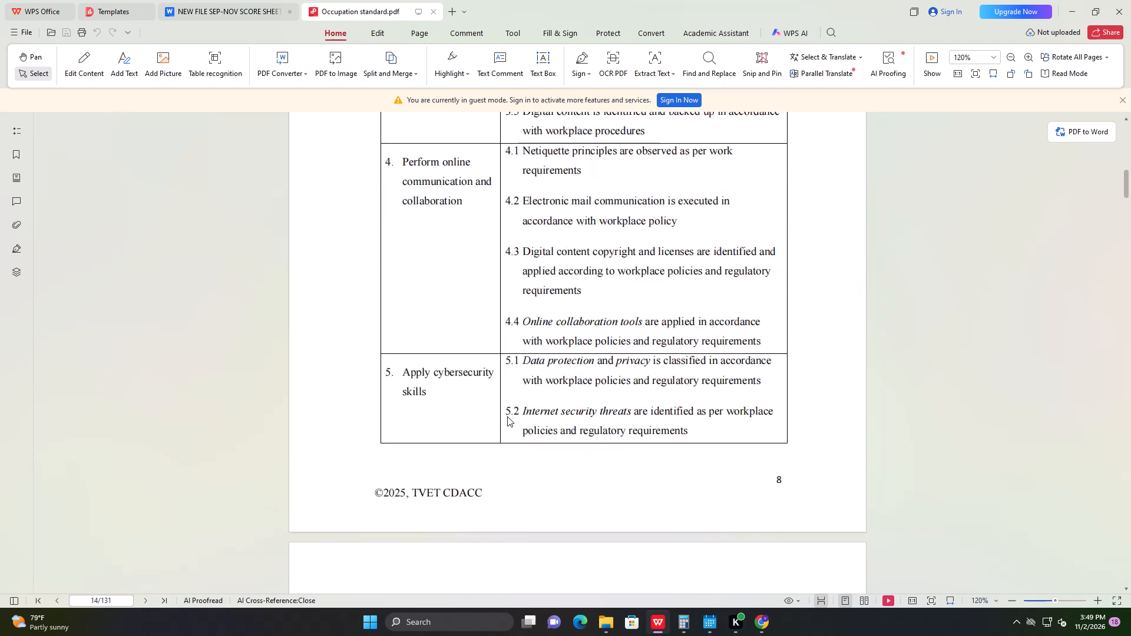
scroll(507, 416, up, 20)
scroll(507, 416, up, 13)
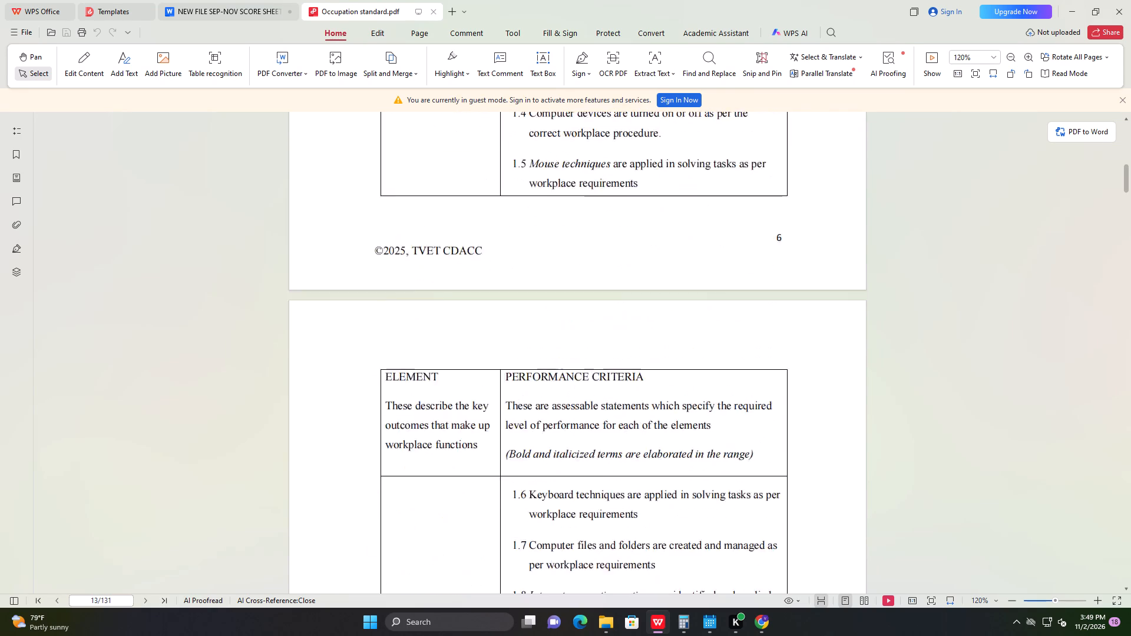
scroll(498, 425, up, 20)
scroll(498, 425, up, 9)
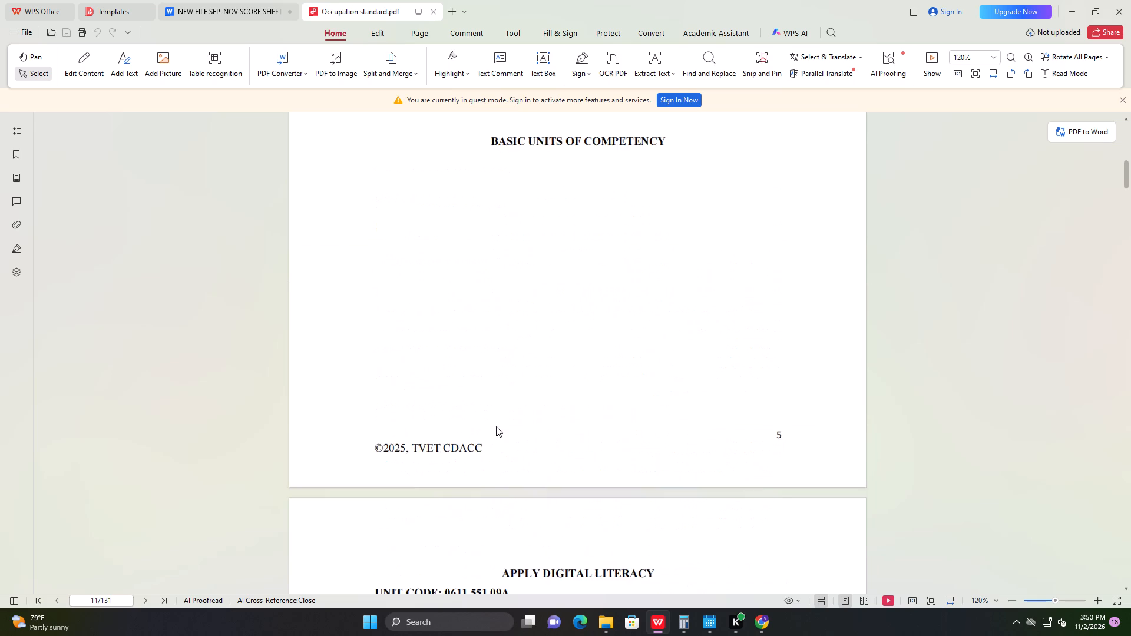
scroll(496, 426, up, 20)
scroll(496, 426, up, 6)
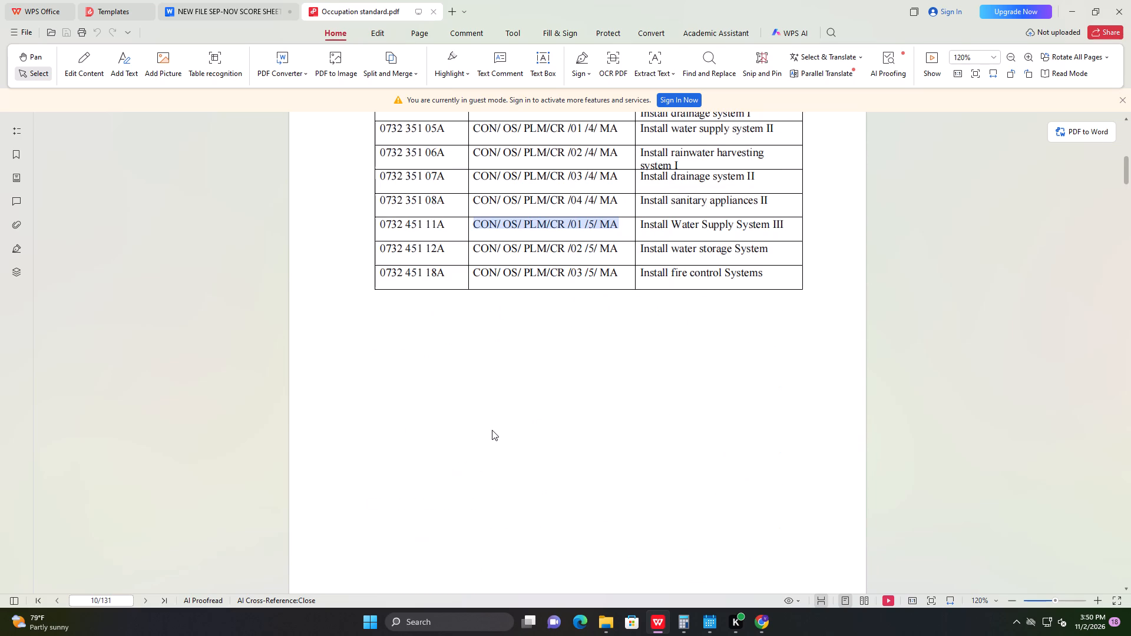
scroll(492, 430, up, 5)
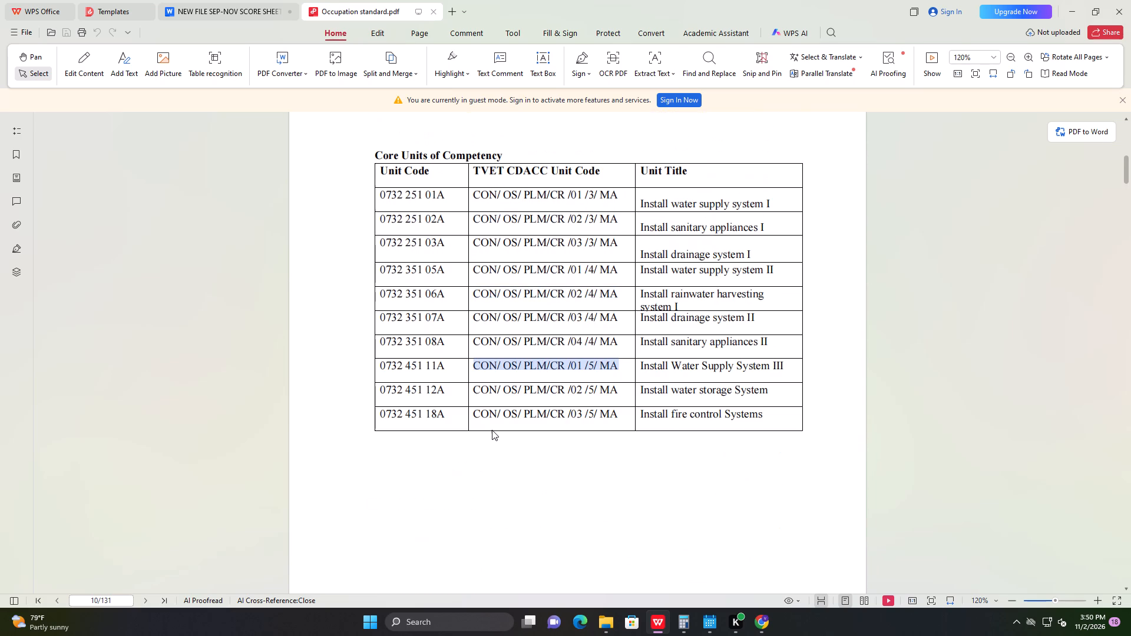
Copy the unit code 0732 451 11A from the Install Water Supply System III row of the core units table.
drag(448, 406, 434, 405)
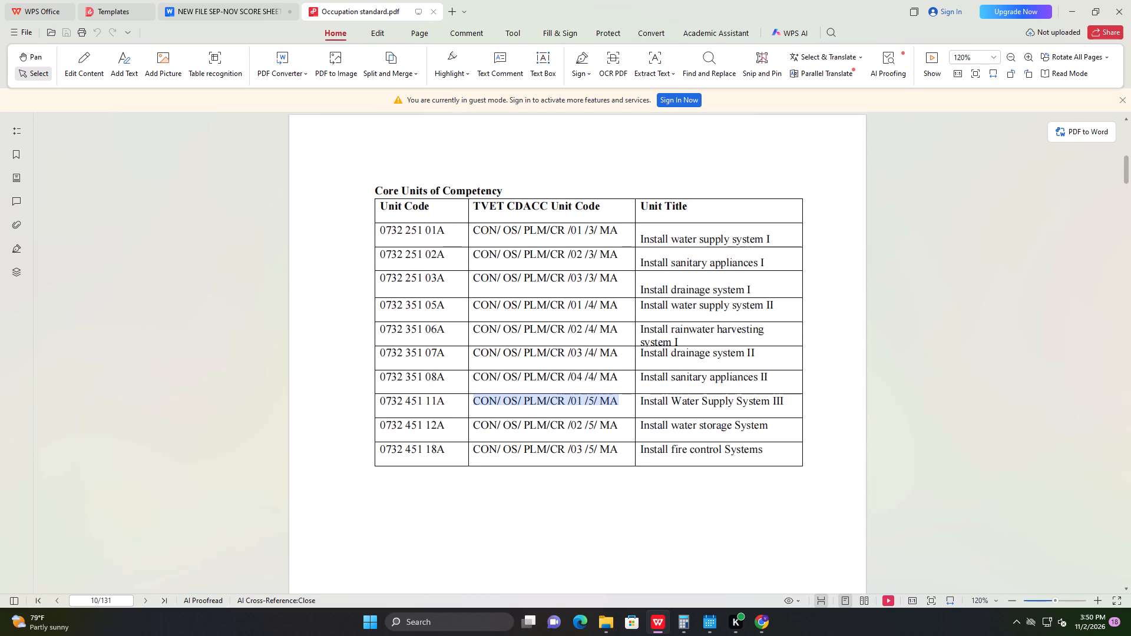
drag(434, 405, 371, 400)
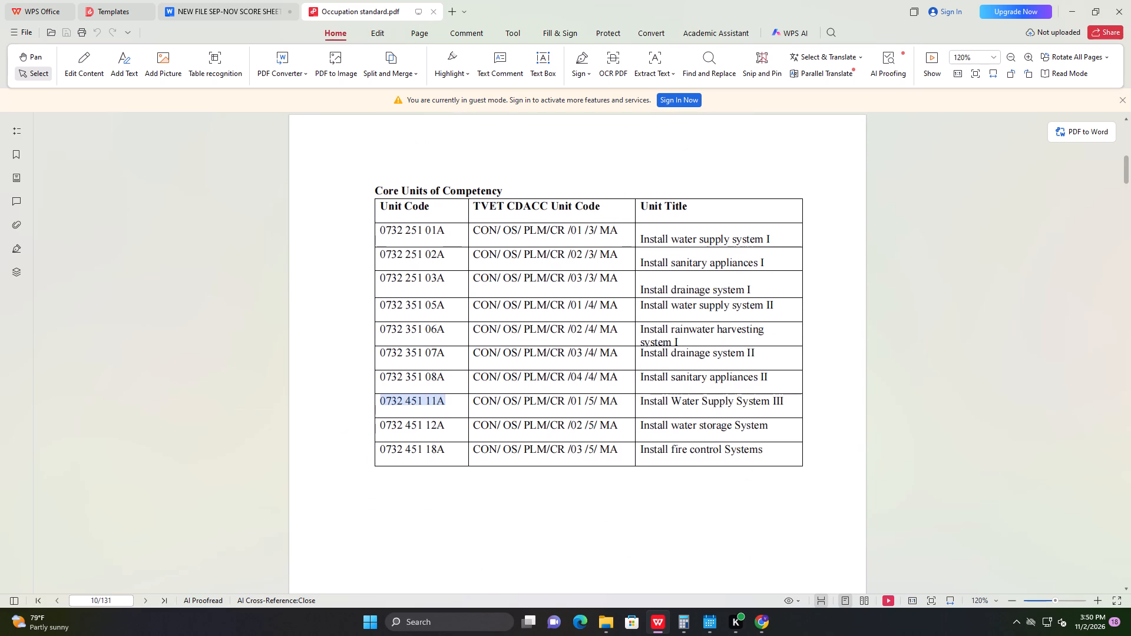
key(ctrl+c)
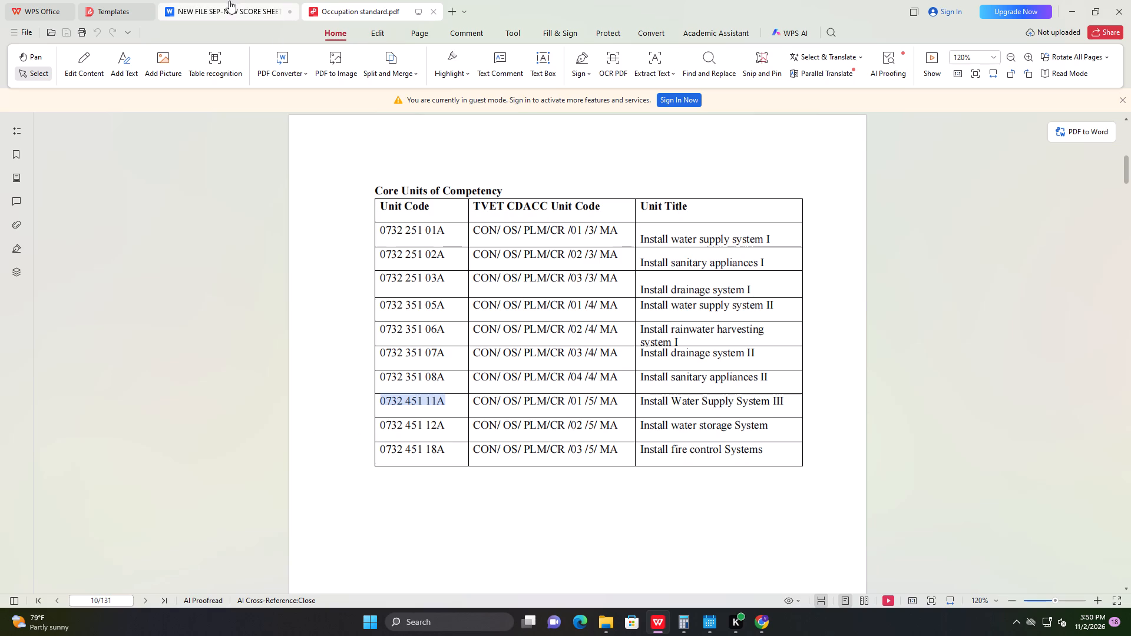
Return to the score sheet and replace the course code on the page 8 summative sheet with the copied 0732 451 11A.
click(227, 5)
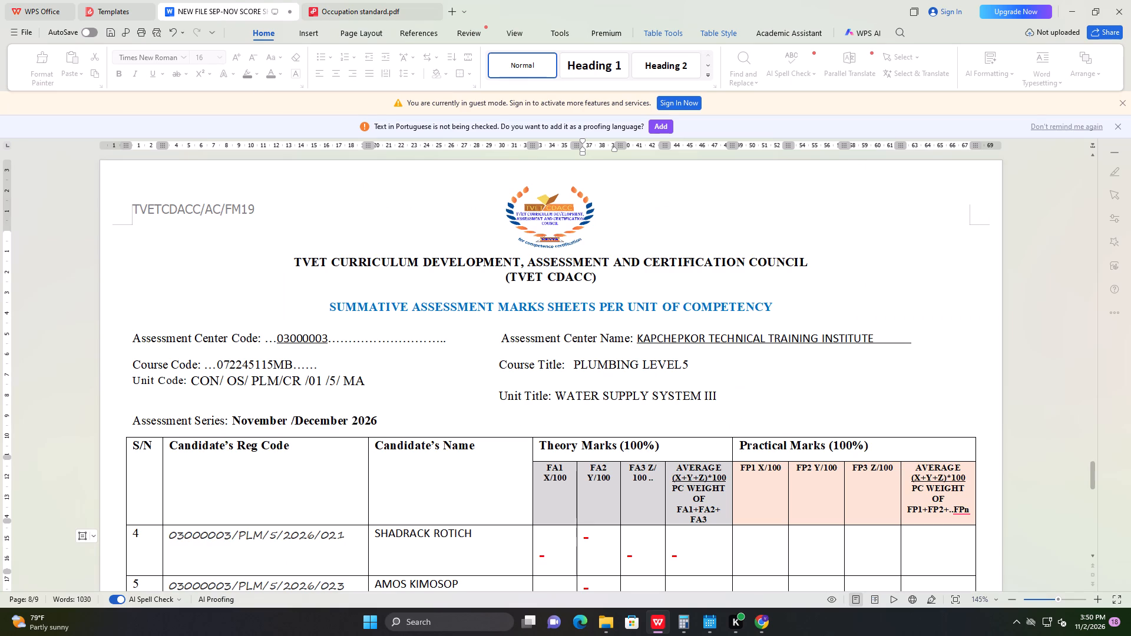
drag(326, 365, 215, 363)
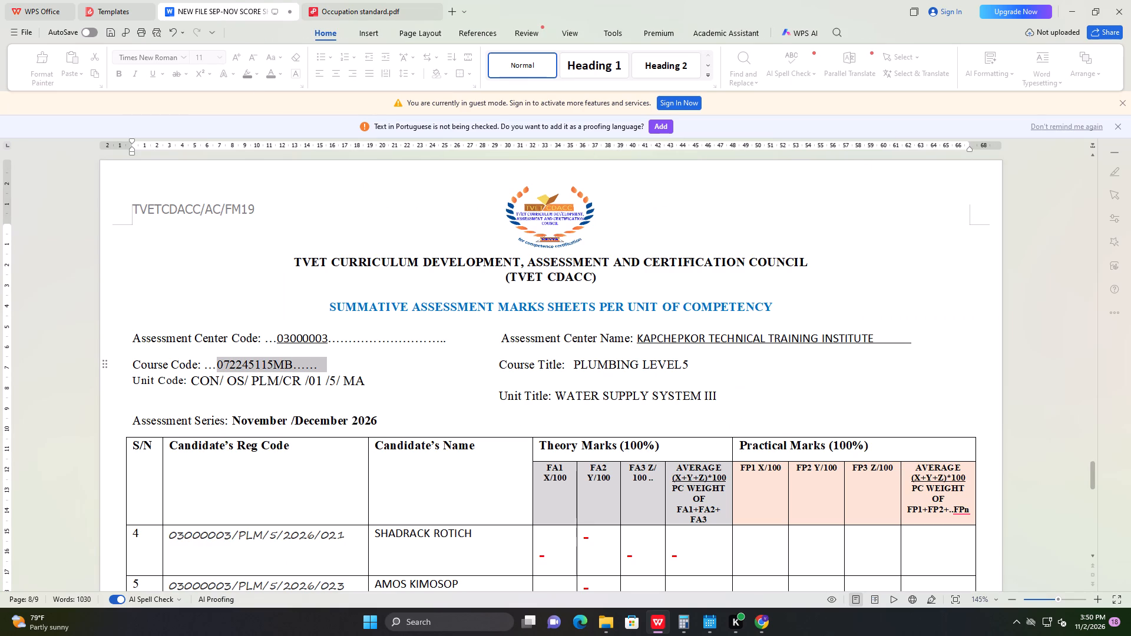
drag(215, 363, 204, 369)
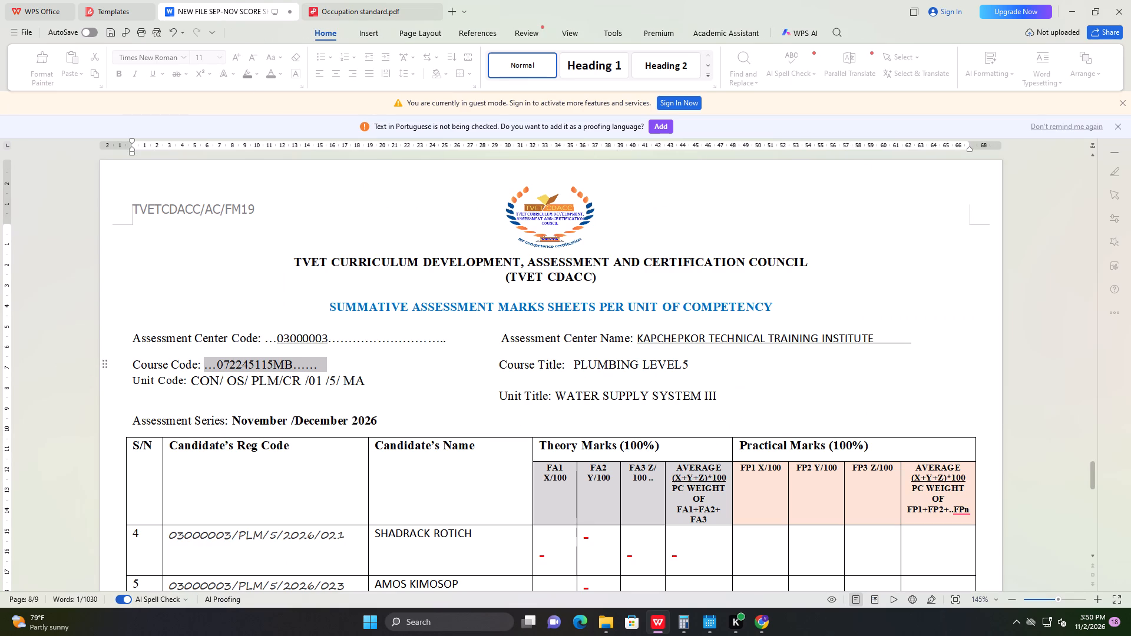
key(ctrl+v)
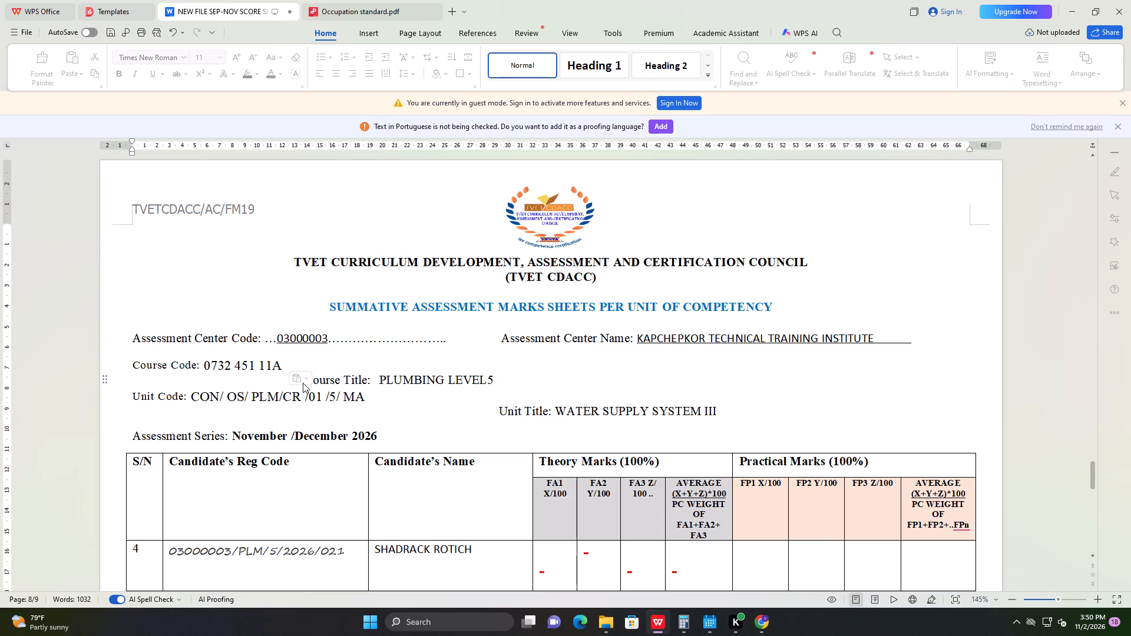
Insert spaces before the page 8 Course Title until it lines up approximately above the Unit Title.
click(318, 374)
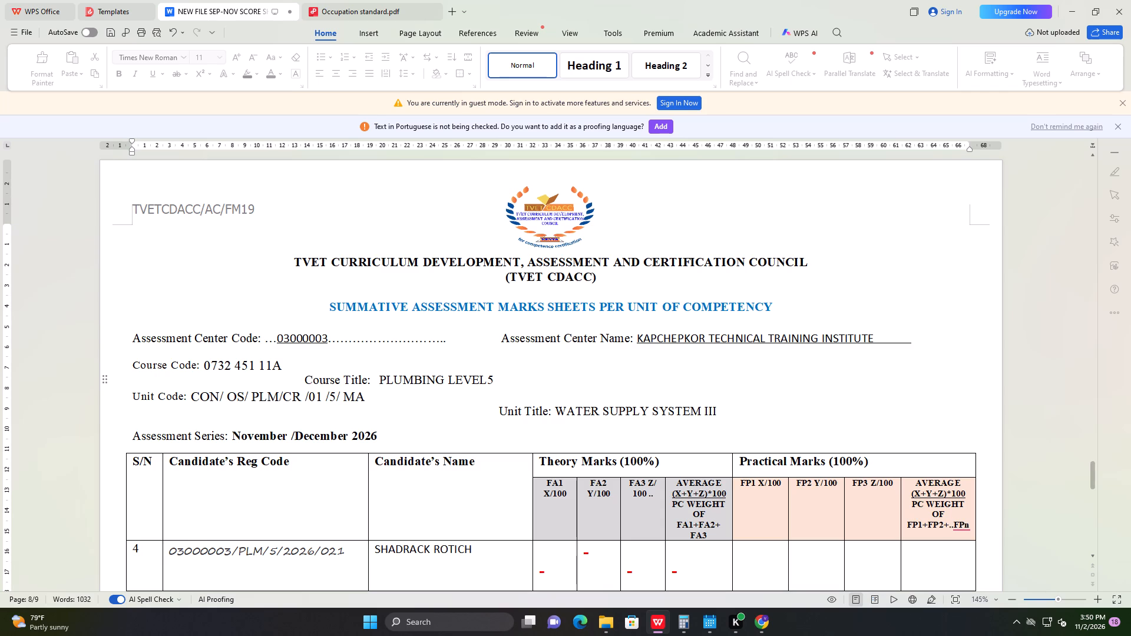
click(309, 379)
key(space)
key(space)
key(space)
key(space)
key(space)
key(space)
key(space)
key(space)
key(space)
key(space)
key(space)
key(space)
key(space)
key(space)
key(space)
key(space)
key(space)
key(space)
key(space)
key(space)
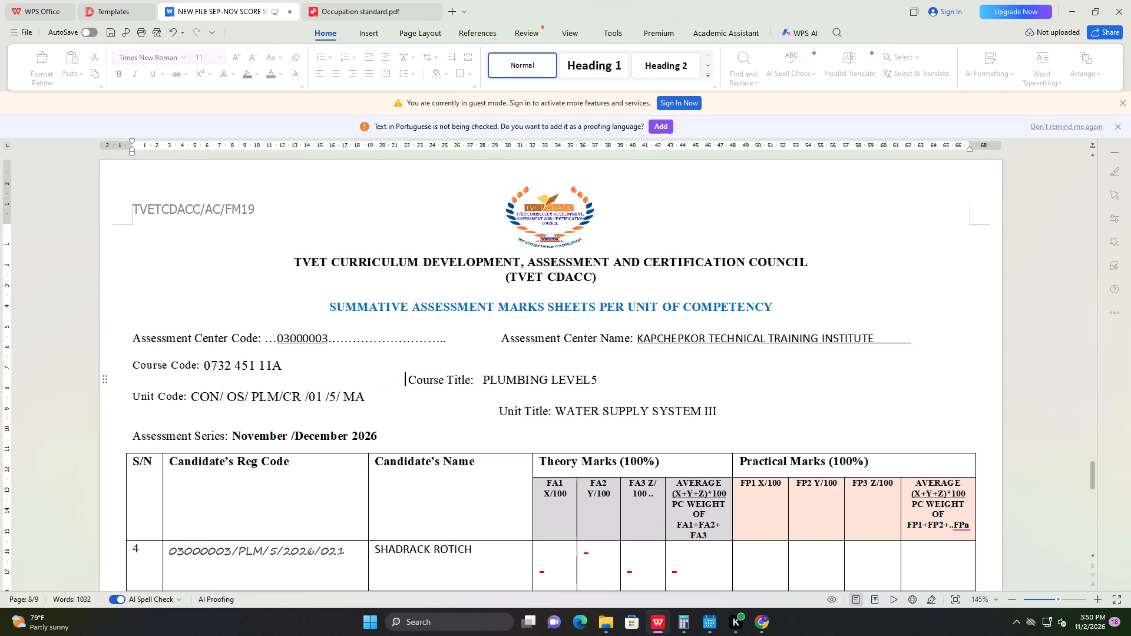
key(space)
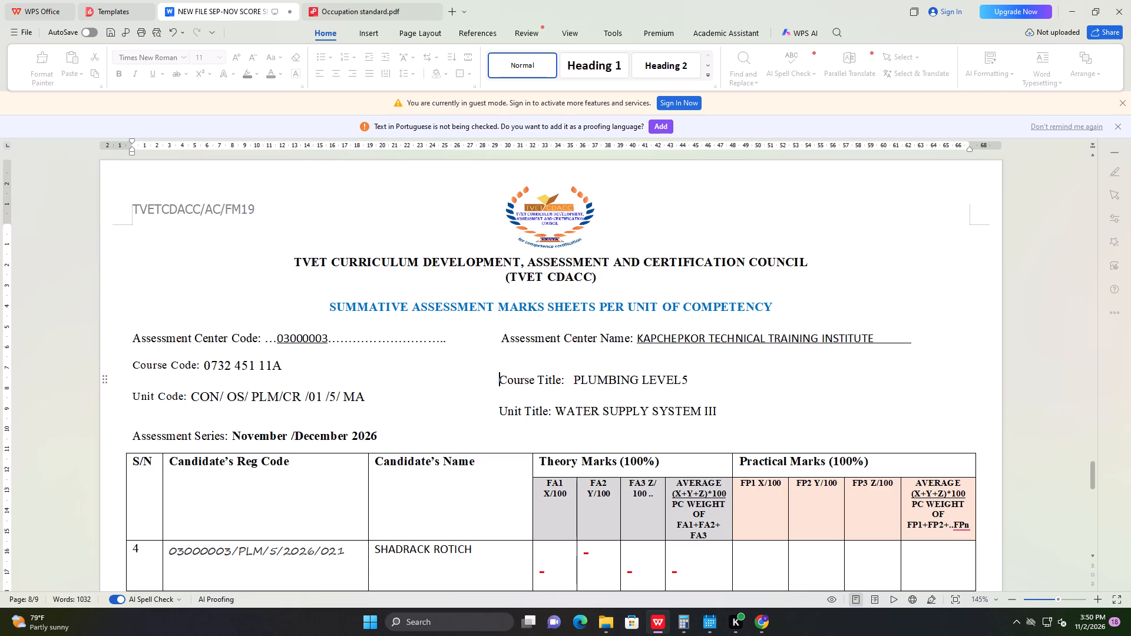
key(space)
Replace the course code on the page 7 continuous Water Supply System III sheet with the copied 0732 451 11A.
scroll(310, 379, up, 4)
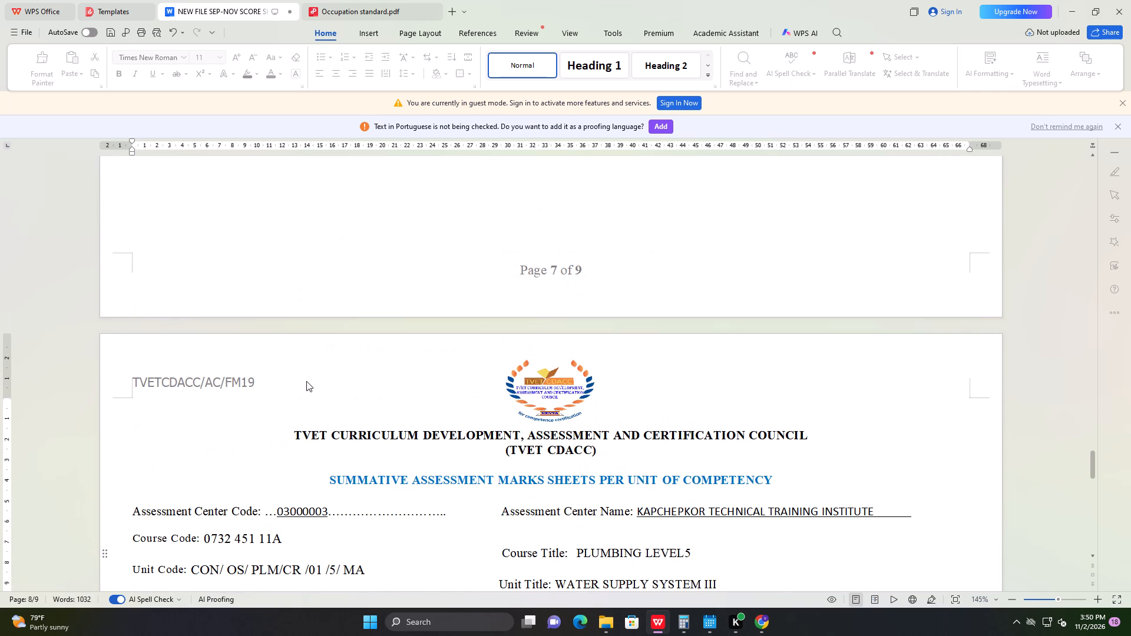
scroll(306, 381, up, 8)
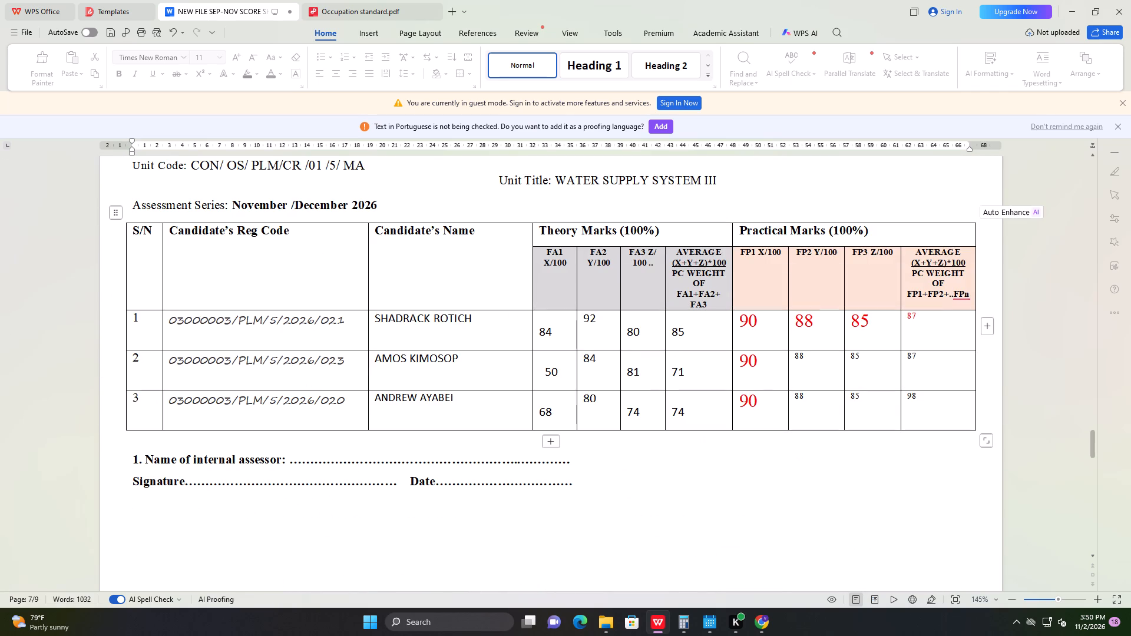
scroll(386, 233, up, 3)
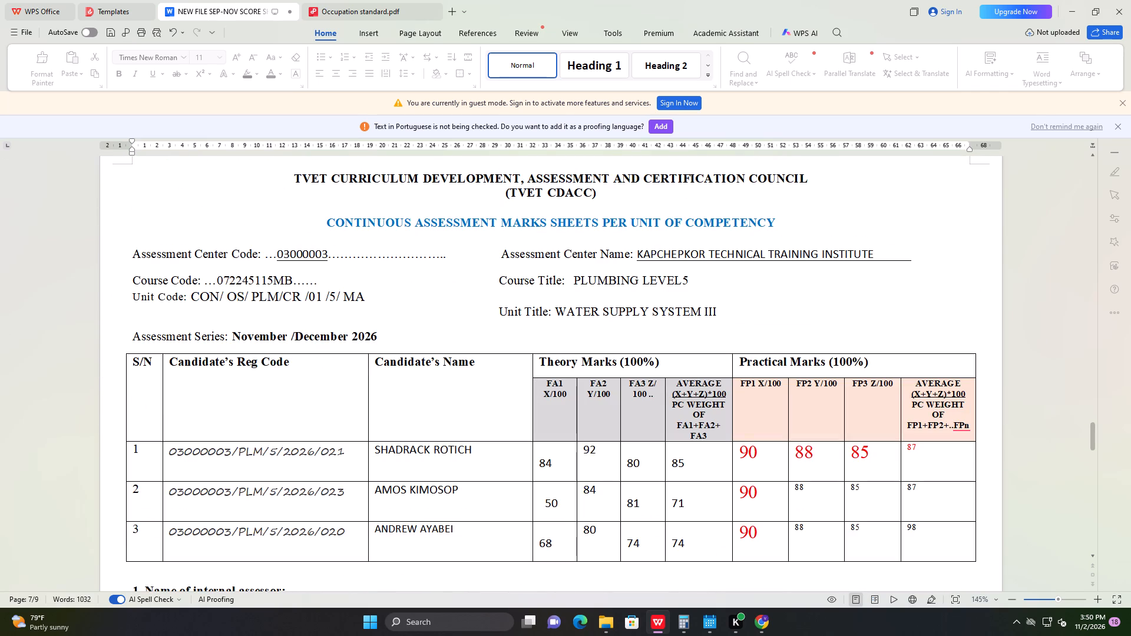
drag(335, 280, 258, 285)
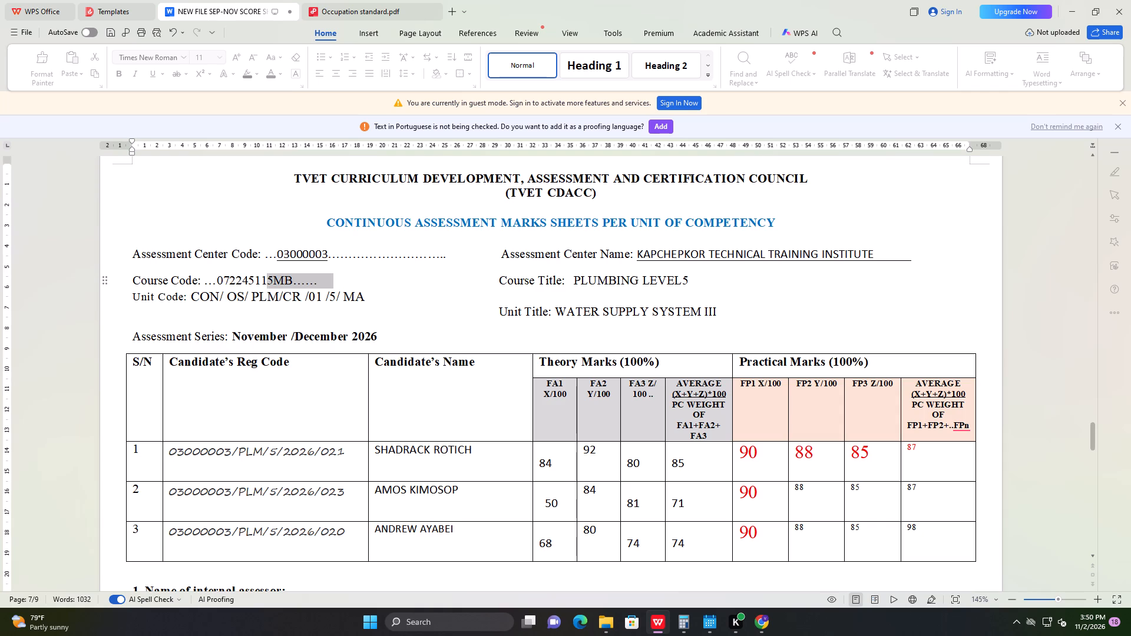
drag(258, 285, 209, 280)
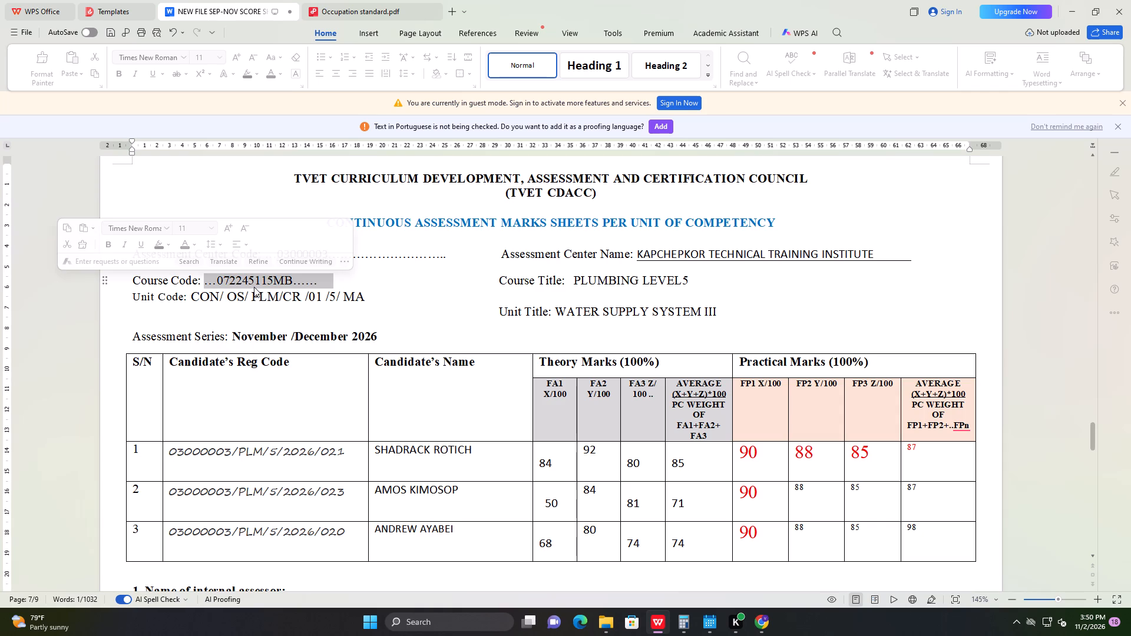
key(ctrl+v)
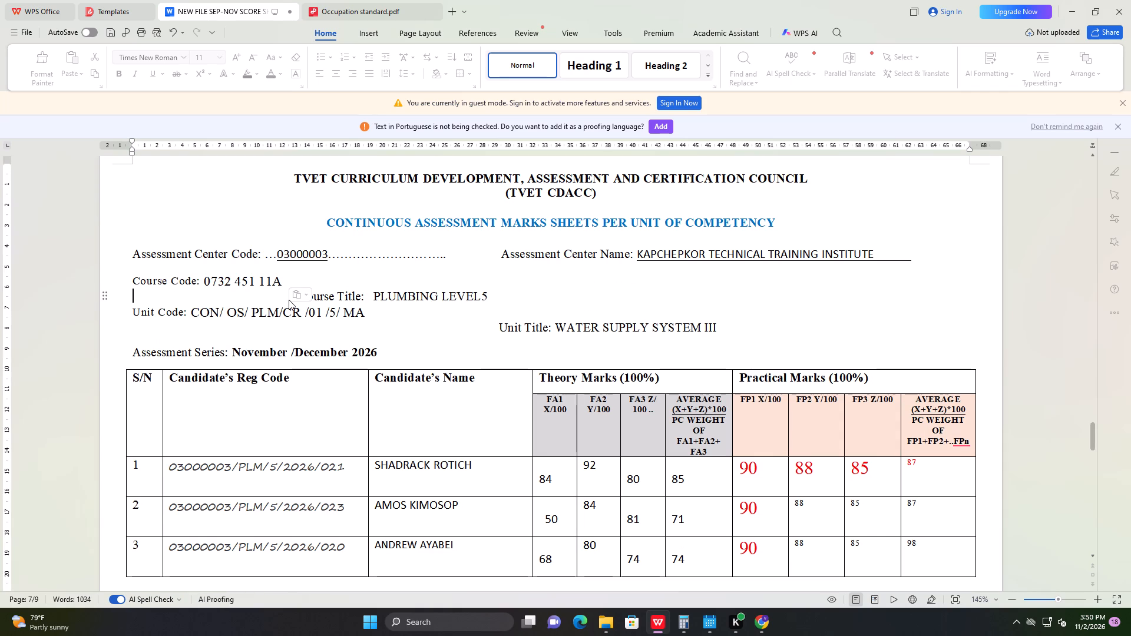
Insert spaces before the page 7 Course Title until it lines up above the Unit Title.
click(279, 298)
click(300, 297)
key(space)
key(space)
key(space)
key(space)
key(space)
key(space)
key(space)
key(space)
key(space)
key(space)
key(space)
key(space)
key(space)
key(space)
key(space)
key(space)
key(space)
key(space)
key(space)
key(space)
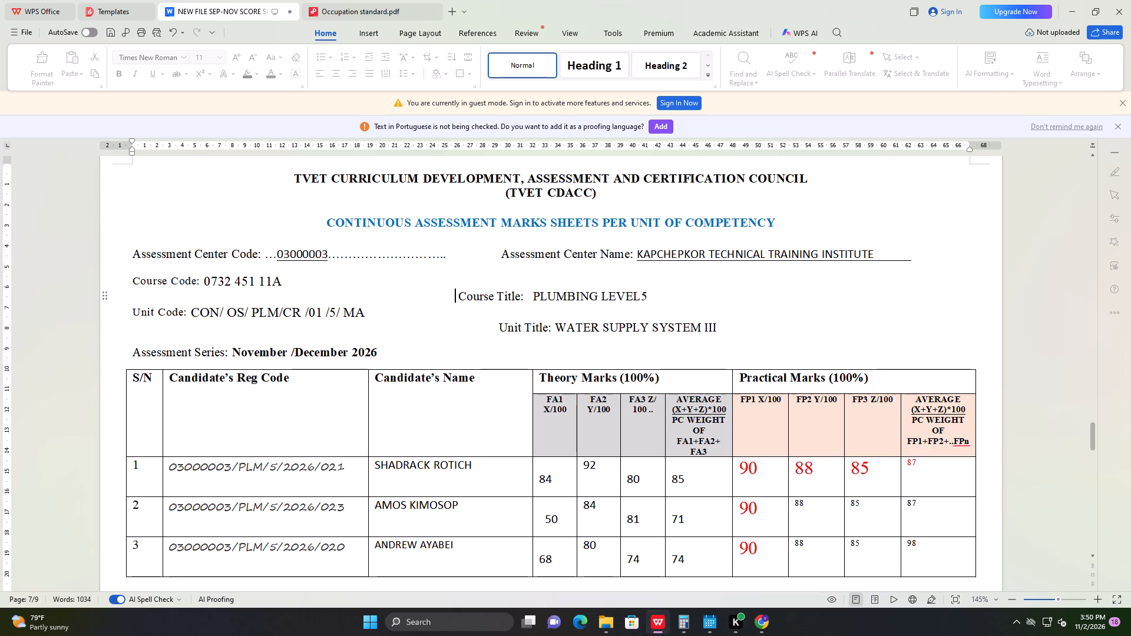
key(space)
key(space)
key(space)
key(space)
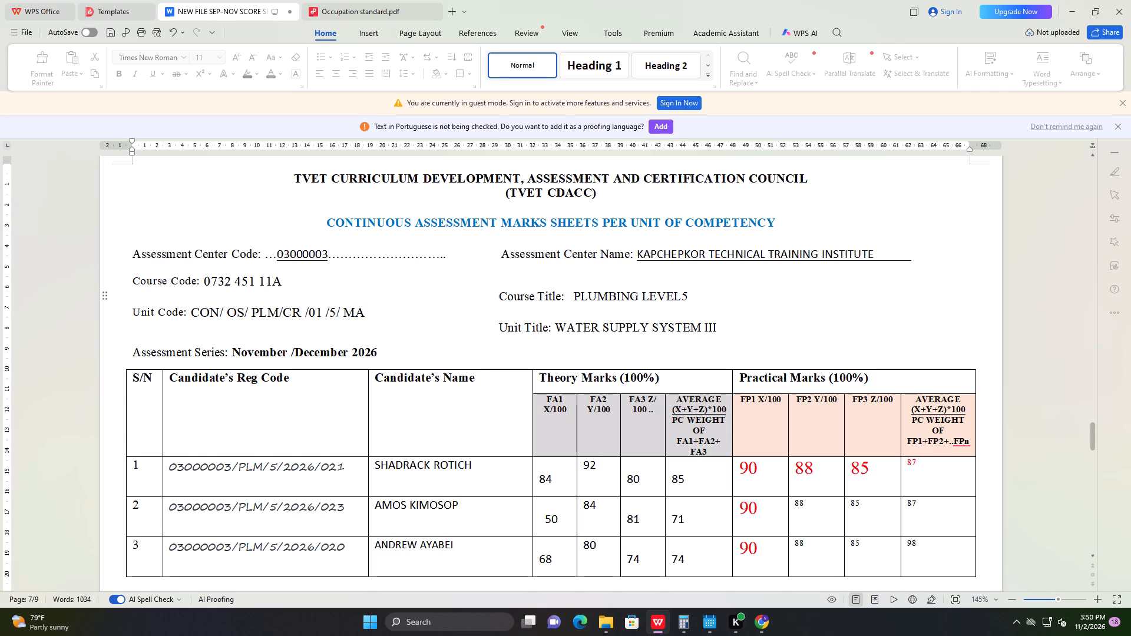
Add one more space before the page 7 Course Title so it lines up under the Assessment Center Name.
key(space)
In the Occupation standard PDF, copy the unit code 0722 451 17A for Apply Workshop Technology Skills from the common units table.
scroll(299, 298, down, 3)
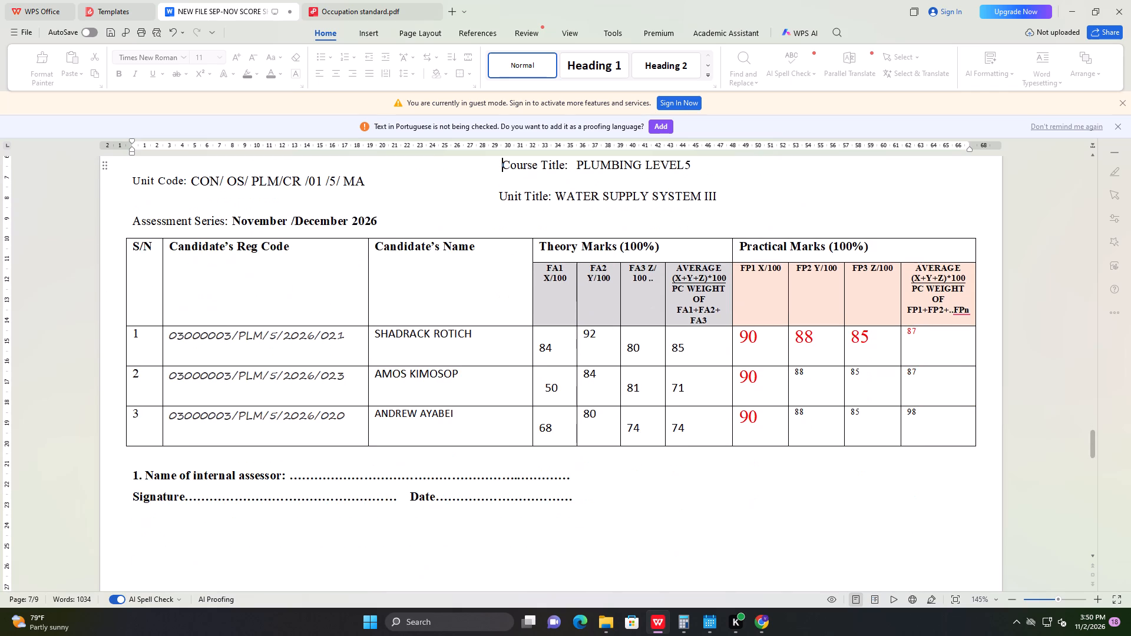
scroll(299, 298, down, 5)
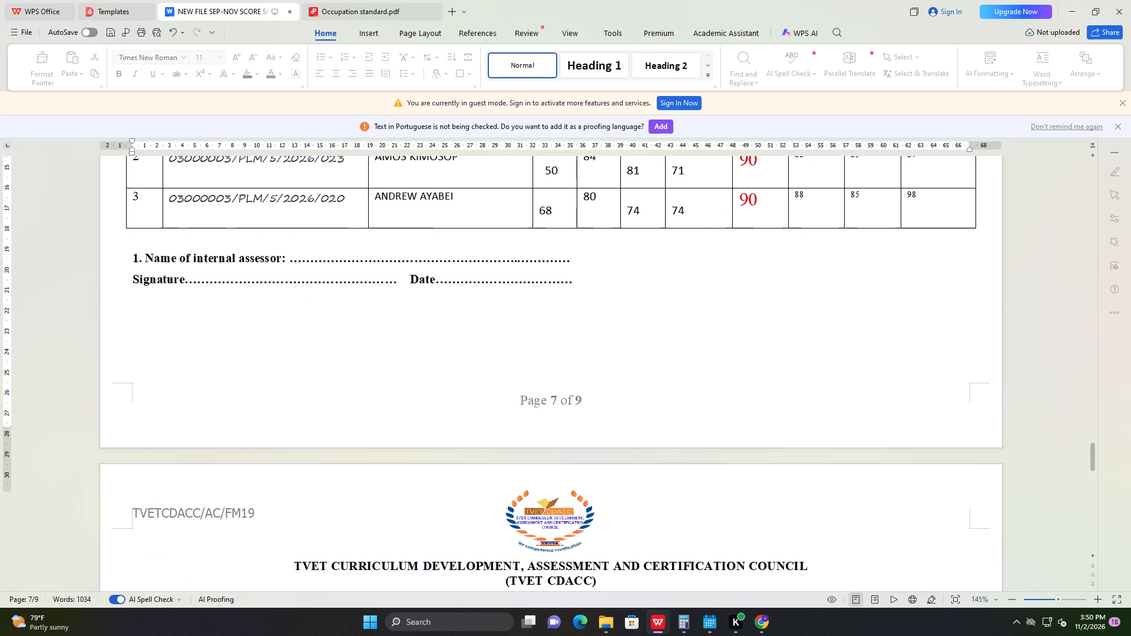
scroll(299, 298, up, 10)
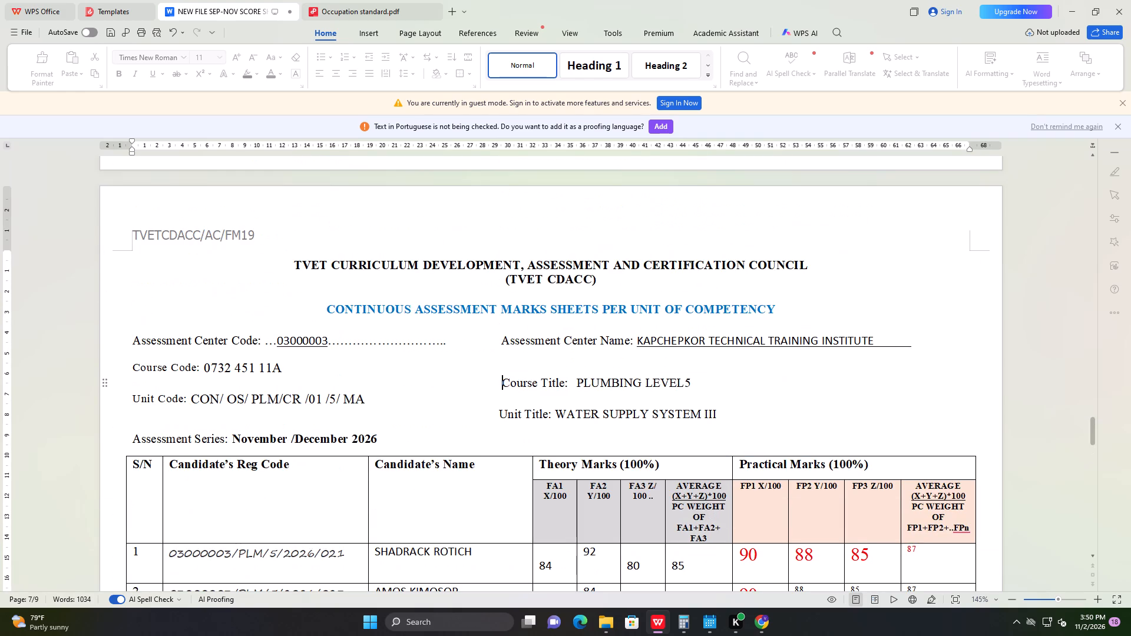
click(355, 9)
scroll(549, 383, up, 4)
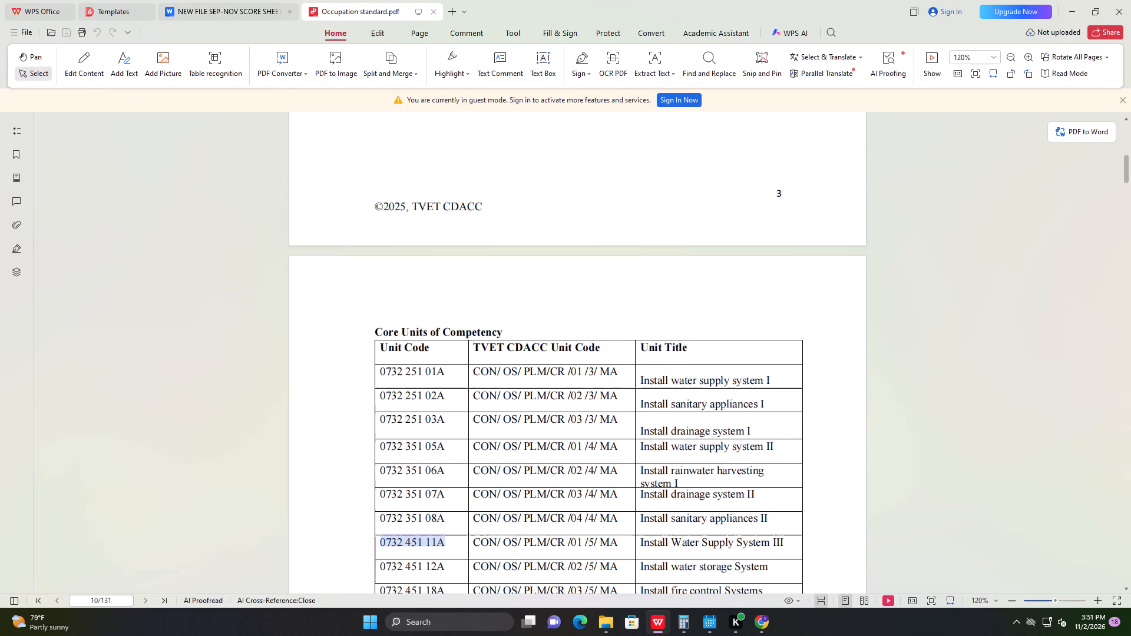
scroll(533, 395, up, 10)
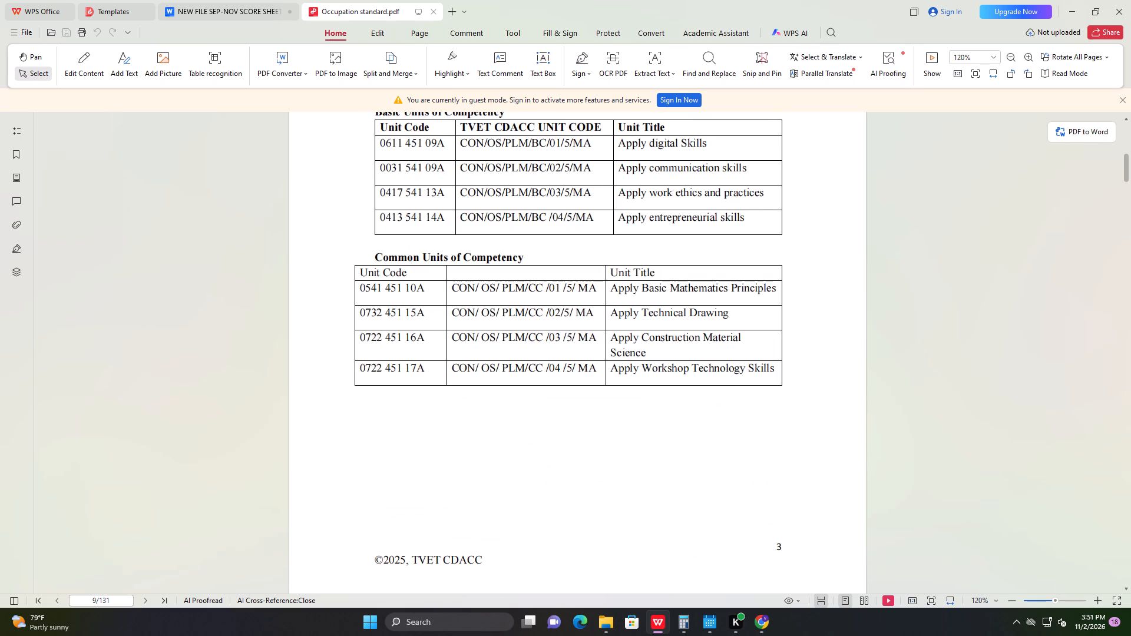
drag(430, 375, 365, 373)
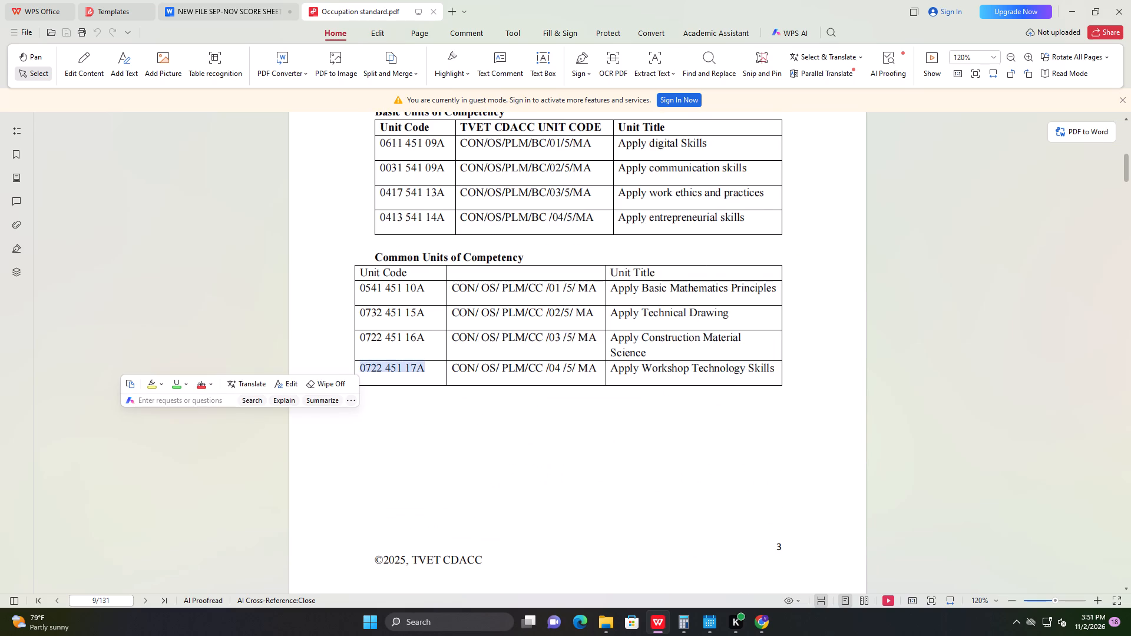
key(ctrl+c)
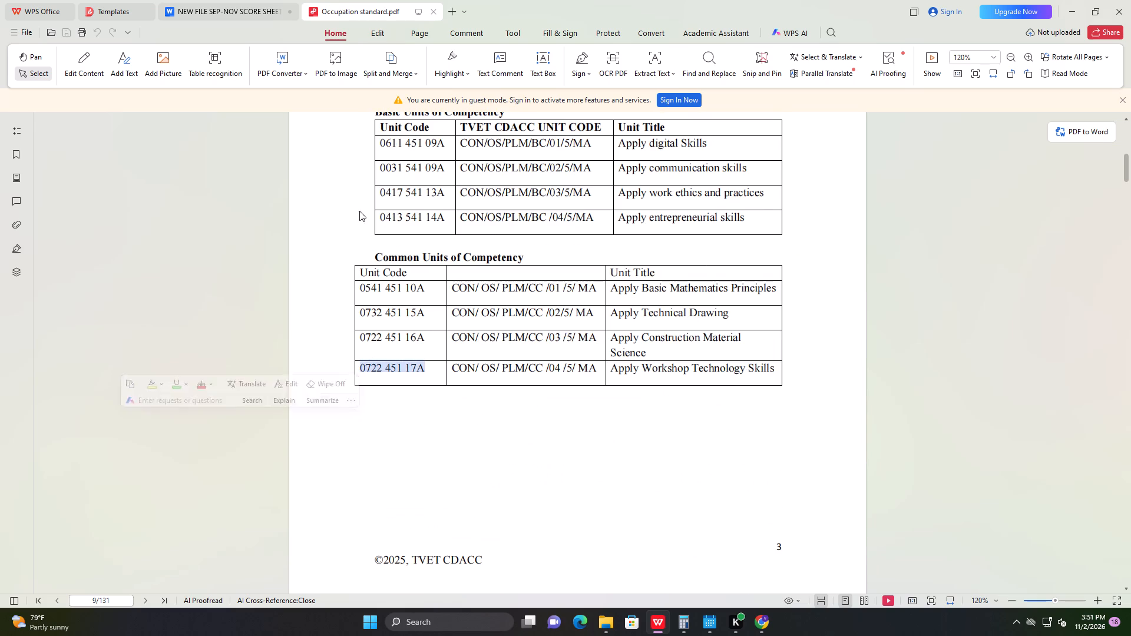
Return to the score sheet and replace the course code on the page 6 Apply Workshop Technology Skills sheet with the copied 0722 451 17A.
click(232, 4)
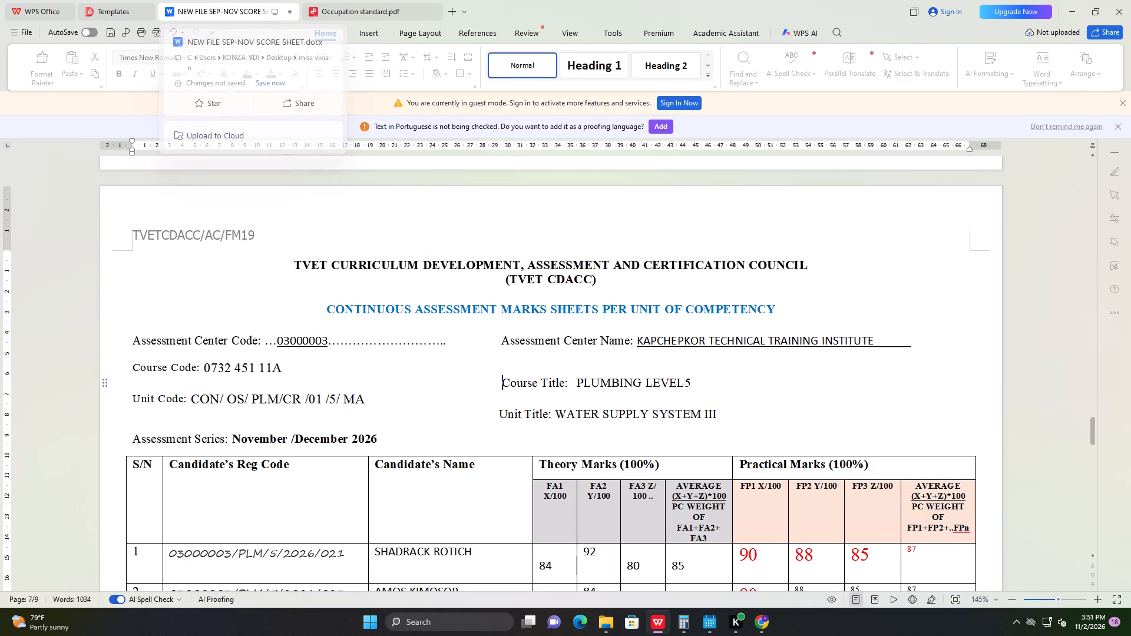
scroll(566, 473, down, 5)
scroll(565, 471, up, 10)
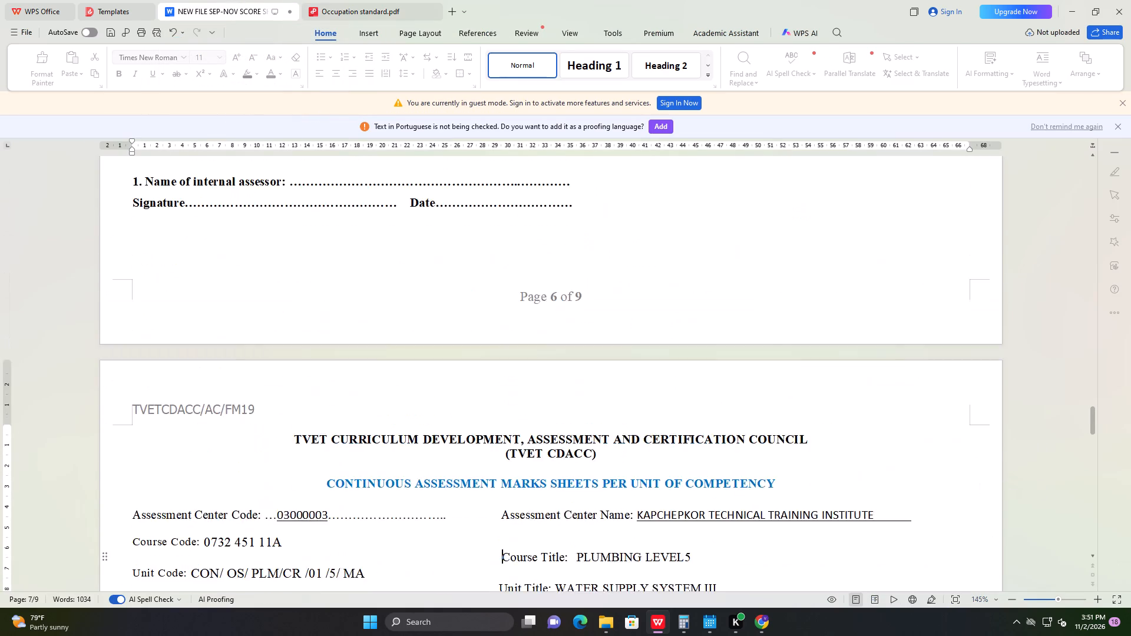
scroll(565, 471, up, 8)
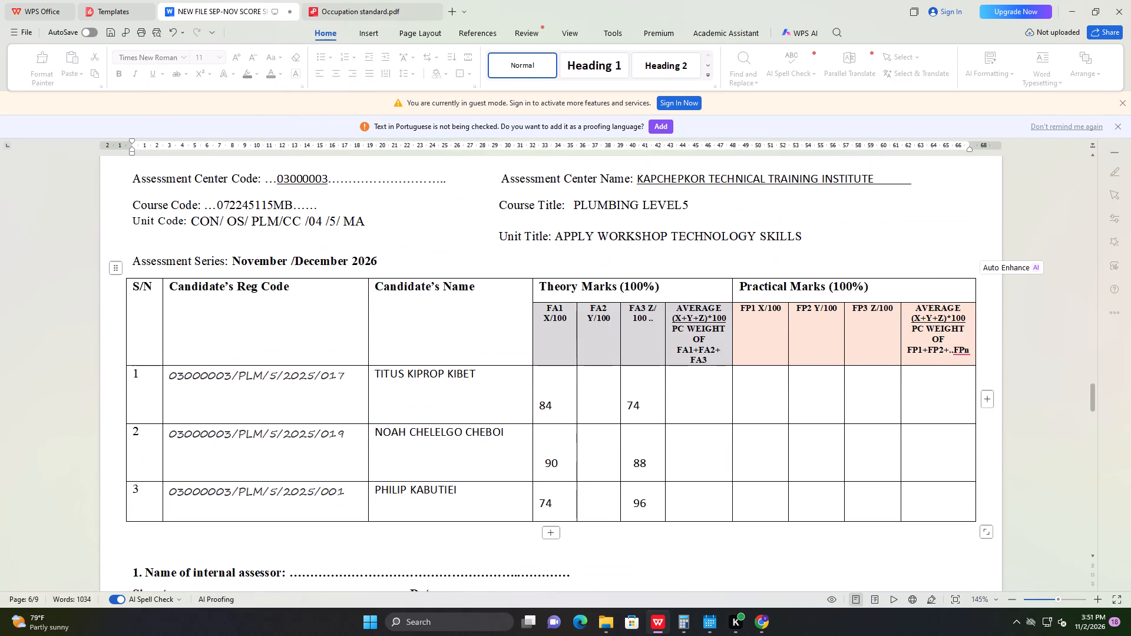
drag(319, 206, 208, 203)
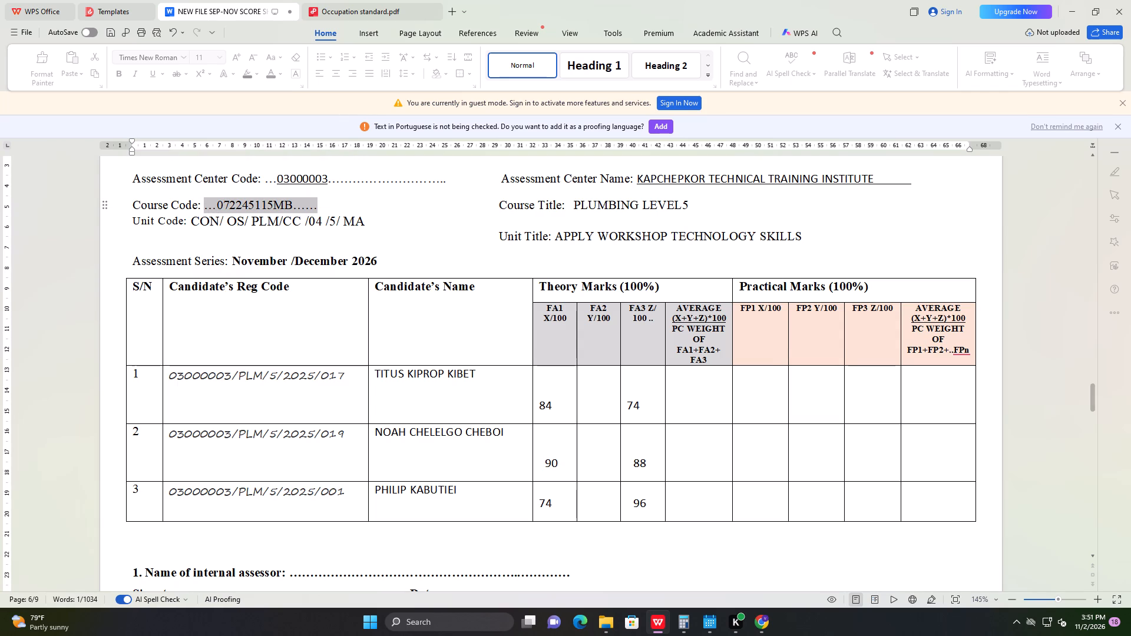
key(ctrl+v)
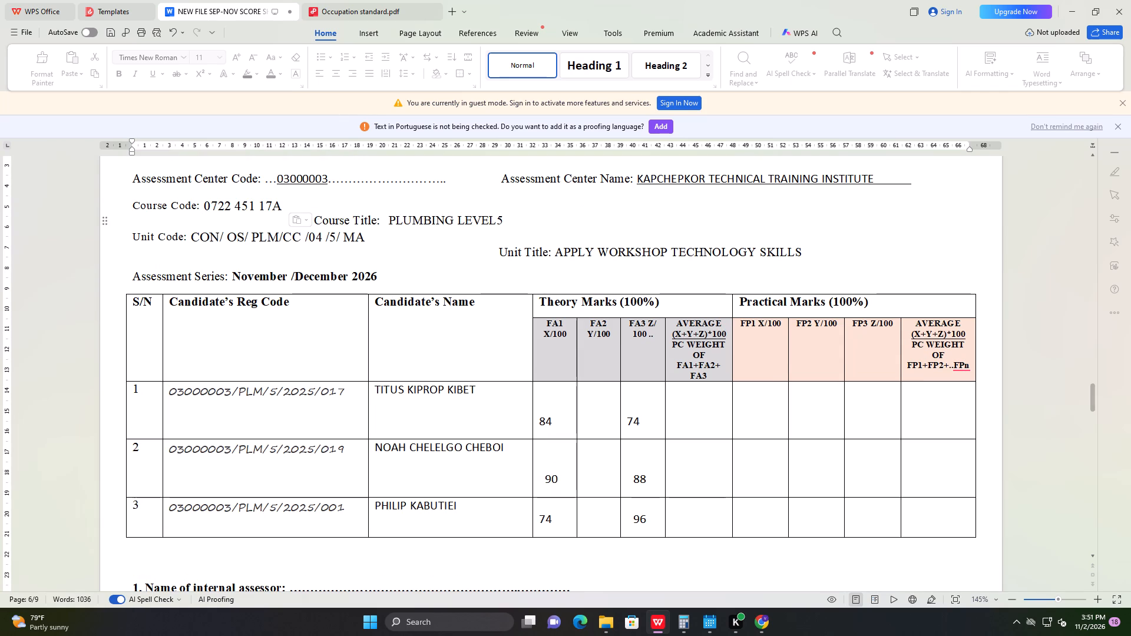
Insert spaces before the page 6 Course Title until it lines up approximately above the Unit Title.
click(275, 224)
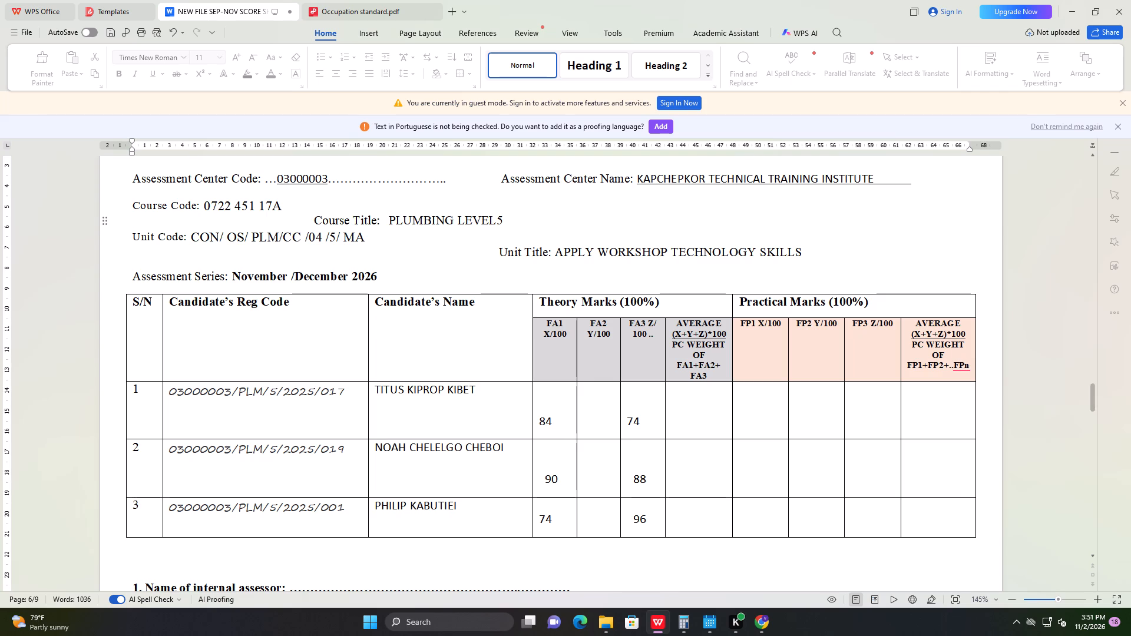
click(300, 220)
click(309, 220)
key(space)
key(space)
key(space)
key(space)
key(space)
key(space)
key(space)
key(space)
key(space)
key(space)
key(space)
key(space)
key(space)
key(space)
key(space)
key(space)
key(space)
key(space)
key(space)
key(space)
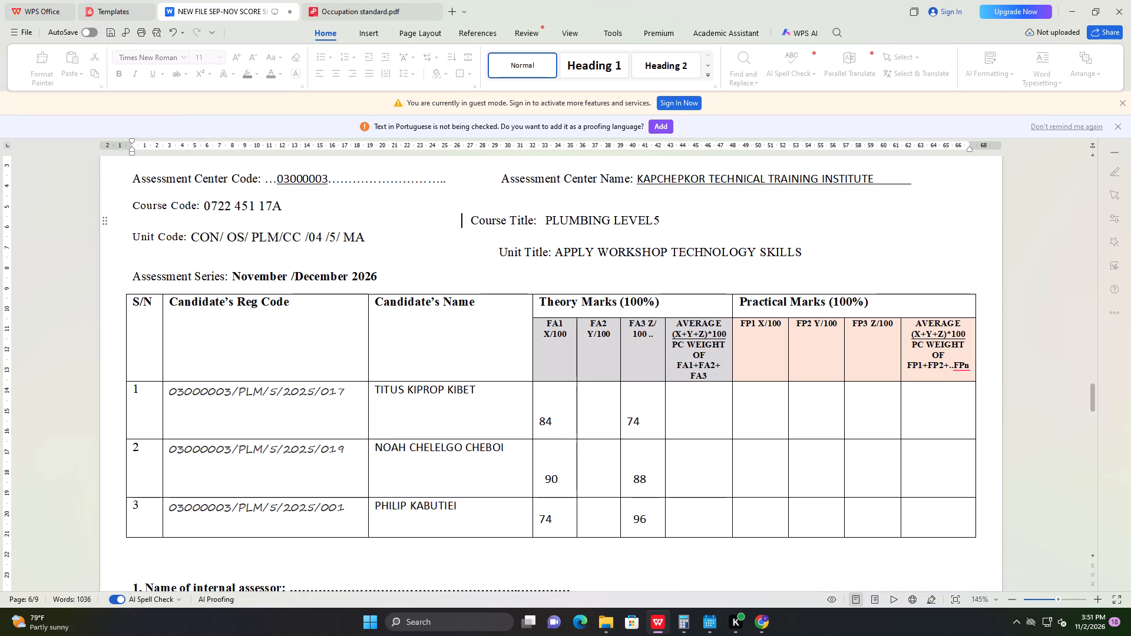
key(space)
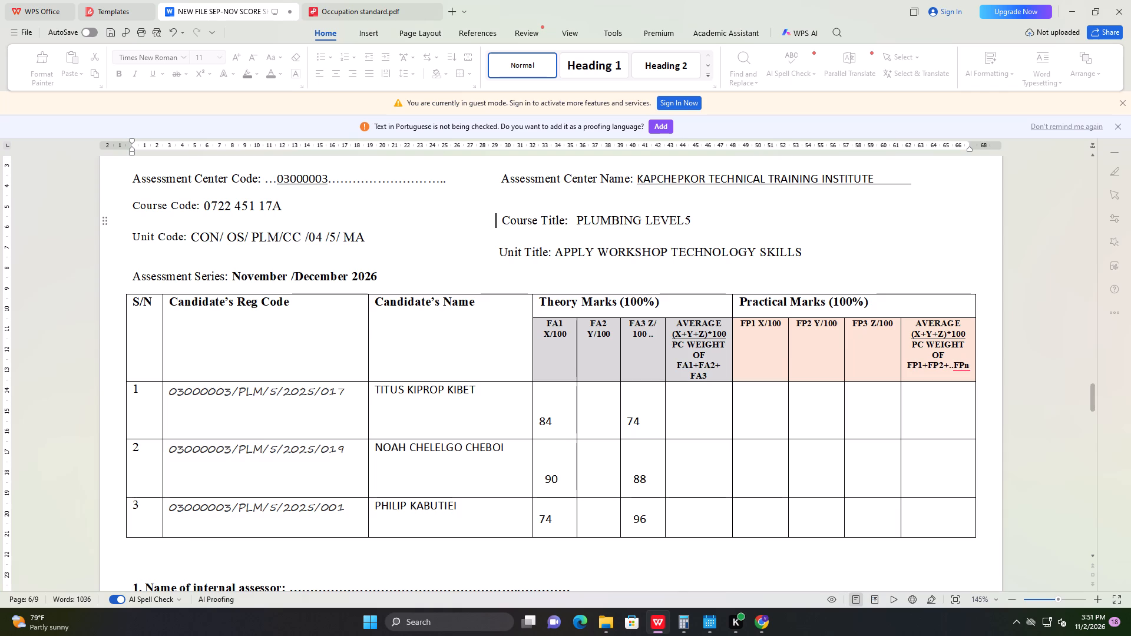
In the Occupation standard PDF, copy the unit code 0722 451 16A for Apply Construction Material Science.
scroll(307, 220, down, 5)
scroll(304, 226, up, 11)
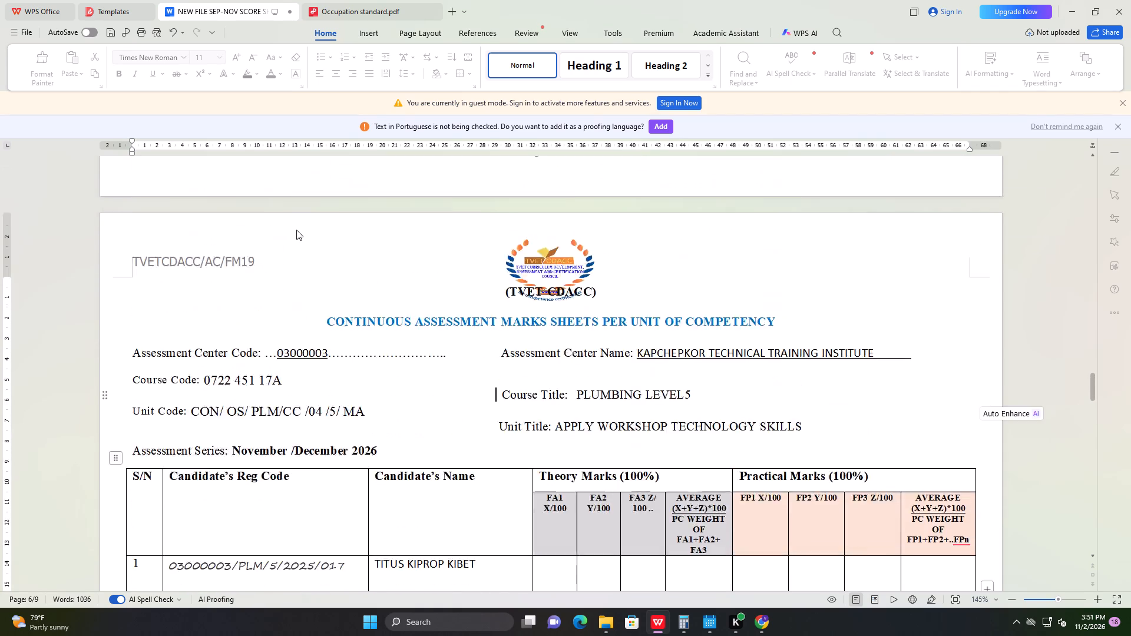
scroll(296, 230, up, 7)
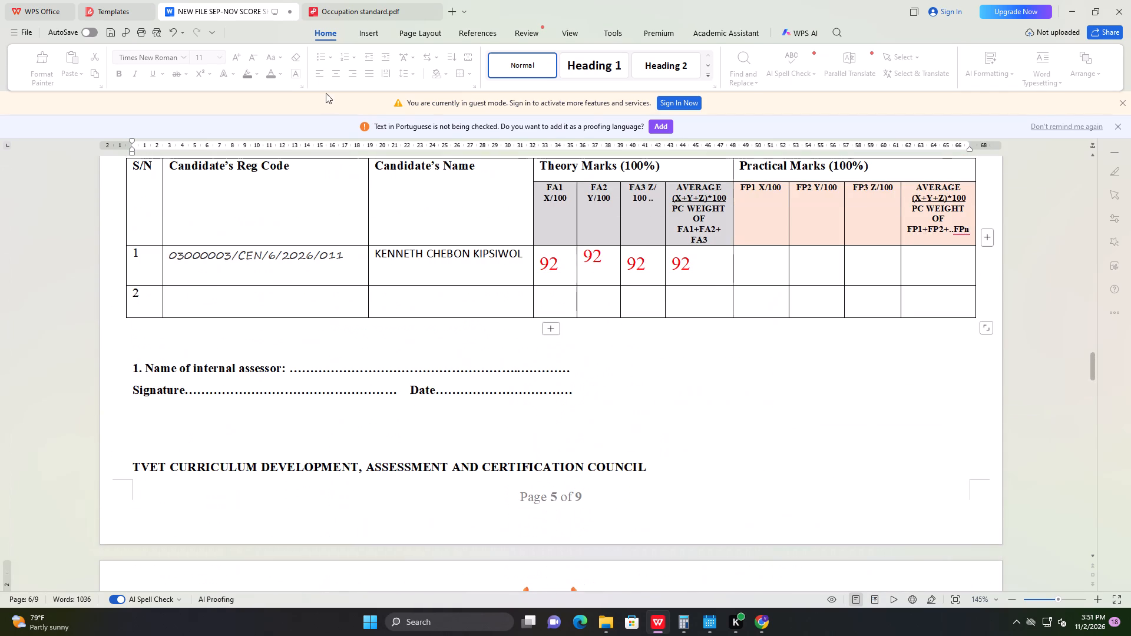
click(386, 15)
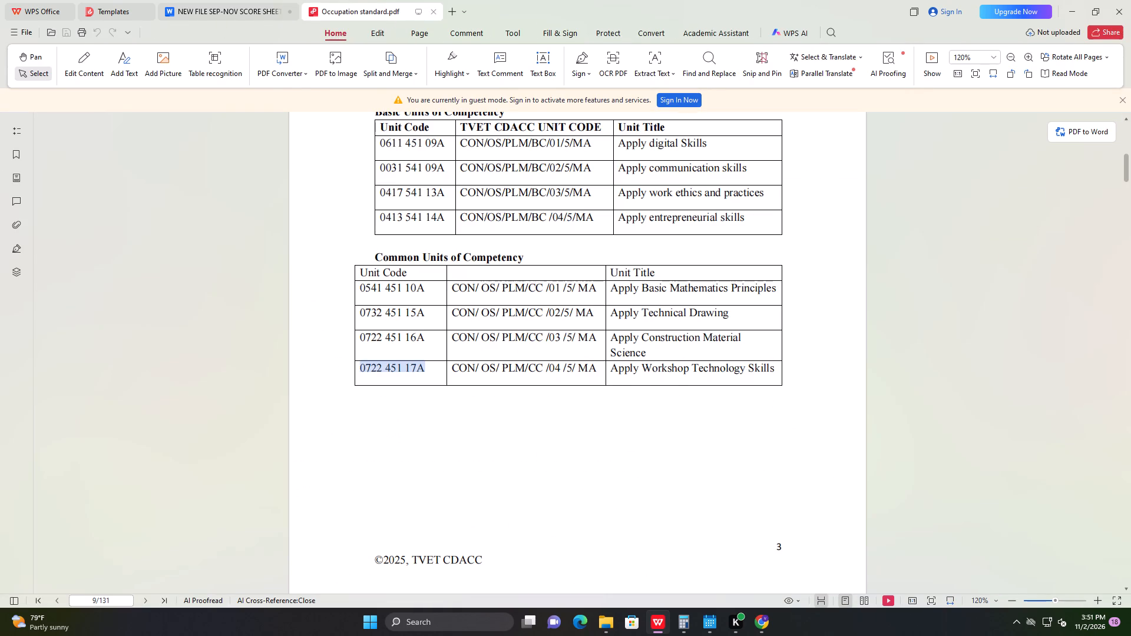
scroll(456, 276, up, 2)
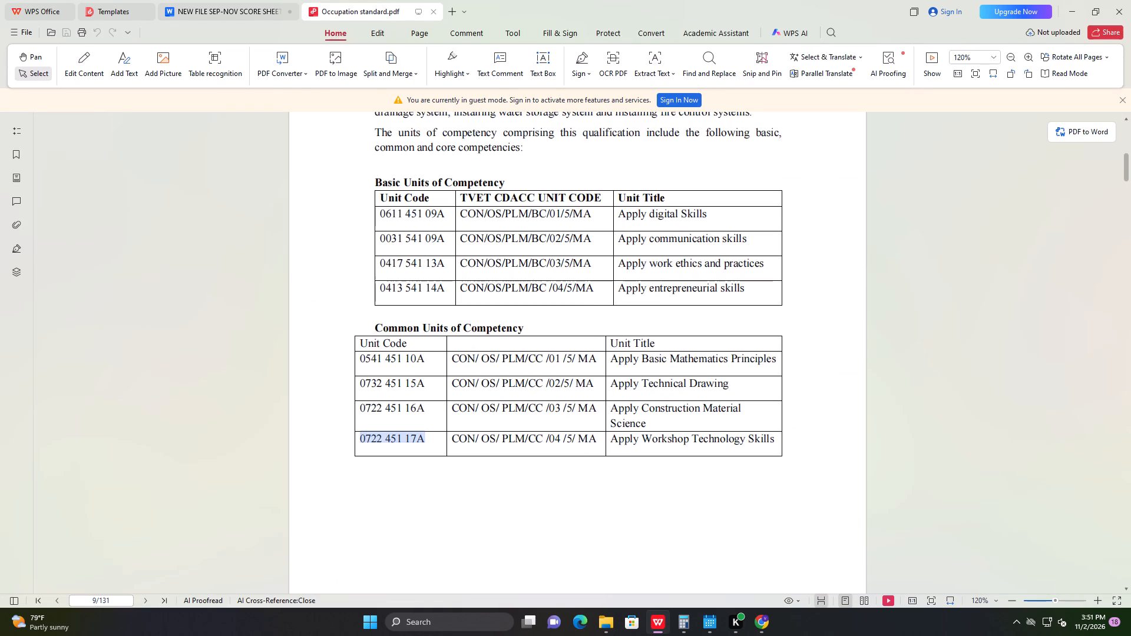
drag(427, 410, 391, 415)
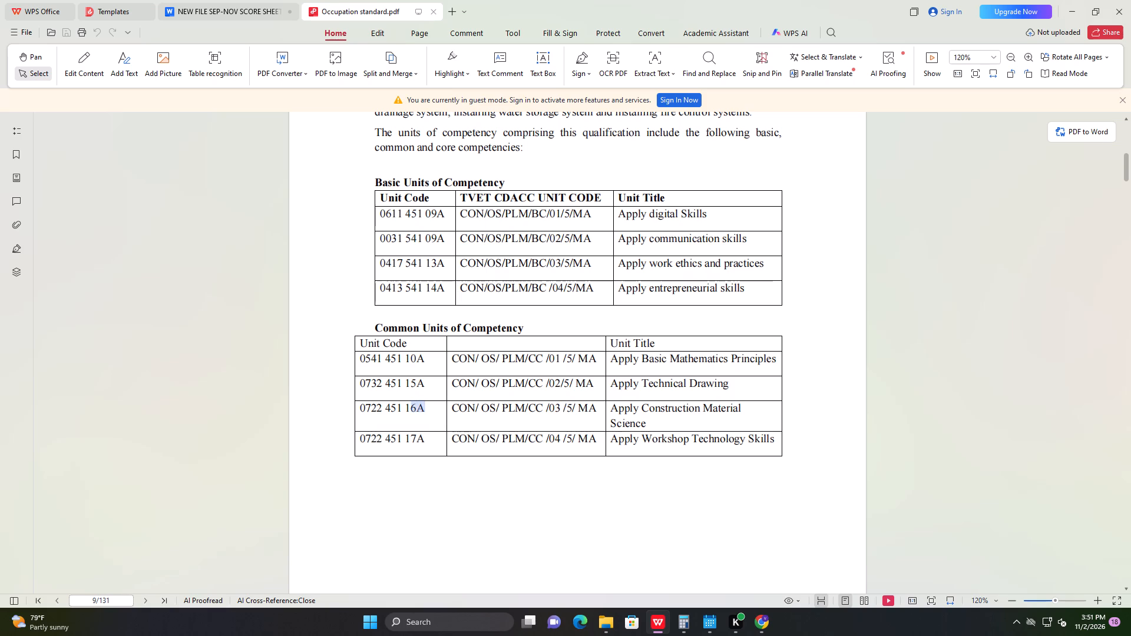
drag(391, 415, 362, 416)
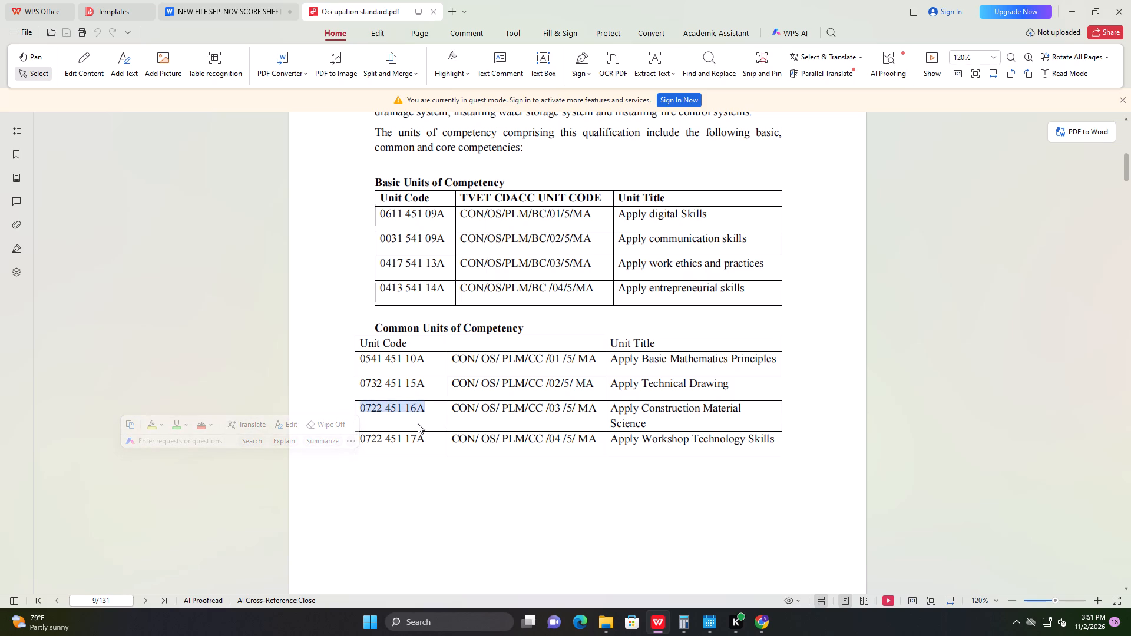
key(ctrl+c)
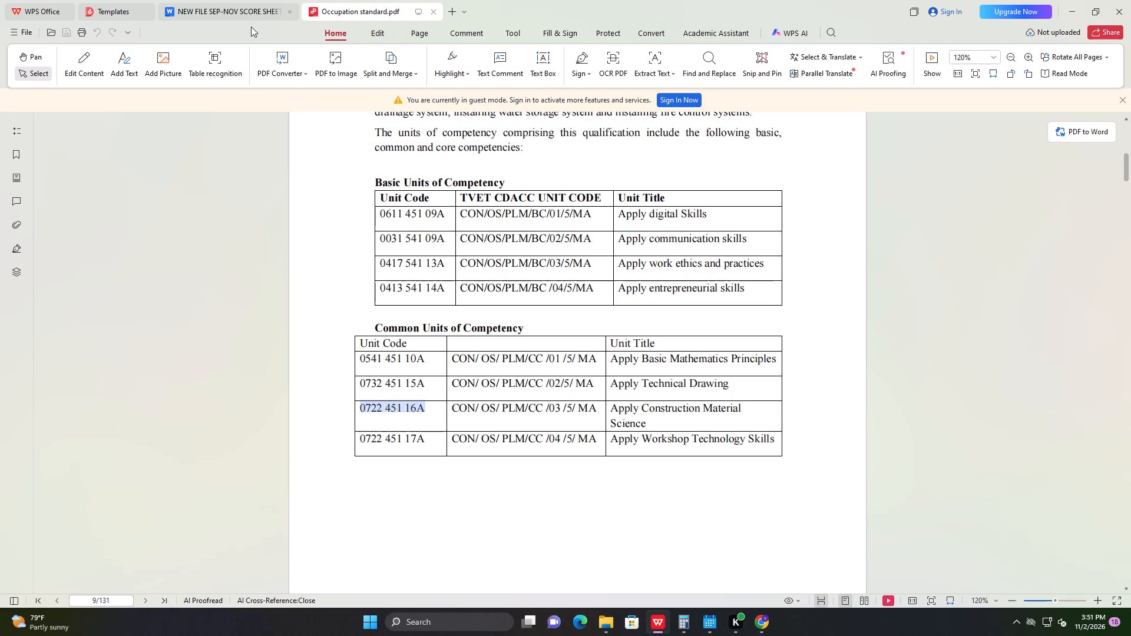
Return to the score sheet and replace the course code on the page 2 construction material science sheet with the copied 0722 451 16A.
click(237, 3)
scroll(392, 219, up, 5)
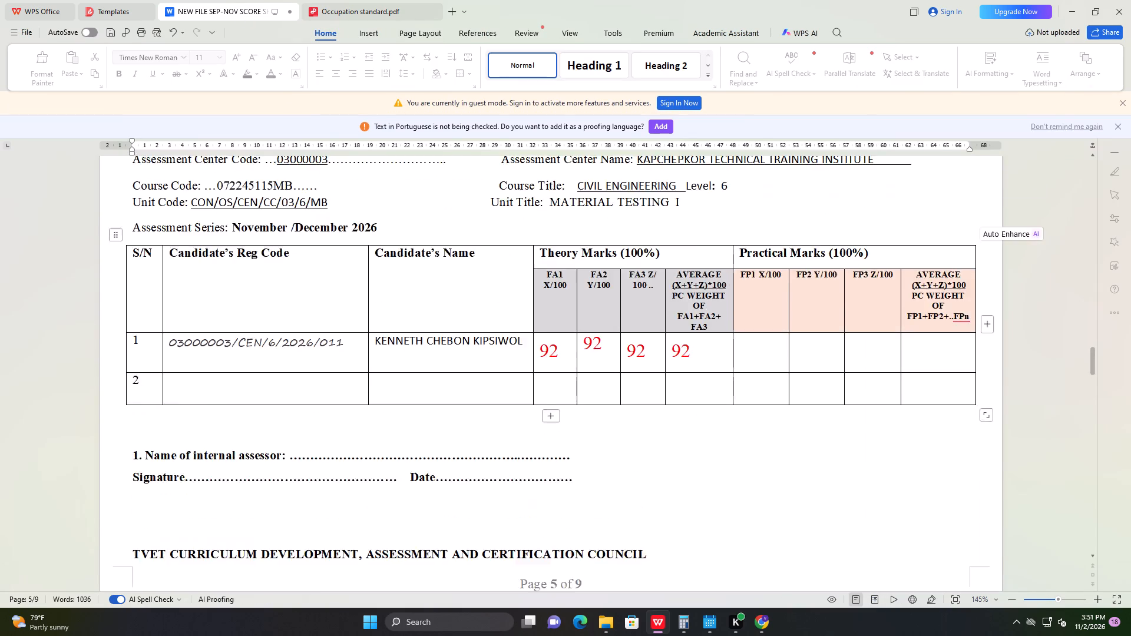
scroll(392, 220, up, 20)
scroll(392, 220, up, 1)
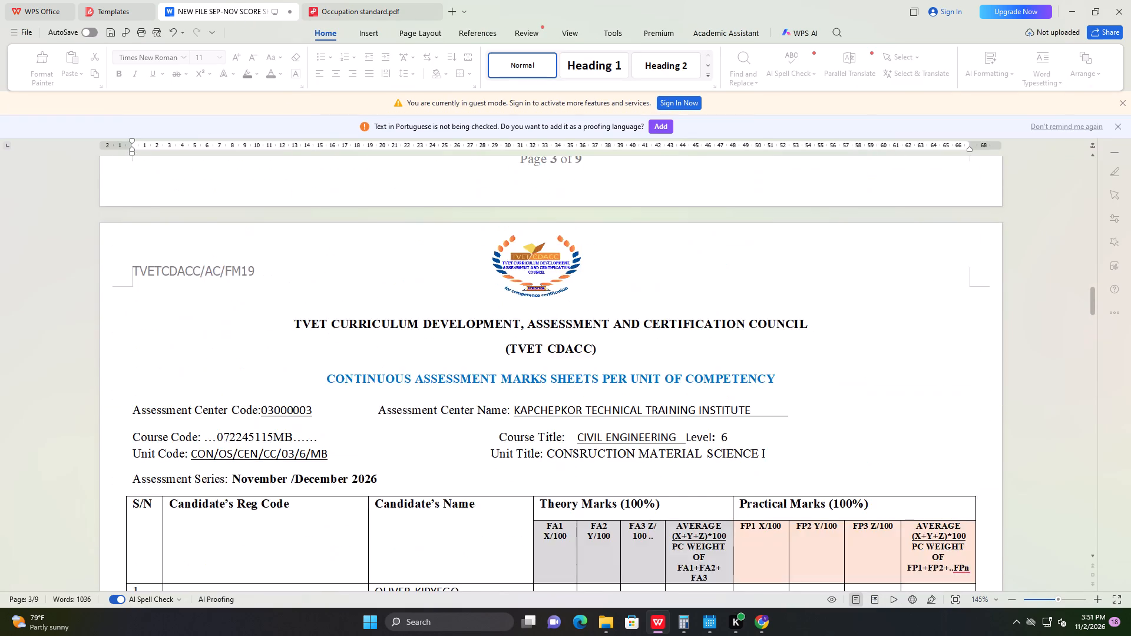
scroll(419, 257, up, 17)
scroll(419, 257, up, 4)
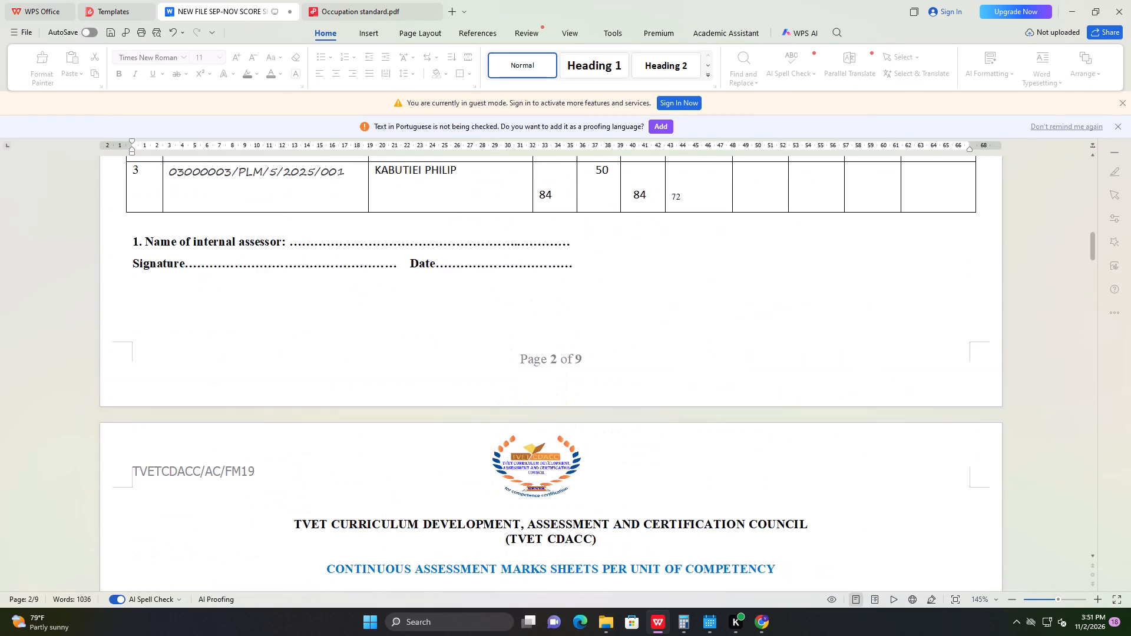
scroll(419, 257, up, 9)
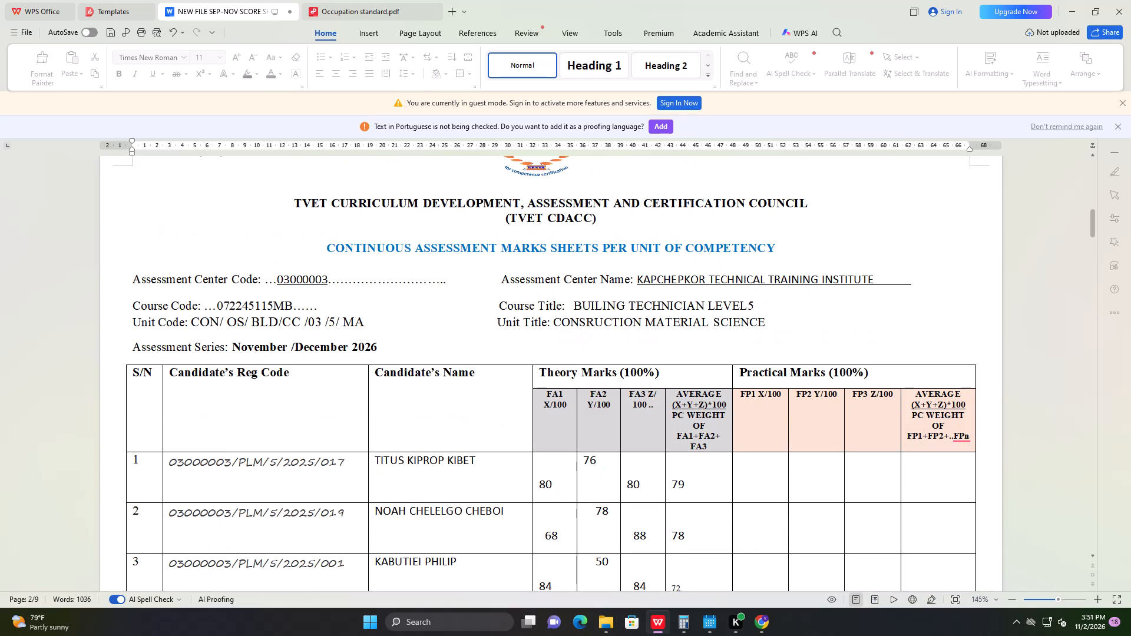
scroll(360, 289, down, 1)
drag(321, 264, 259, 264)
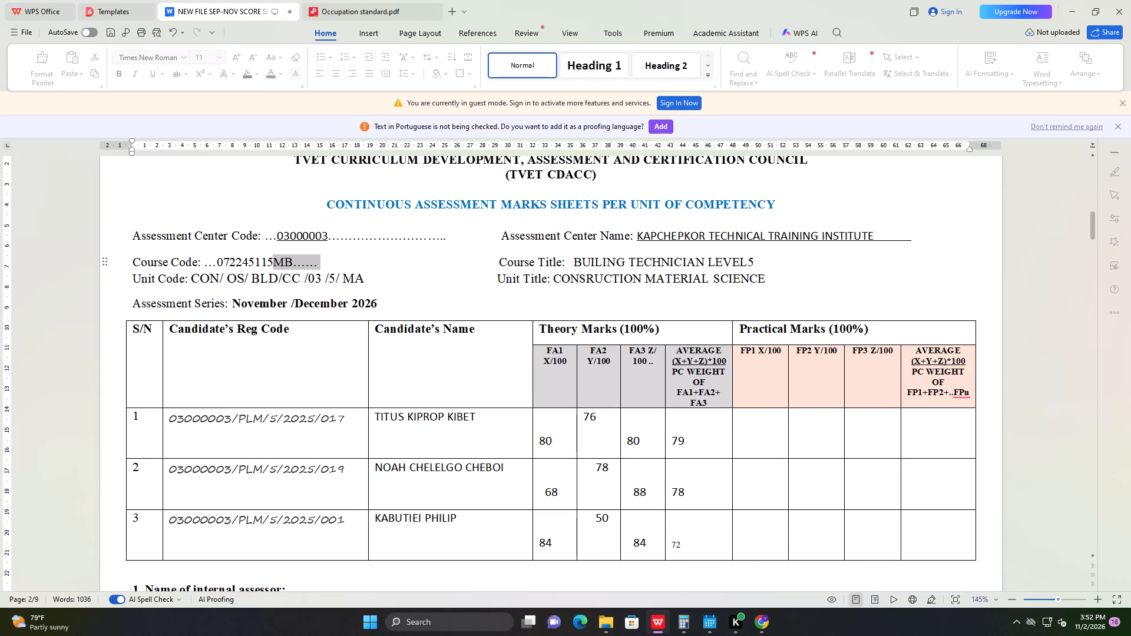
drag(259, 264, 208, 262)
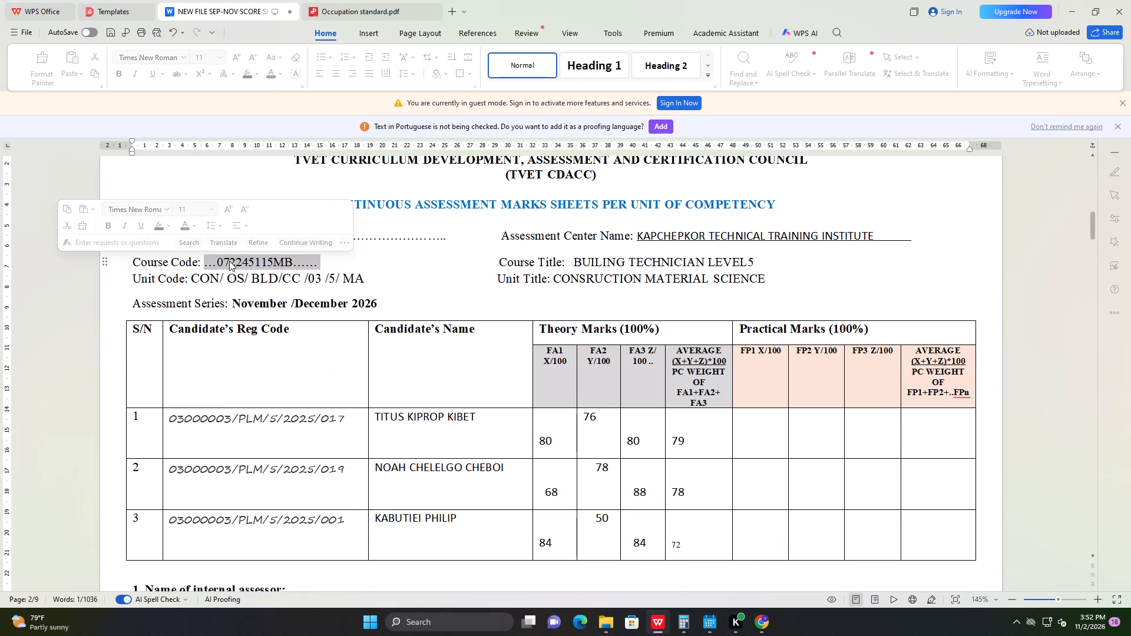
key(ctrl+v)
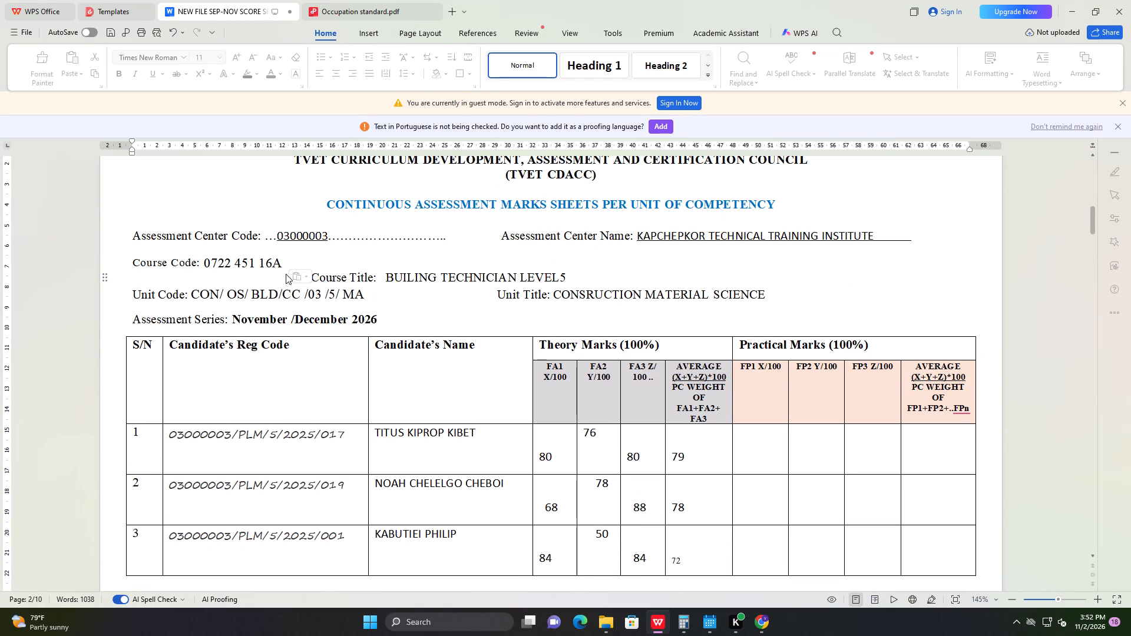
Adjust the spaces before the page 2 Course Title until it lines up approximately above the Unit Title.
click(313, 275)
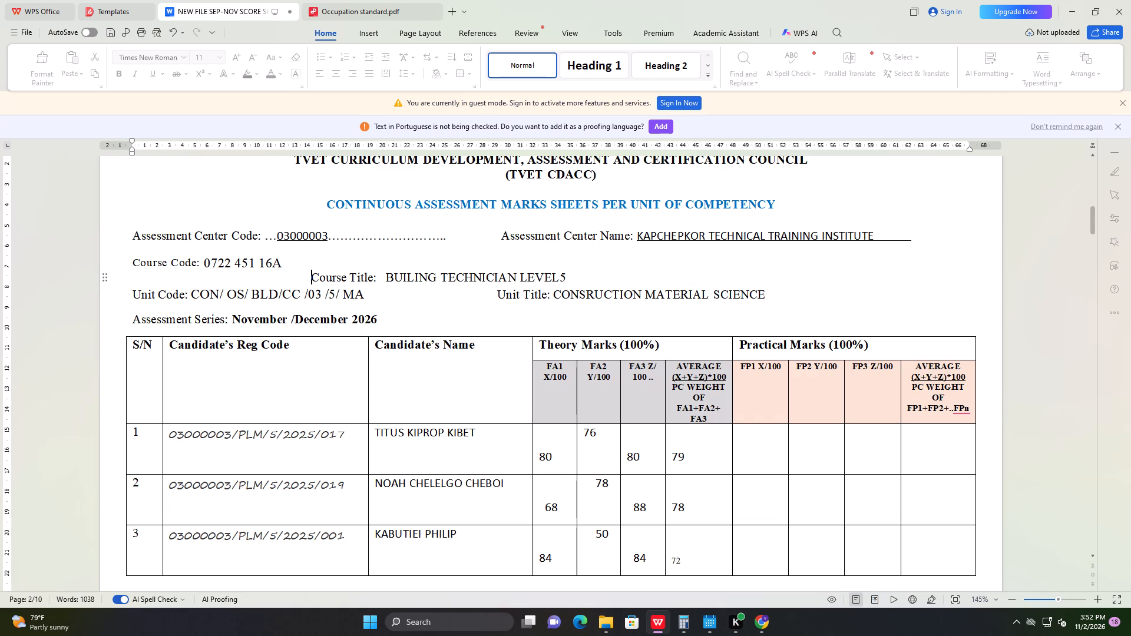
key(space)
key(space)
key(space)
key(space)
key(space)
key(space)
key(space)
key(space)
key(space)
key(space)
key(space)
key(space)
key(space)
key(space)
key(space)
key(space)
key(space)
key(space)
key(space)
key(space)
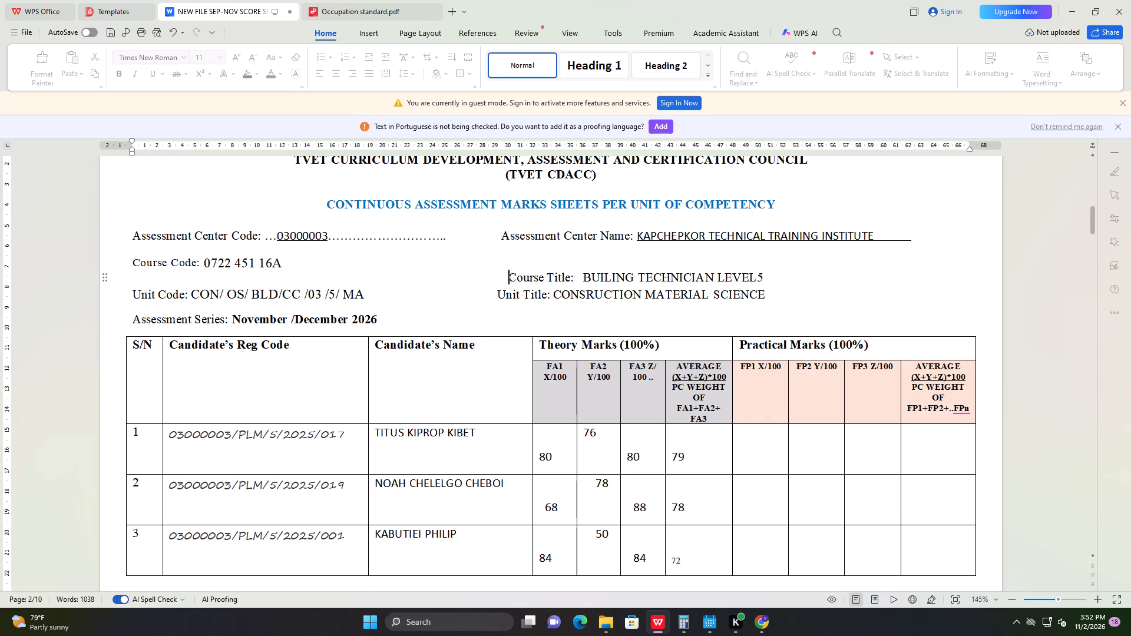
key(BackSpace)
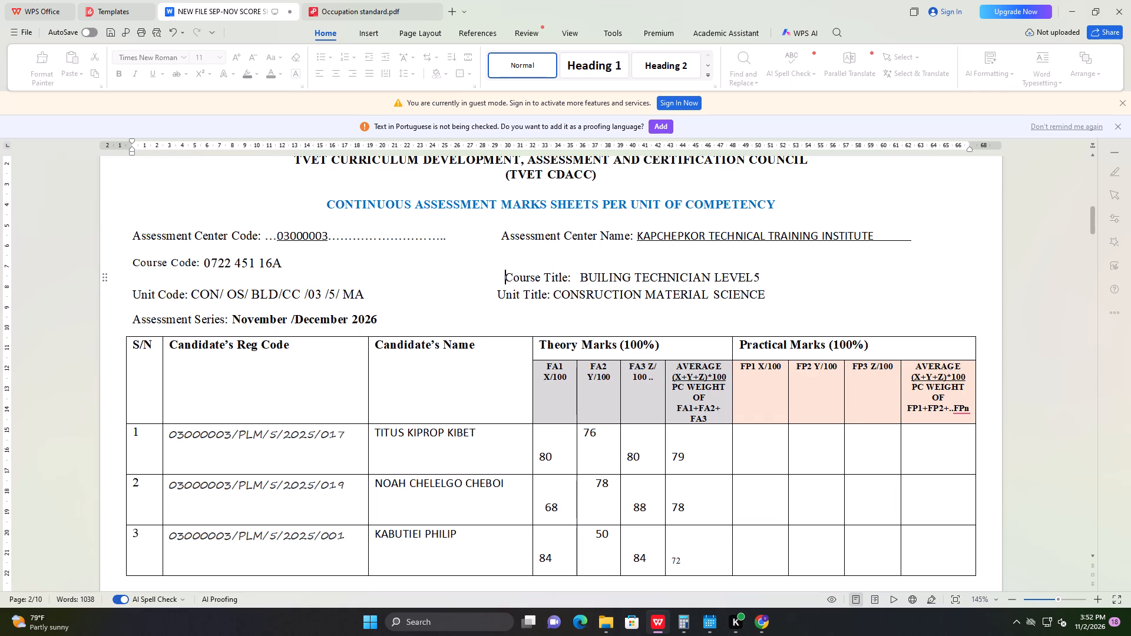
key(BackSpace)
key(BackSpace)
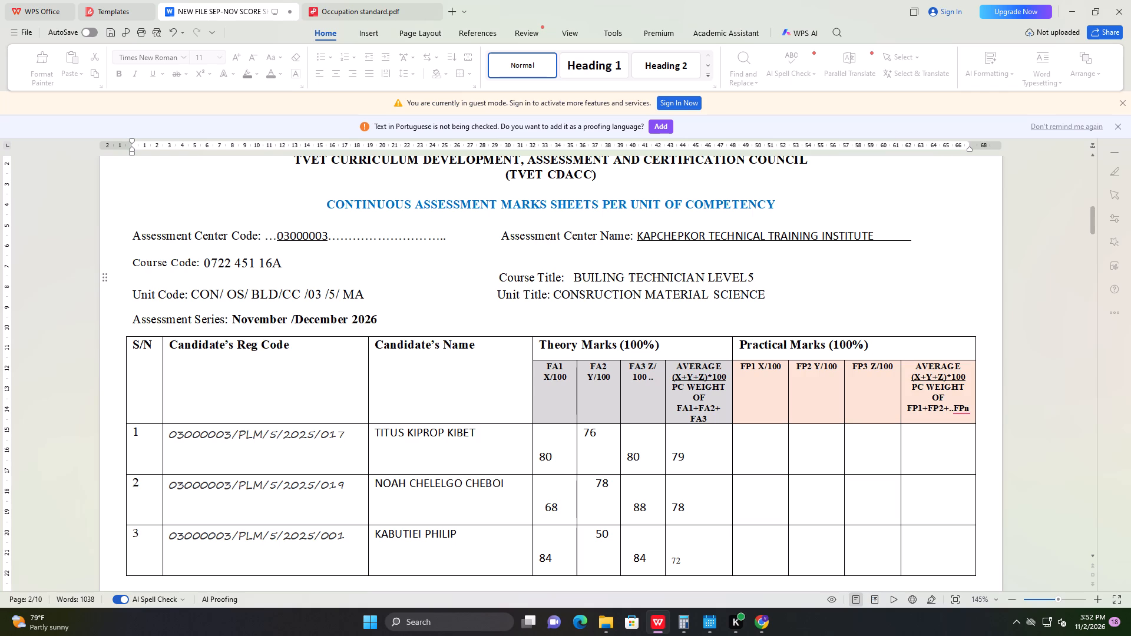
Compare the course, unit and candidate registration details on the marks sheets of pages 1 to 3.
scroll(335, 278, down, 12)
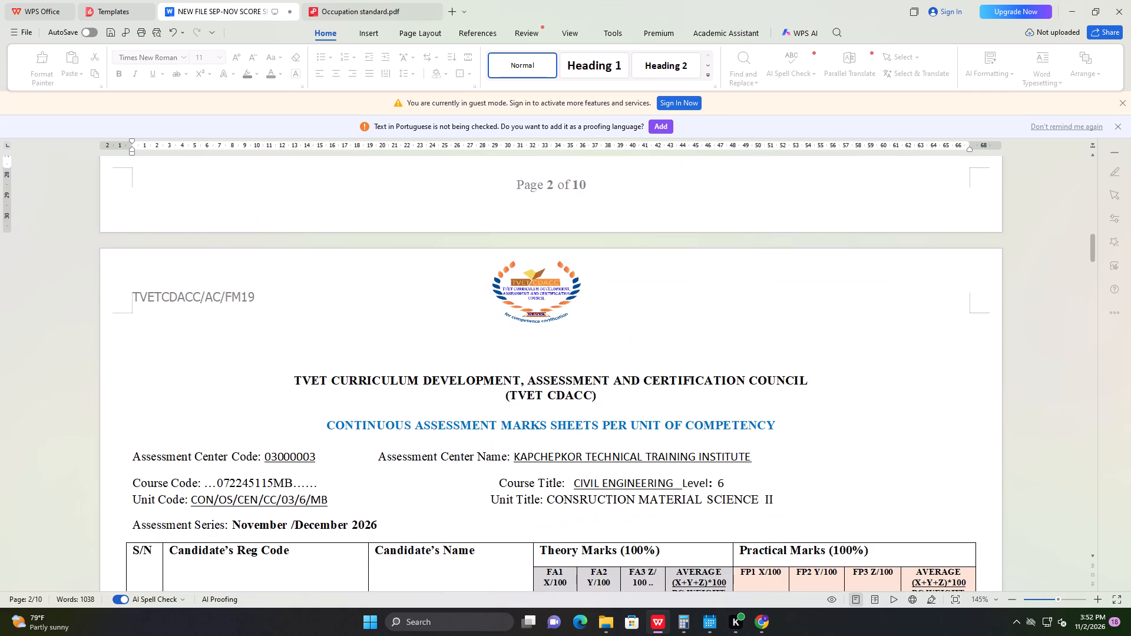
scroll(342, 273, up, 9)
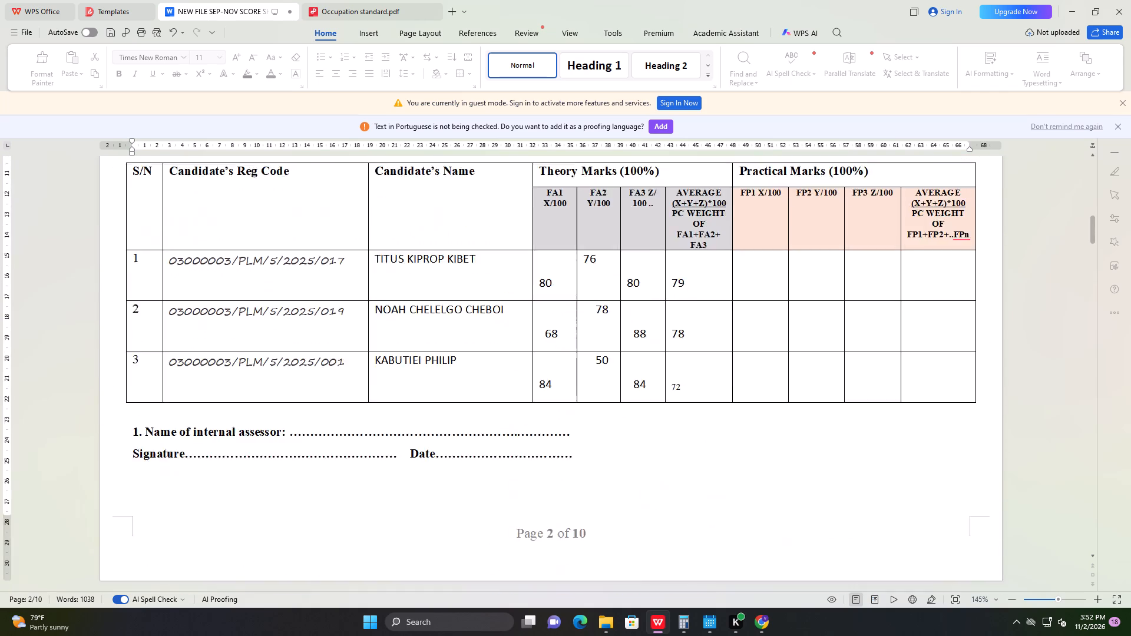
scroll(366, 260, up, 20)
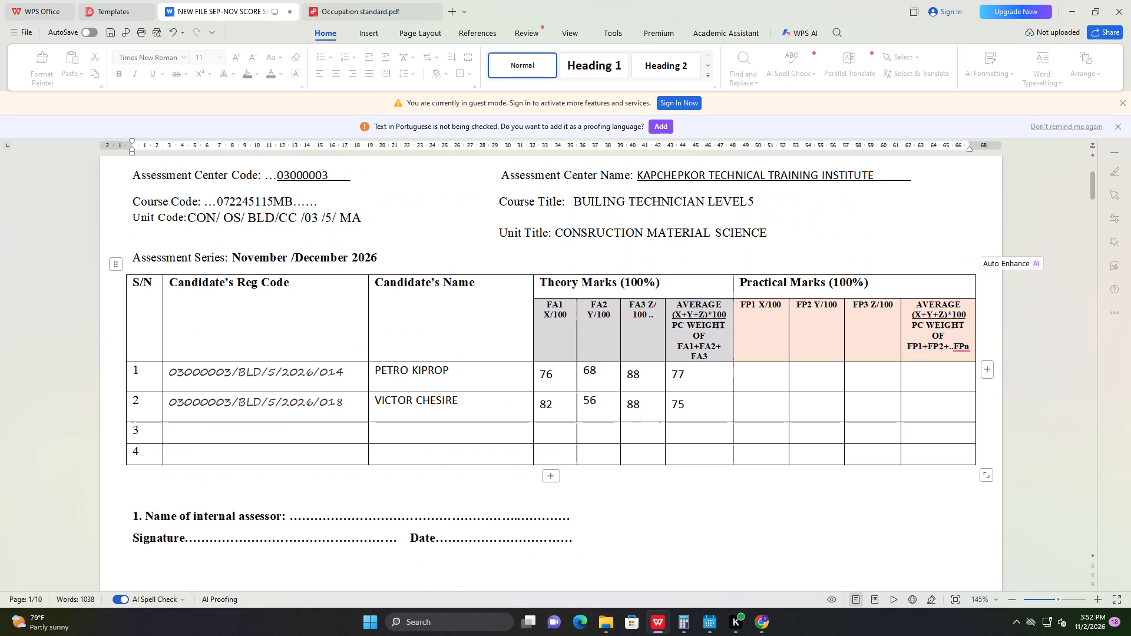
scroll(356, 253, down, 10)
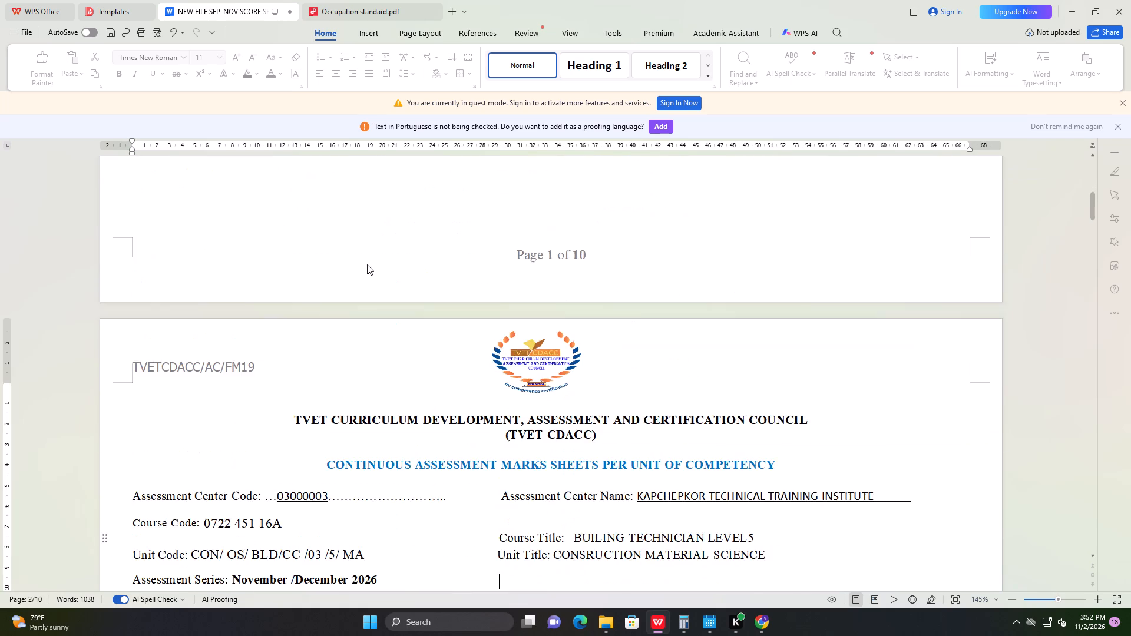
scroll(367, 263, down, 2)
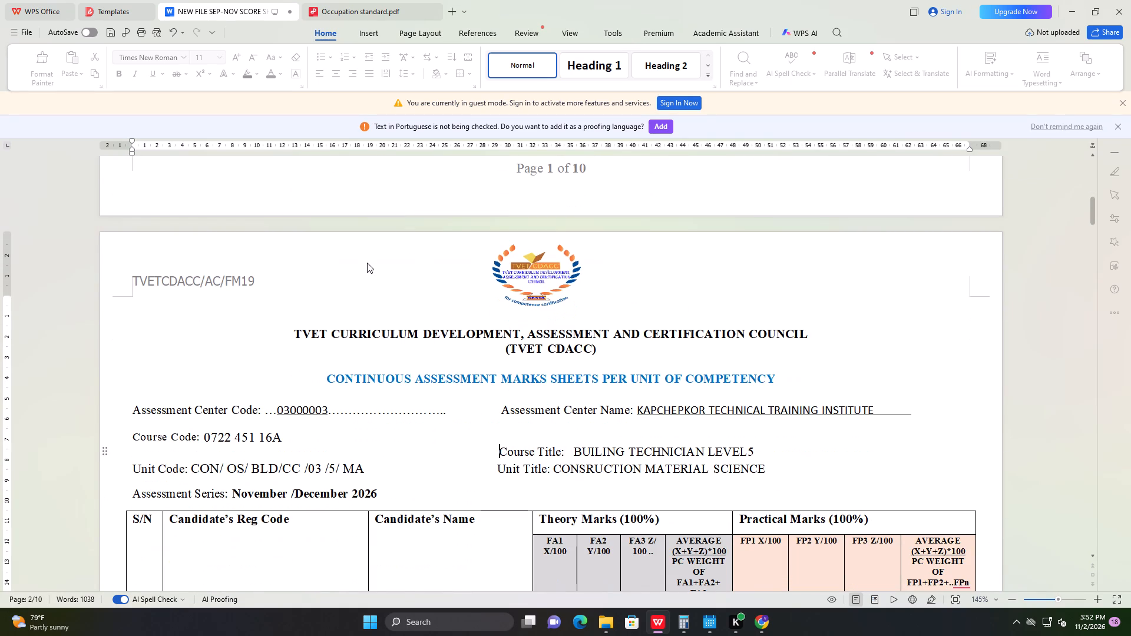
scroll(367, 263, up, 15)
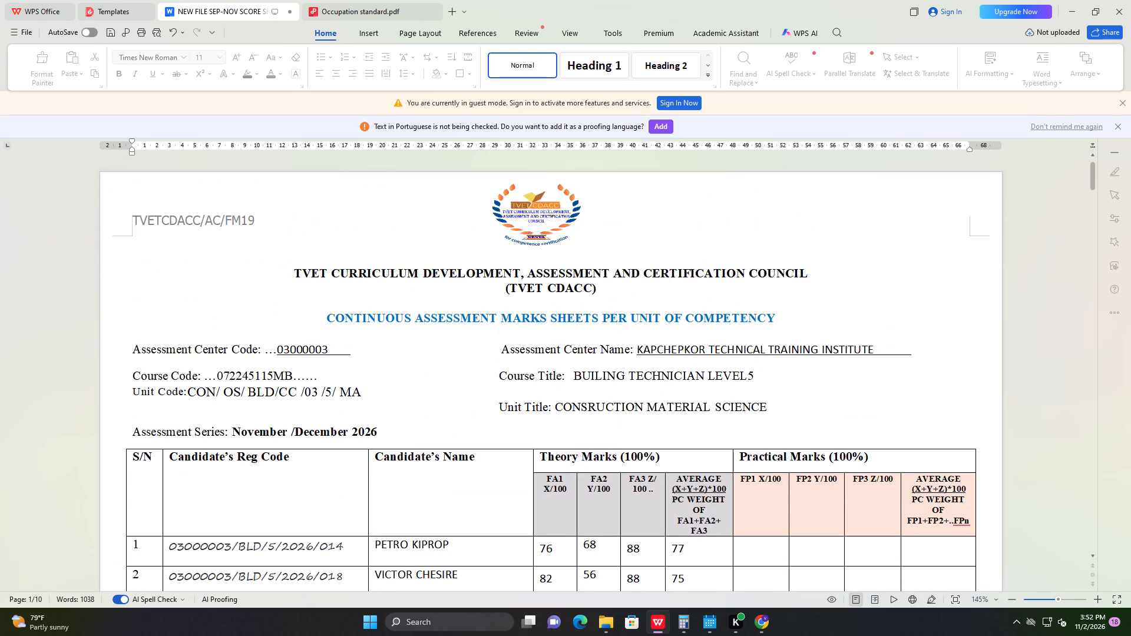
Replace BLD with PLM in the Unit Code of the page 2 construction material science sheet.
scroll(367, 262, down, 10)
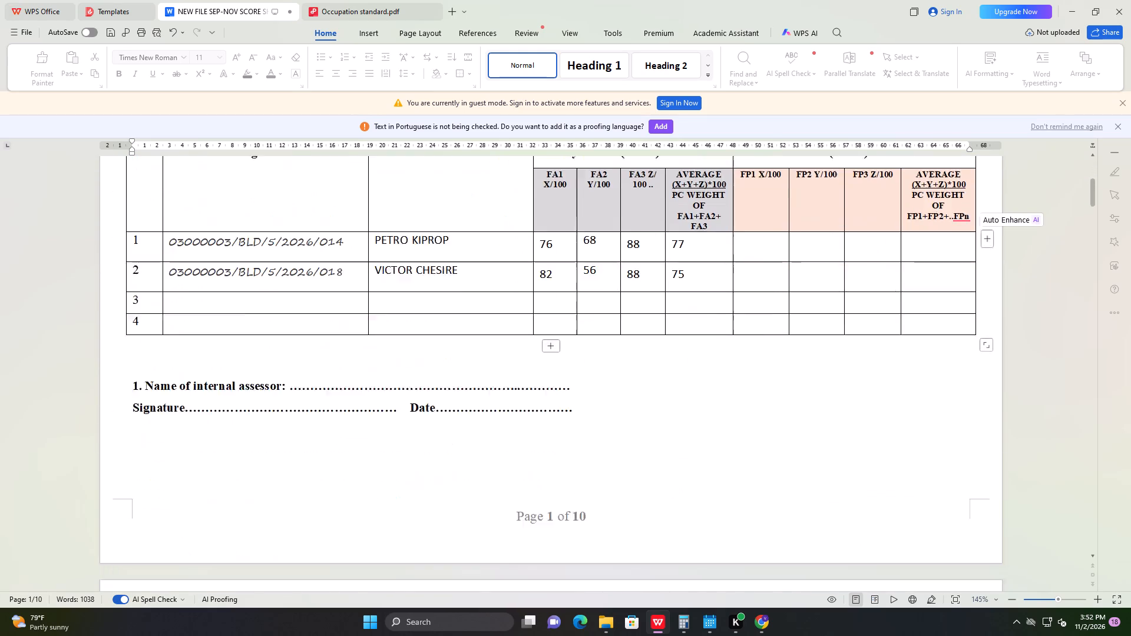
scroll(367, 258, down, 9)
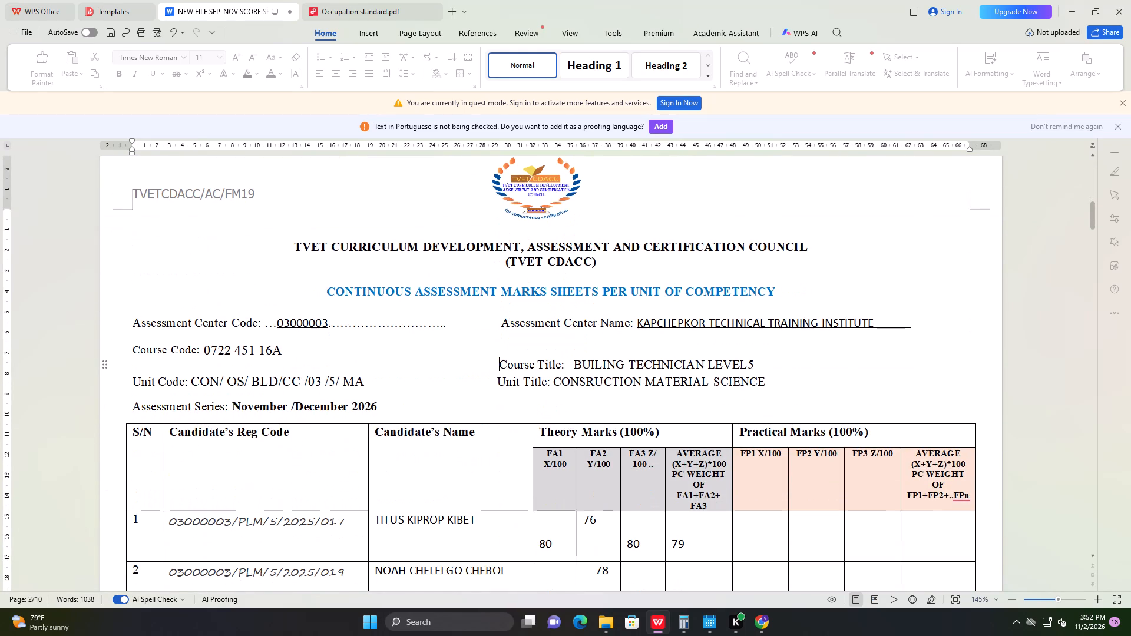
click(277, 383)
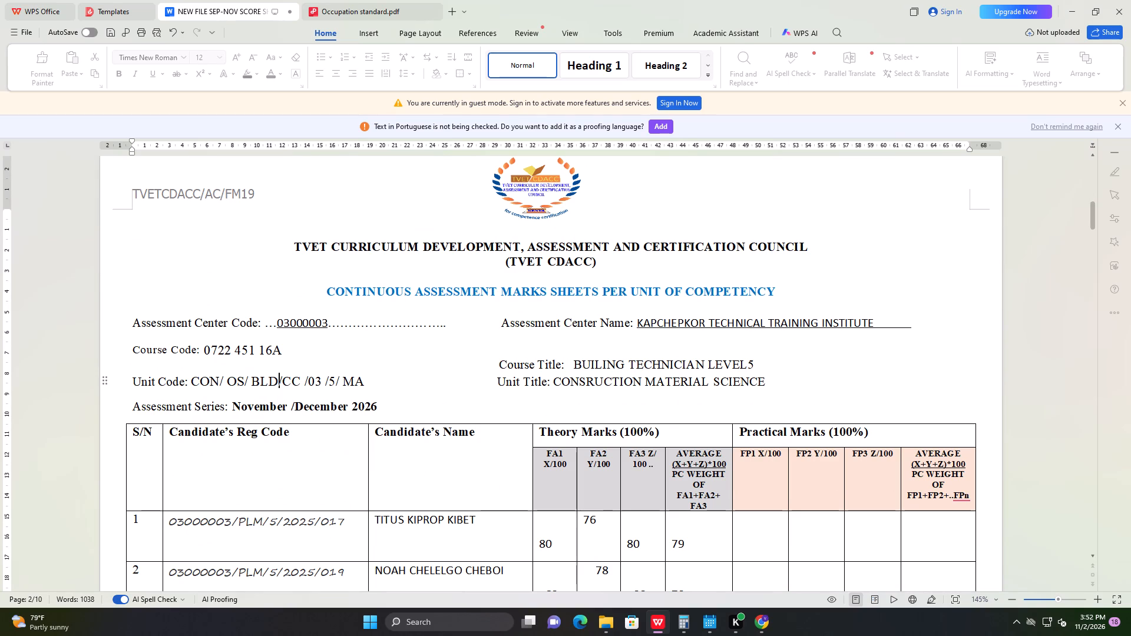
key(BackSpace)
key(BackSpace)
key(BackSpace)
text(PLM)
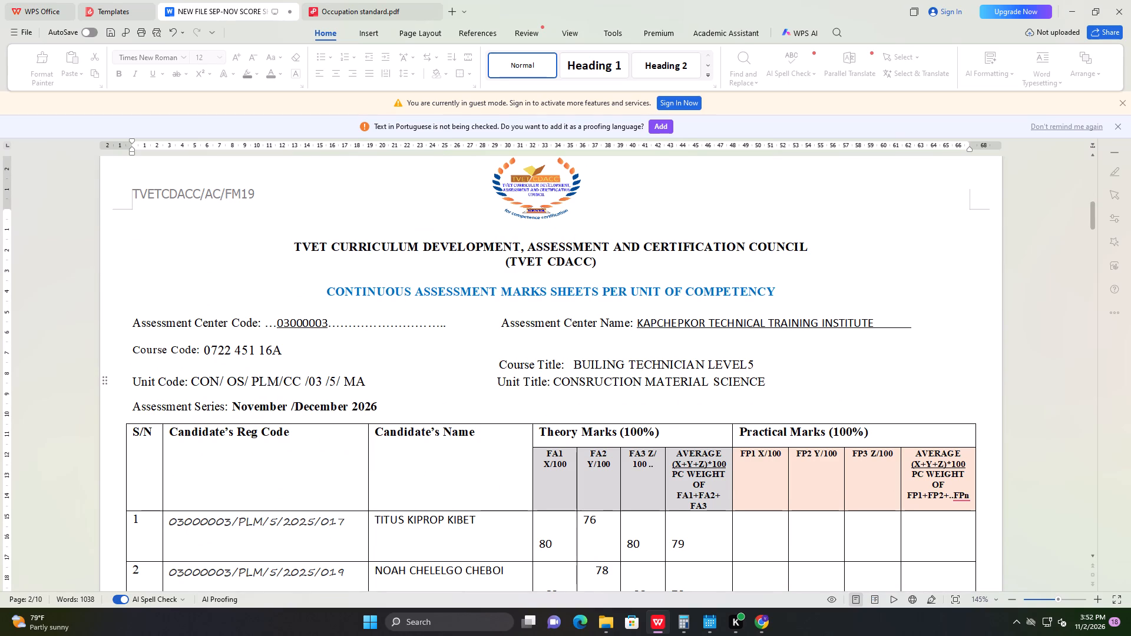
Delete the word TECHNICIAN from the Course Title on the page 2 sheet.
click(705, 365)
key(BackSpace)
key(BackSpace)
key(BackSpace)
key(BackSpace)
key(BackSpace)
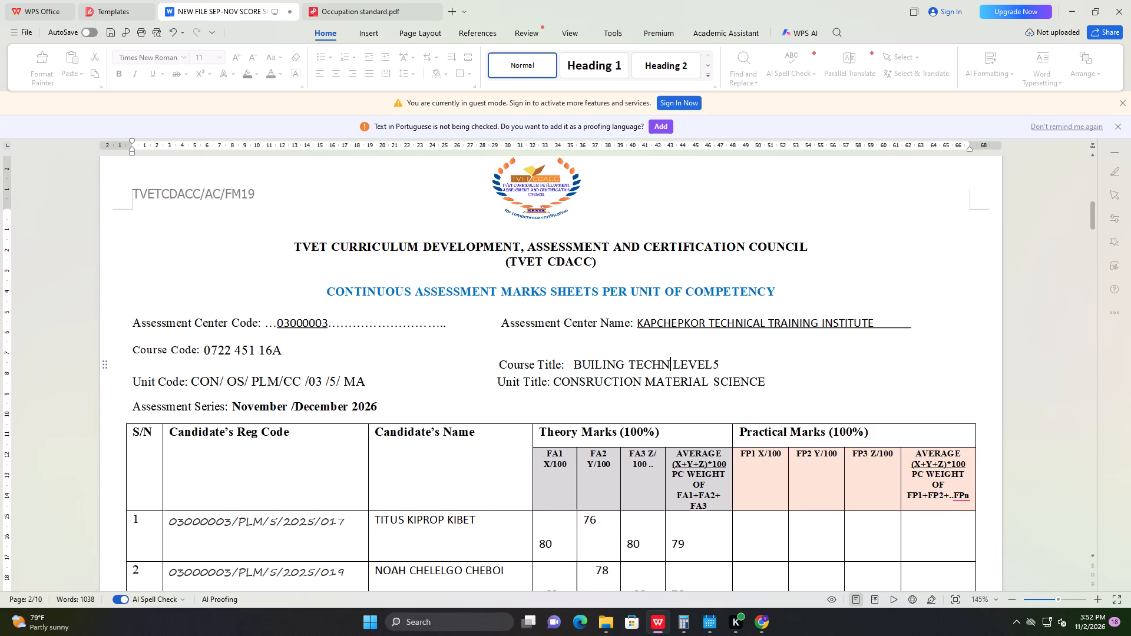
key(BackSpace)
key(BackSpace)
key(BackSpace)
key(BackSpace)
key(BackSpace)
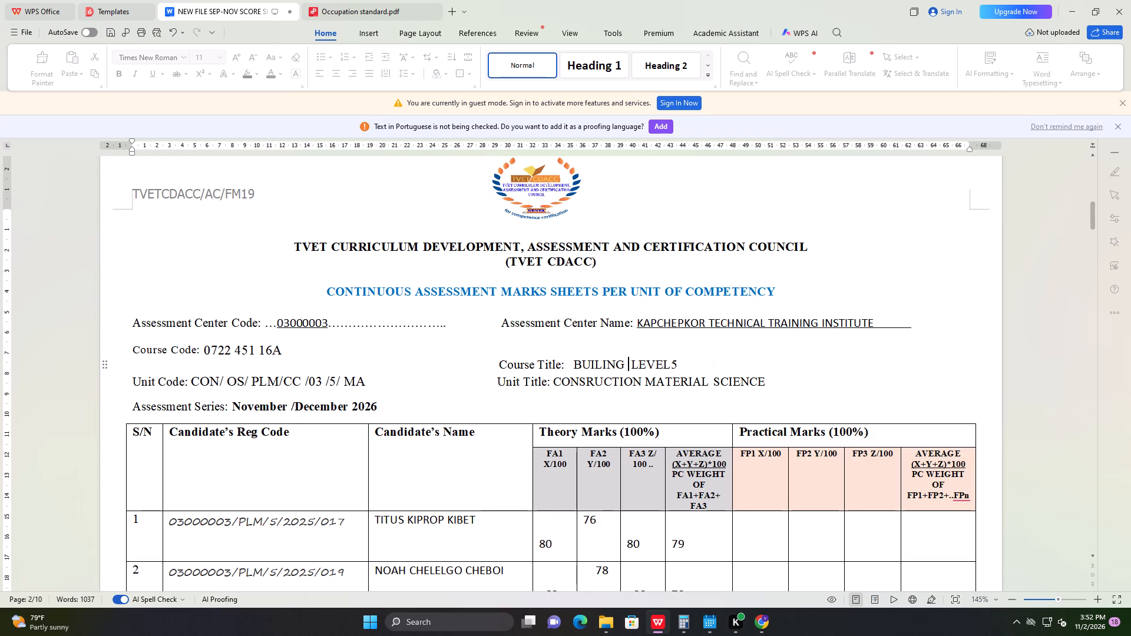
Change the first word of the page 2 Course Title to PLUMBING, keeping LEVEL5 after it.
click(601, 365)
key(BackSpace)
key(BackSpace)
key(BackSpace)
key(BackSpace)
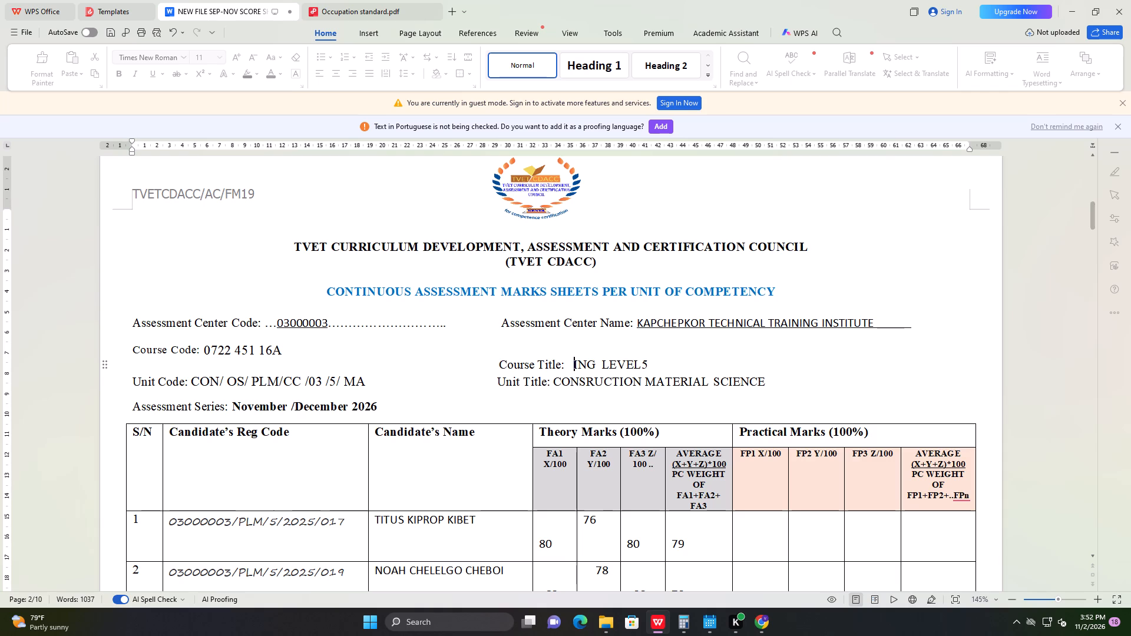
text(PL)
key(u)
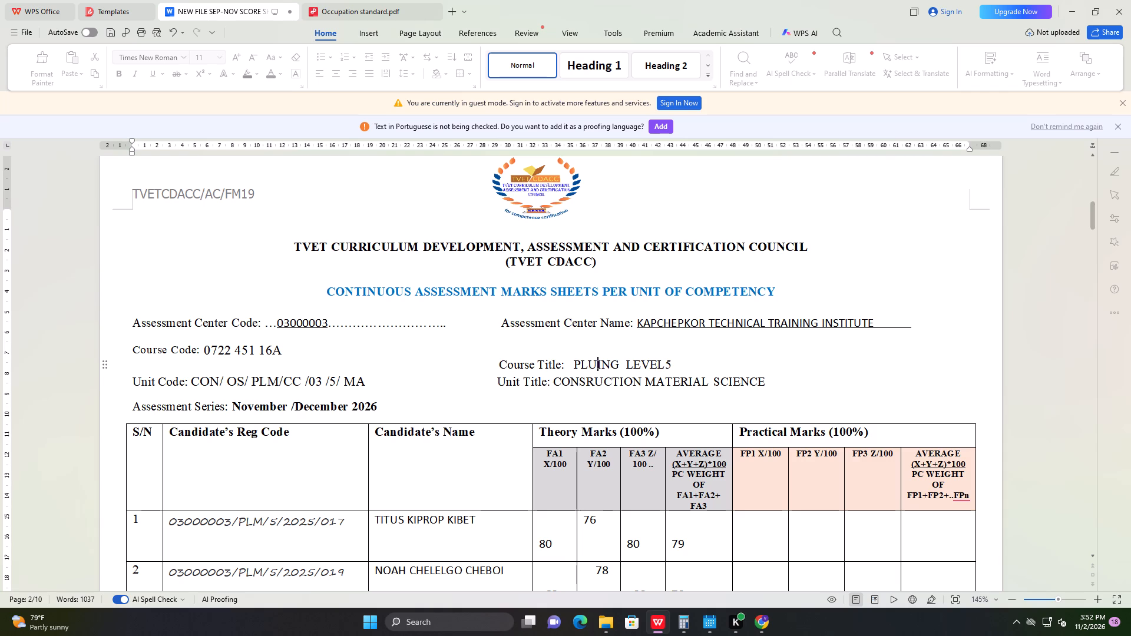
key(BackSpace)
text(UM)
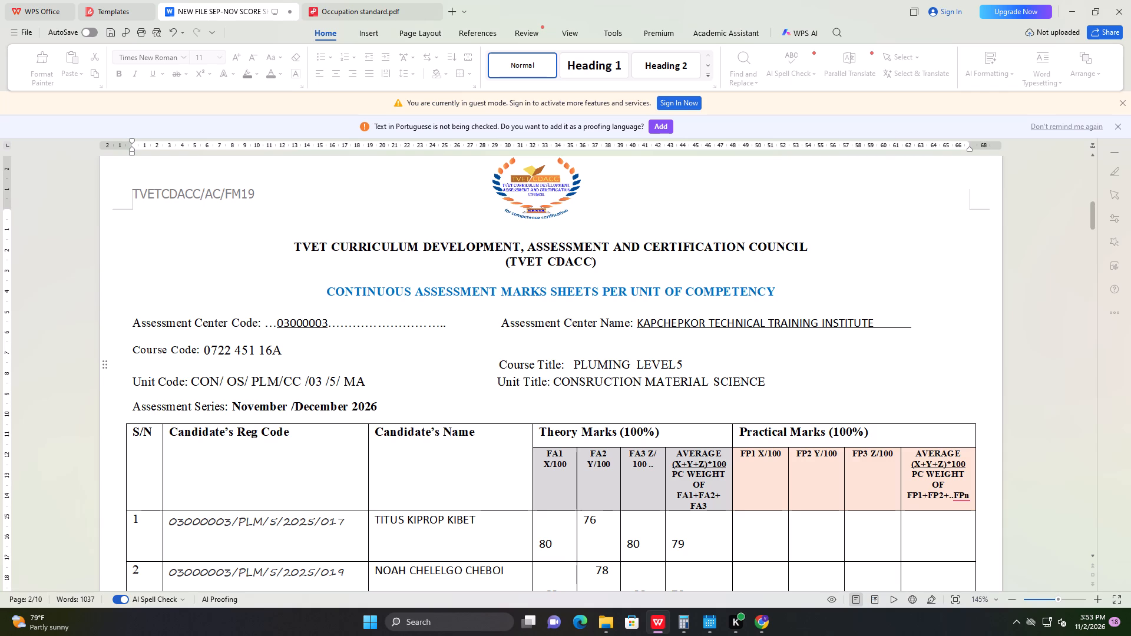
key(b)
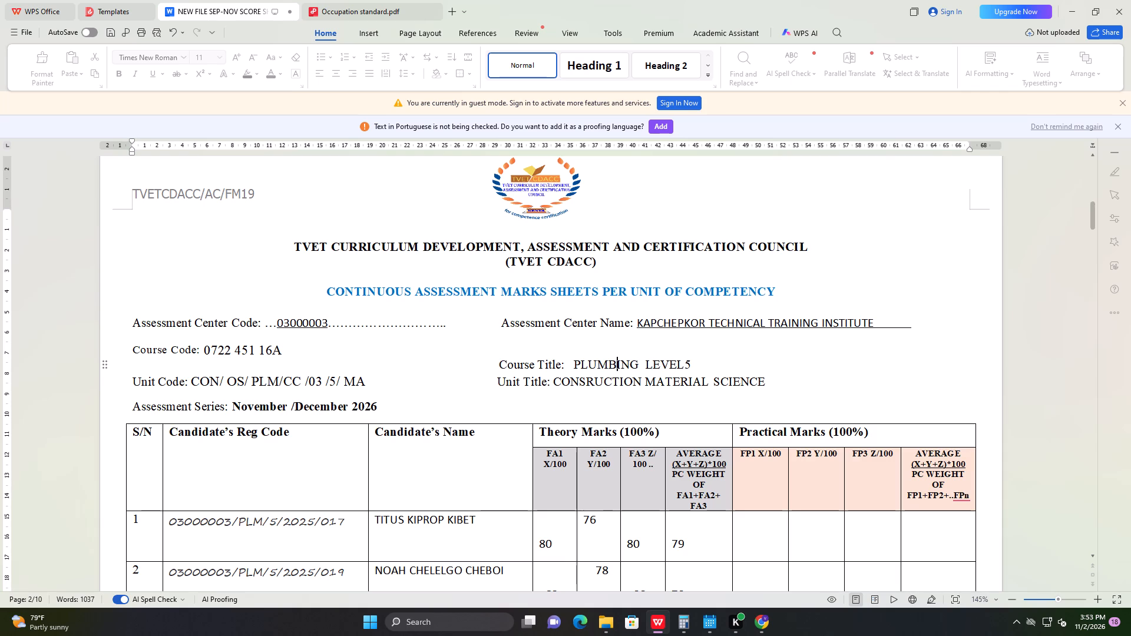
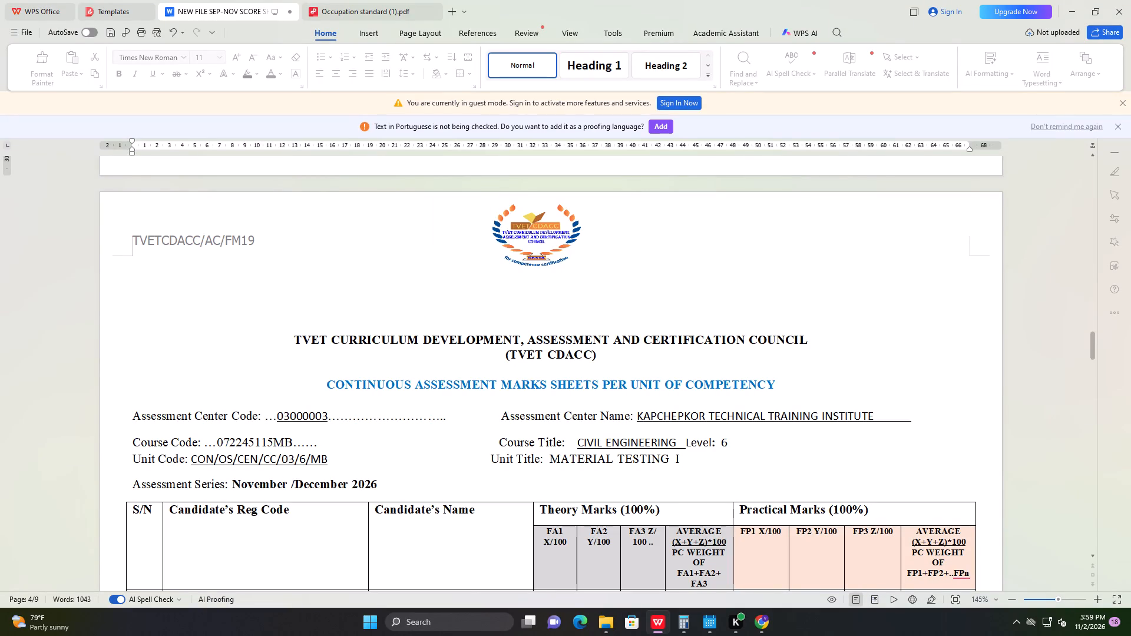
Change the Unit Title on the page 5 material testing sheet to PREPARE FOR MATERIAL TESTING, removing the trailing numeral I.
click(682, 461)
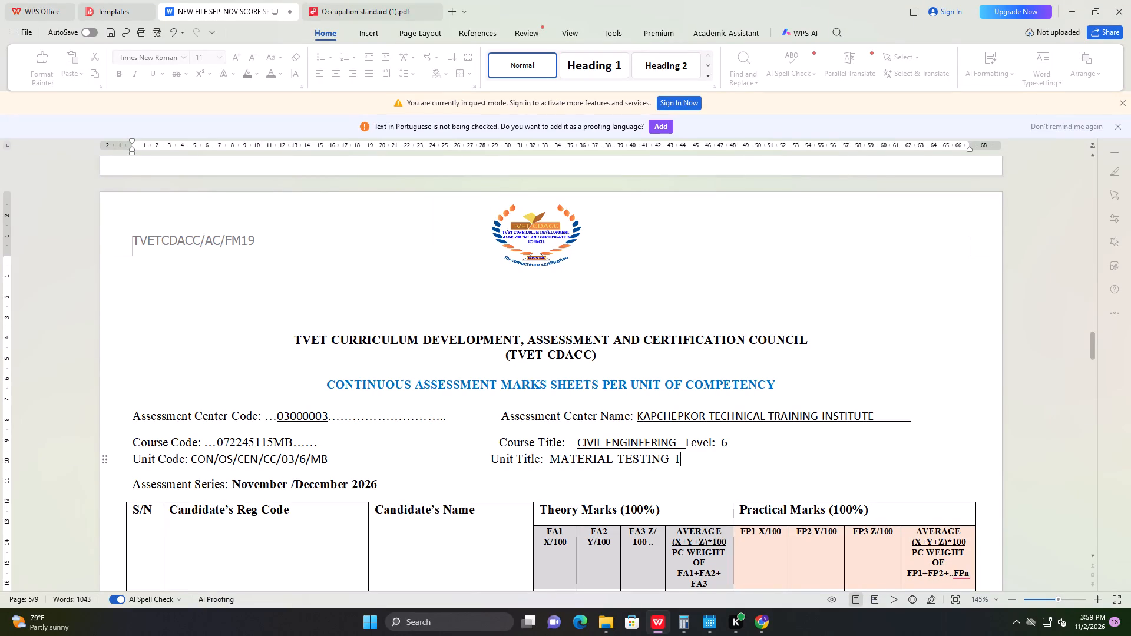
key(BackSpace)
key(BackSpace)
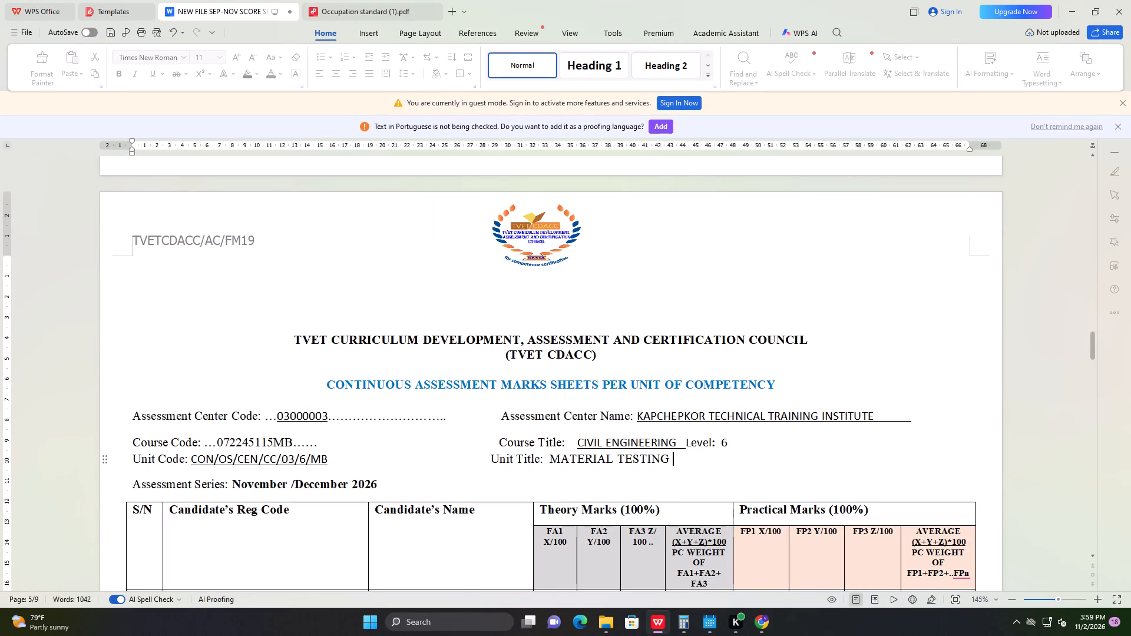
click(551, 464)
text(PRE)
text(PARE)
key(space)
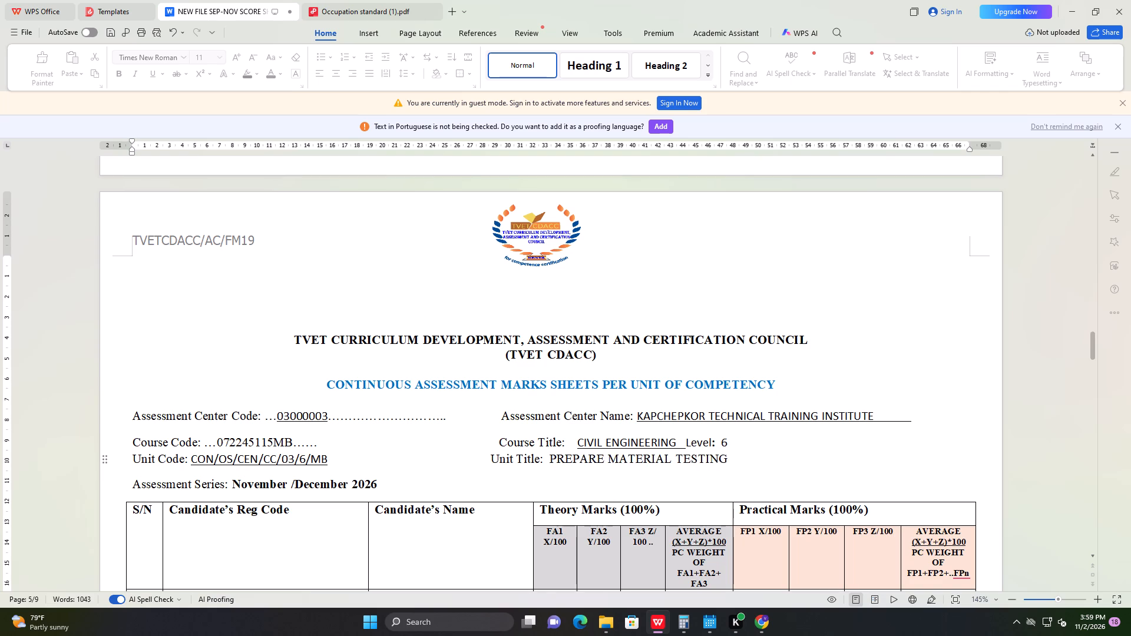
text(FOR)
key(space)
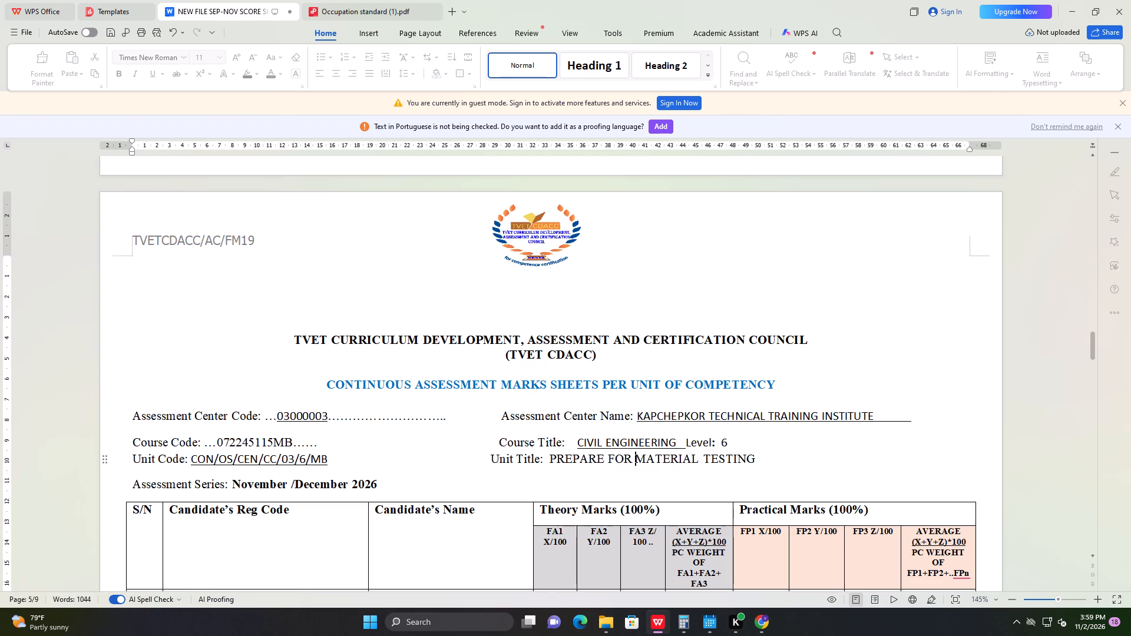
Check the core units in the Occupation standard PDF and replace the page 5 Unit Code with the copied CON/OS/CEN/CR/02/6/ MA.
click(336, 1)
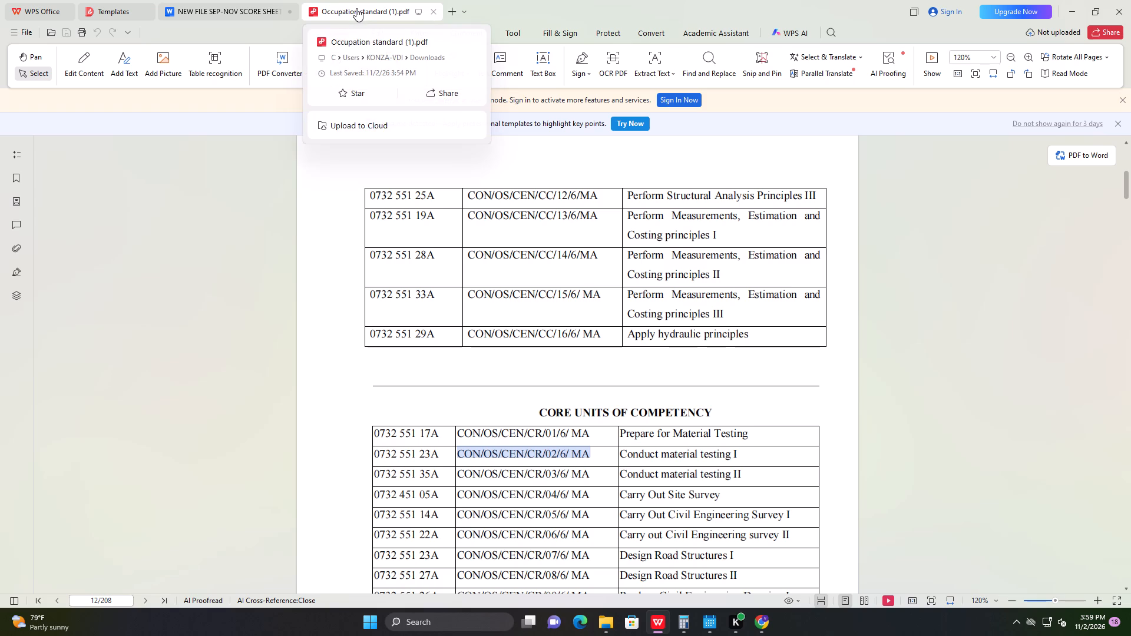
click(236, 0)
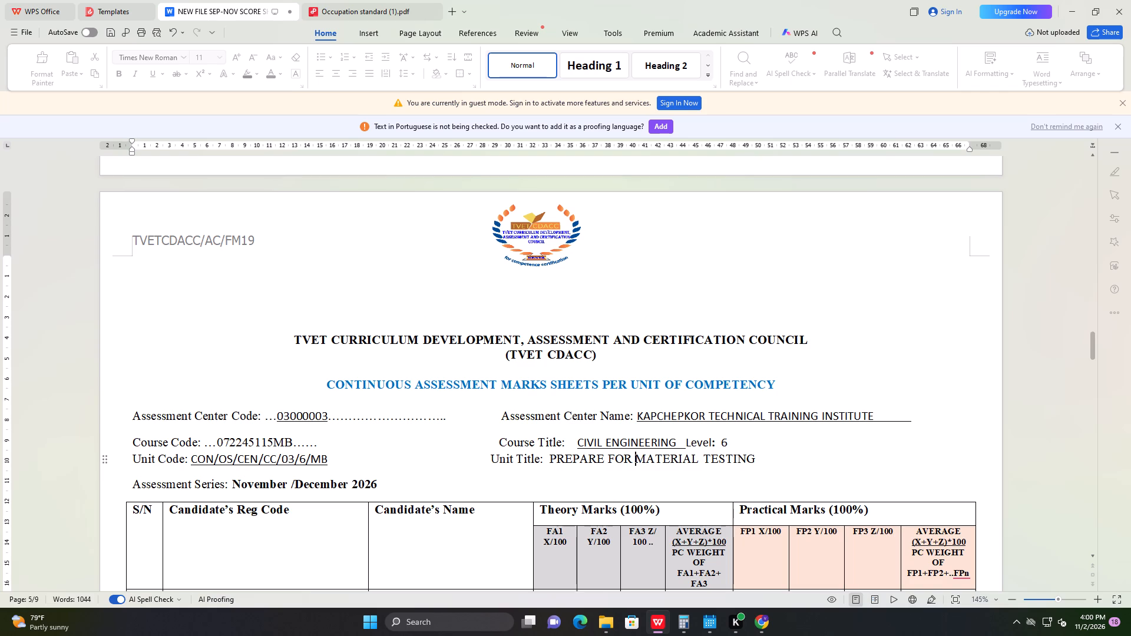
drag(320, 444, 233, 437)
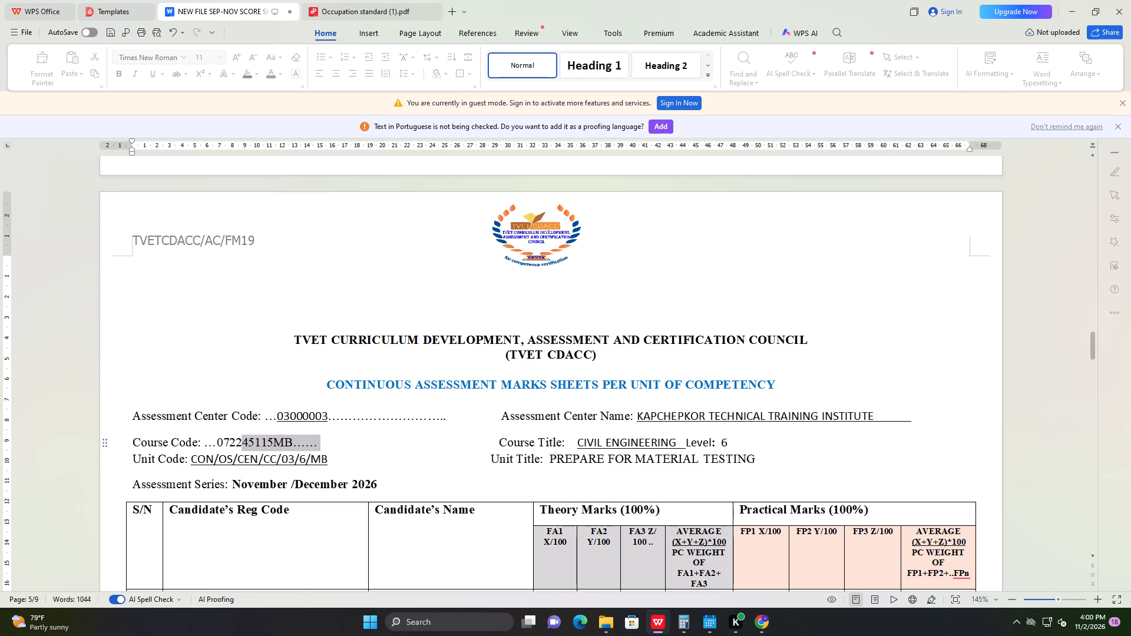
drag(233, 437, 206, 441)
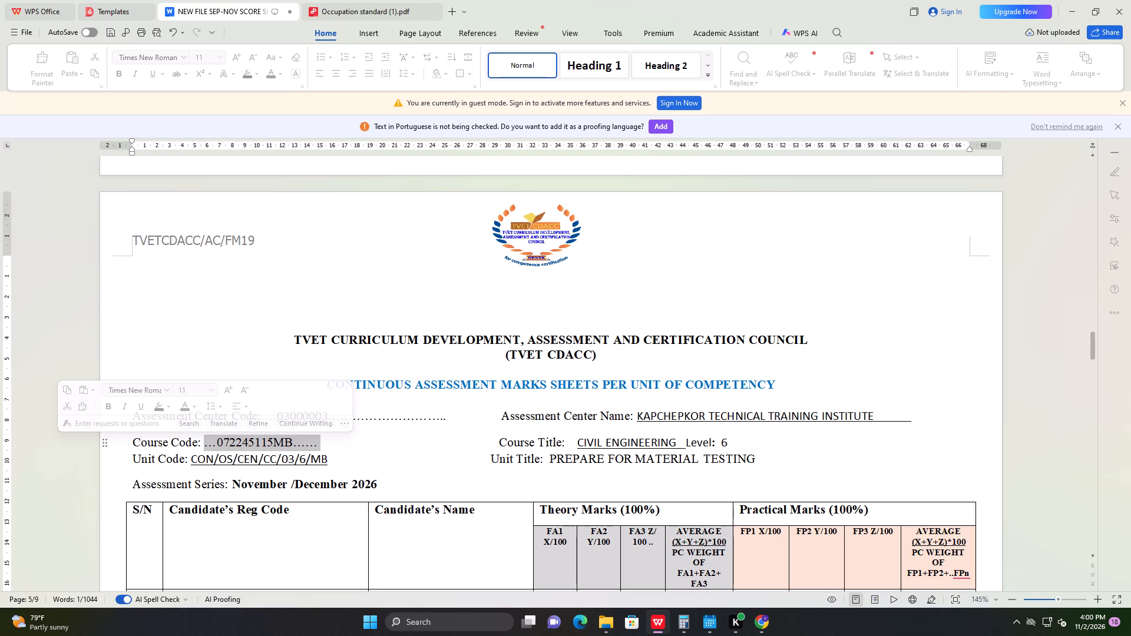
drag(342, 461, 191, 458)
key(ctrl+v)
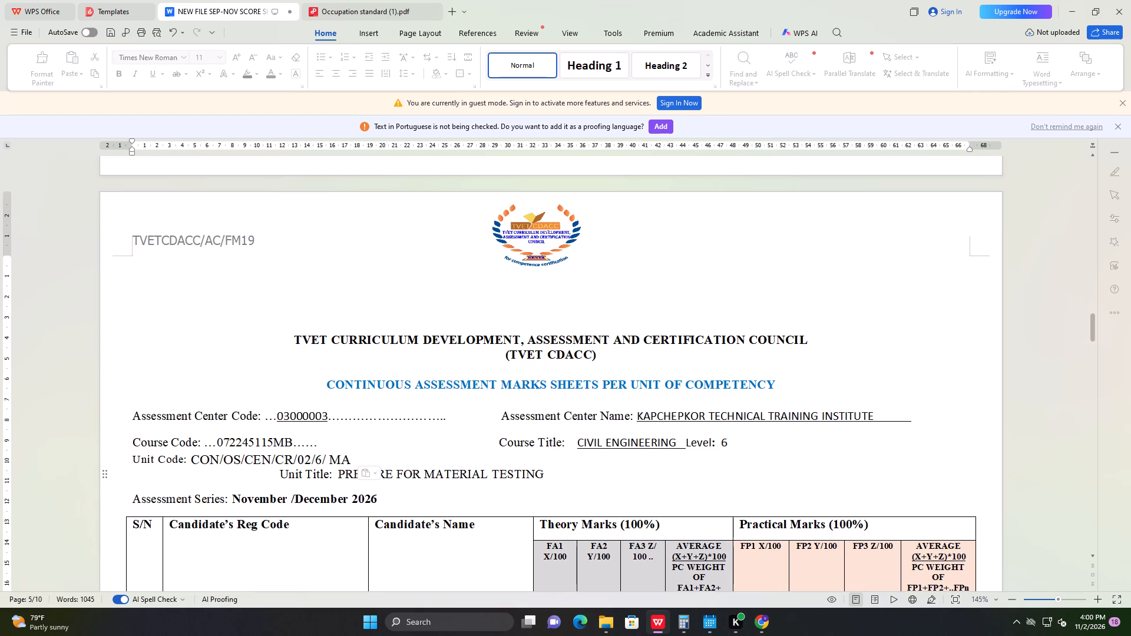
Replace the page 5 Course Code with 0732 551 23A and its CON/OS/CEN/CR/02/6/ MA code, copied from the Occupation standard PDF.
click(340, 9)
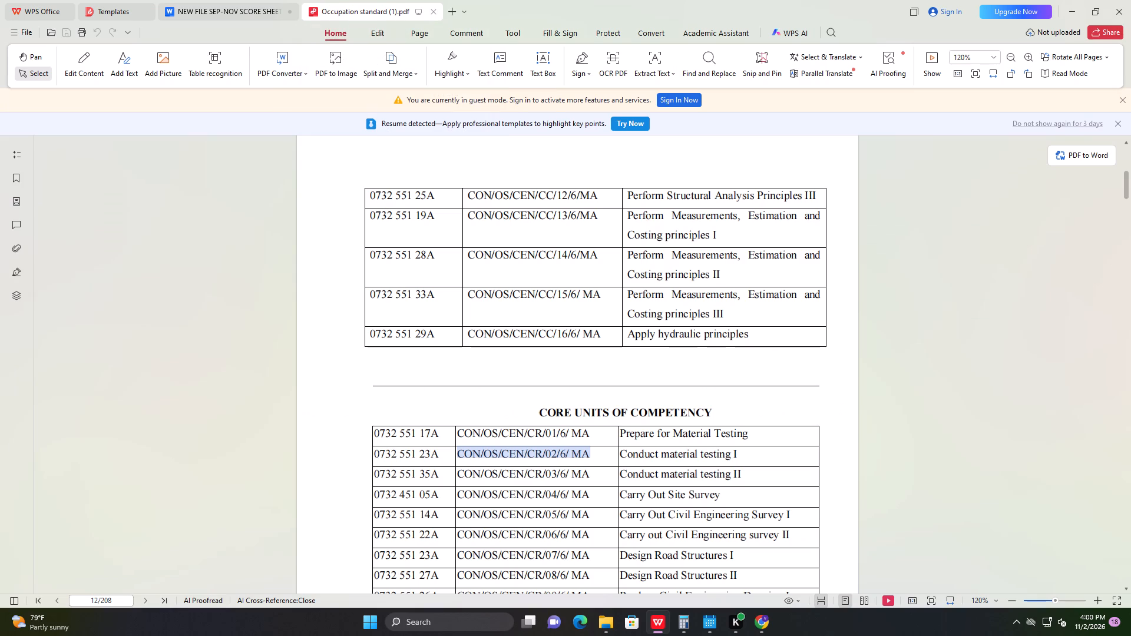
drag(439, 456, 378, 456)
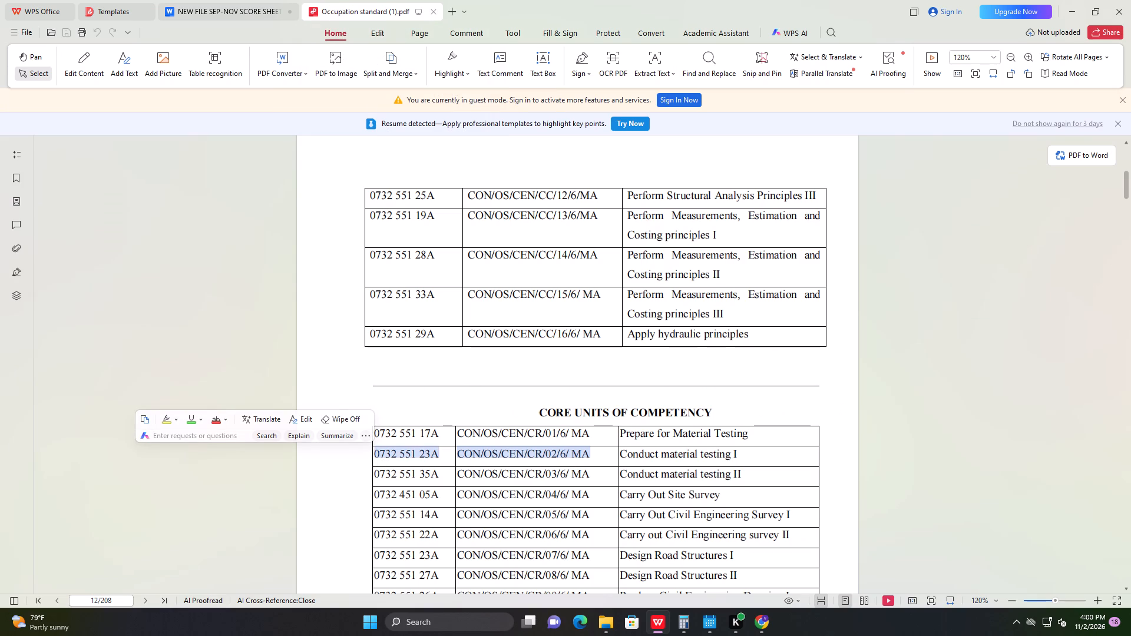
key(ctrl+c)
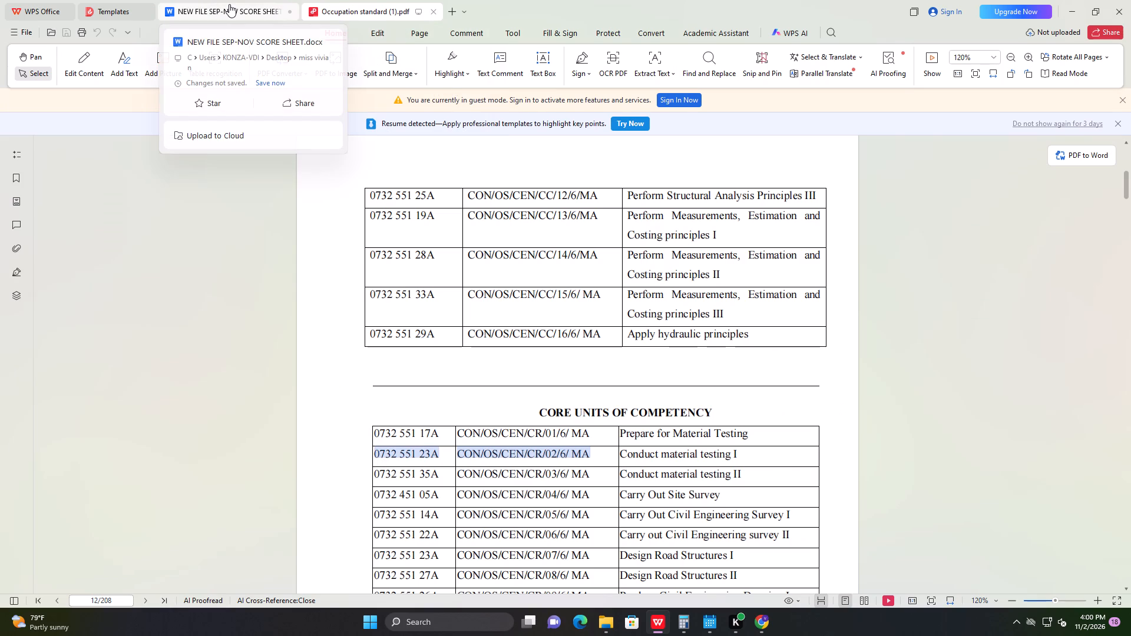
click(229, 4)
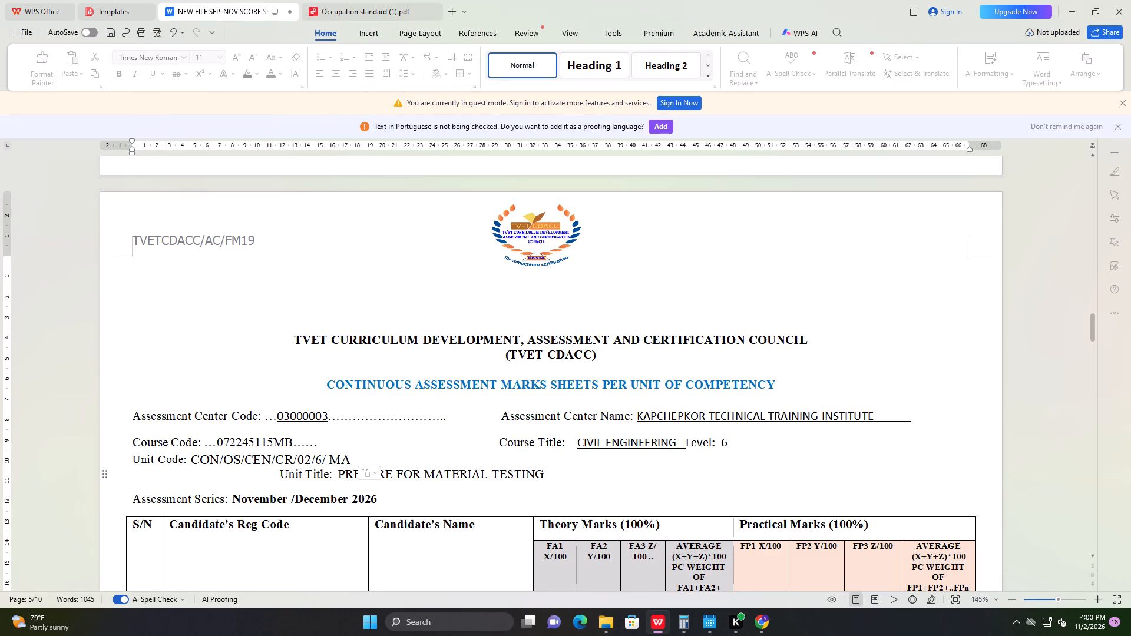
drag(323, 444, 210, 443)
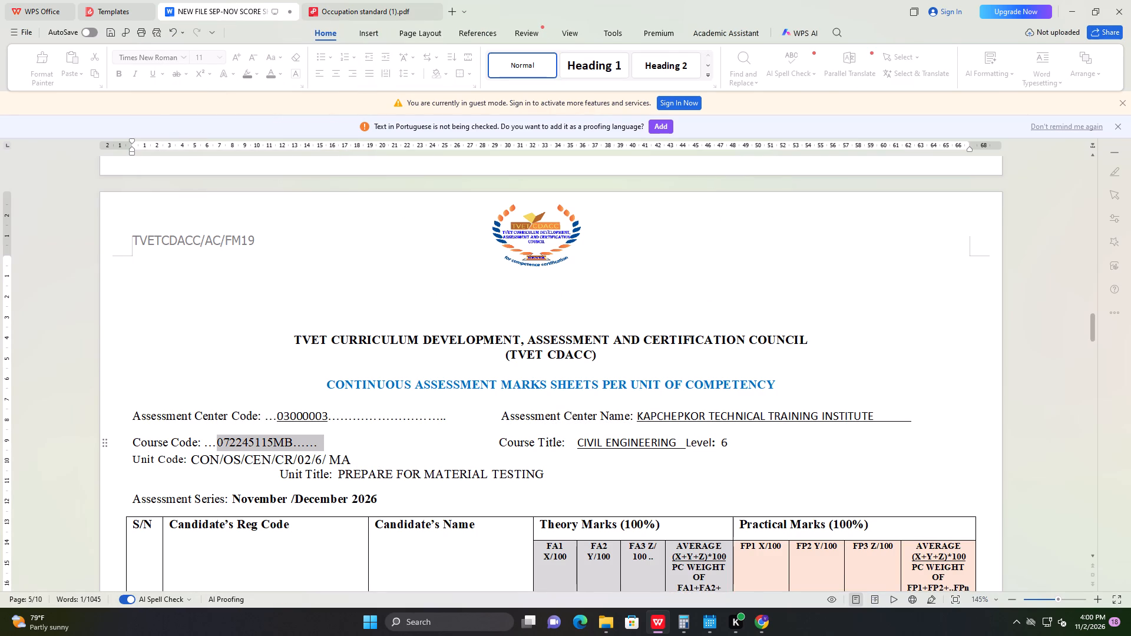
drag(210, 443, 207, 443)
key(ctrl+v)
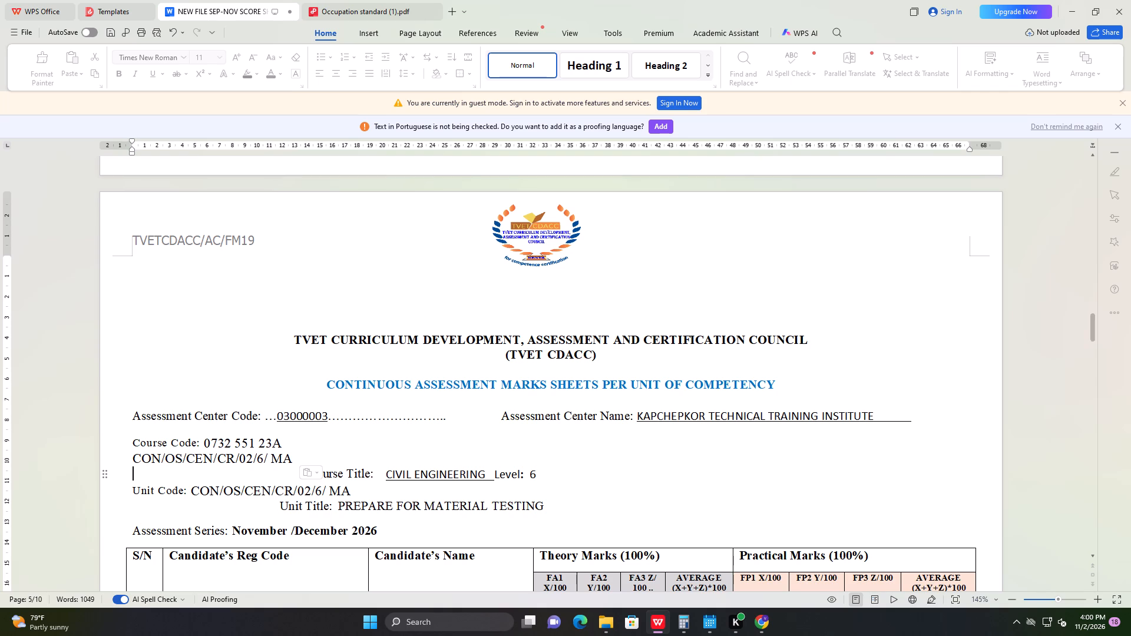
Shift the displaced Course Title on page 5 with spaces so it lines up under Assessment Center Name.
click(391, 453)
click(295, 475)
key(space)
key(space)
key(space)
key(space)
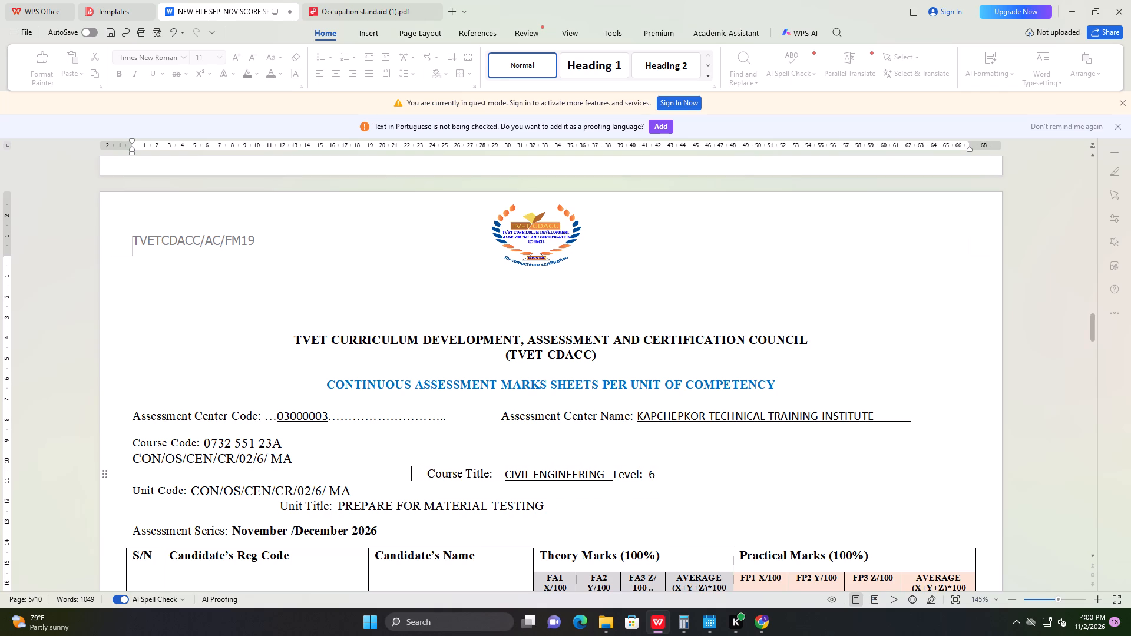
key(space)
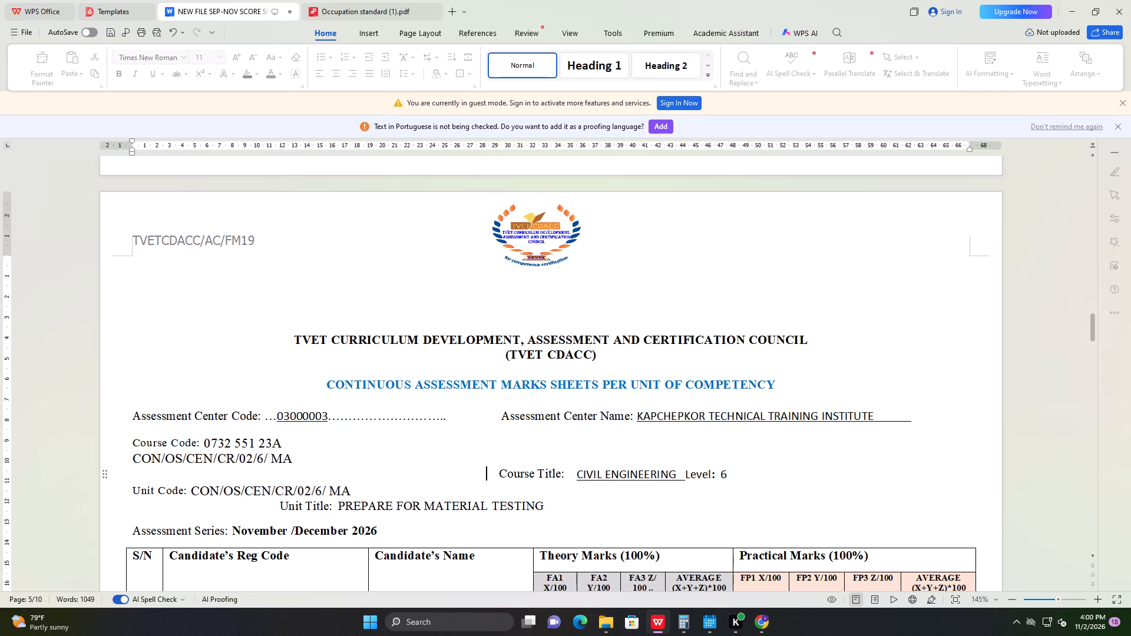
key(space)
Shift the Unit Title on page 5 with spaces so it lines up under Course Title.
click(280, 508)
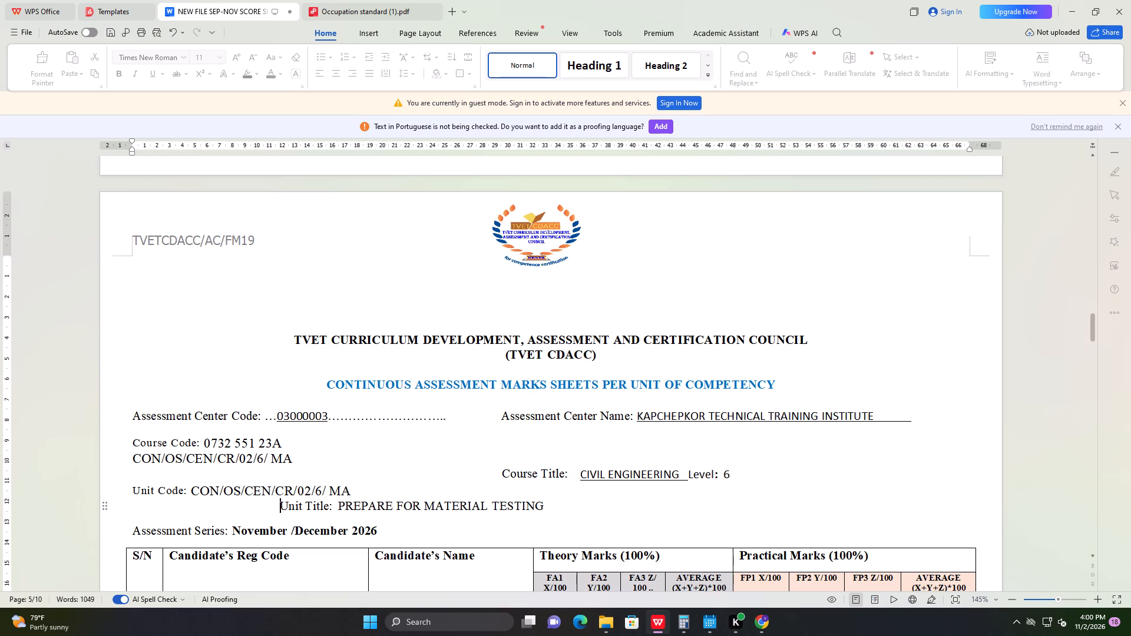
key(space)
key(space)
key(space)
key(space)
key(space)
key(space)
key(space)
key(space)
key(space)
key(space)
key(space)
key(space)
key(space)
key(space)
key(space)
key(space)
key(space)
key(space)
key(space)
key(space)
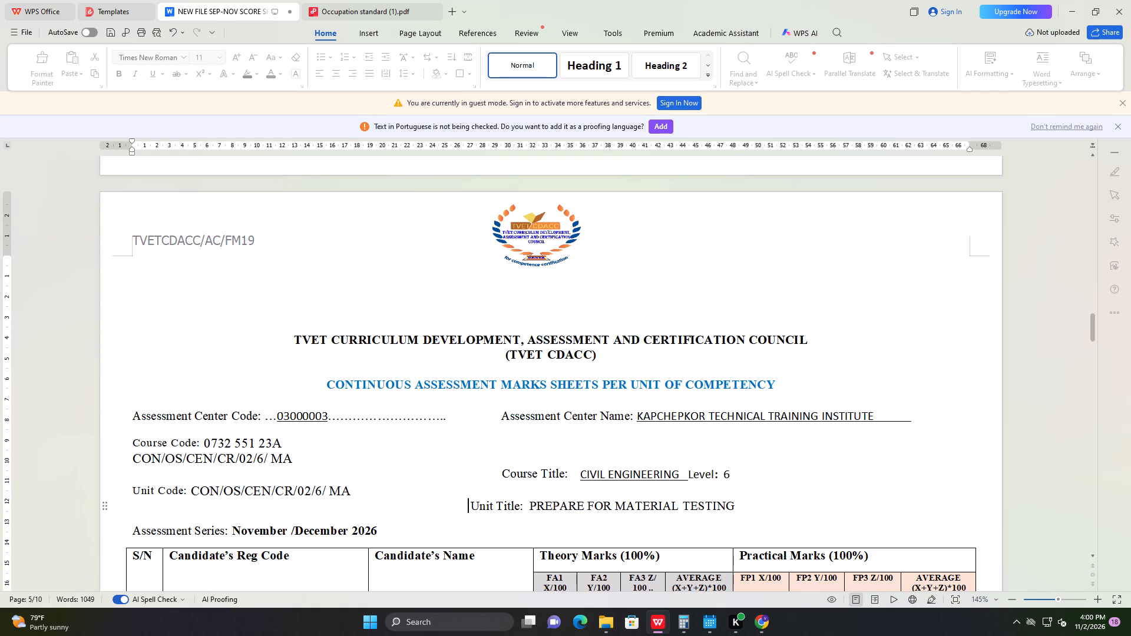
key(space)
key(space)
key(space)
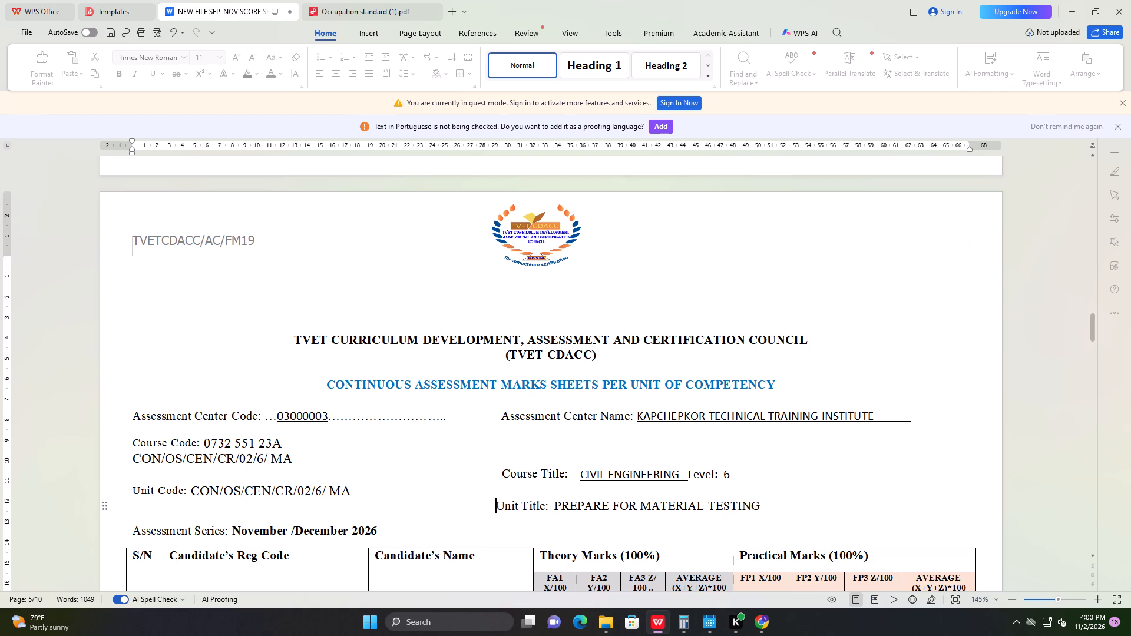
key(space)
key(space)
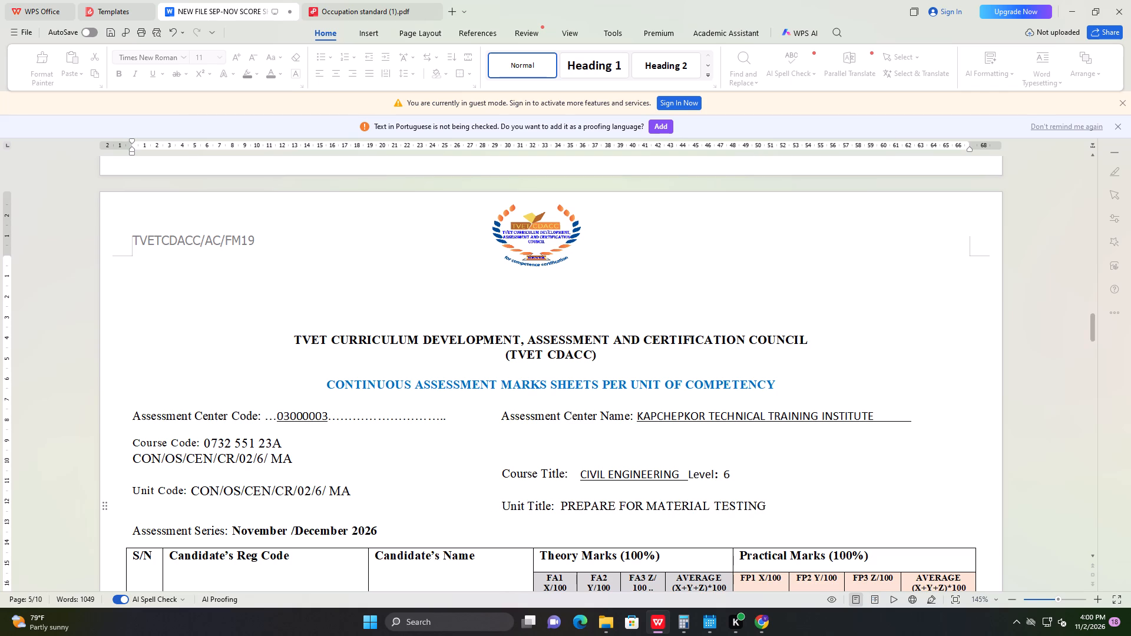